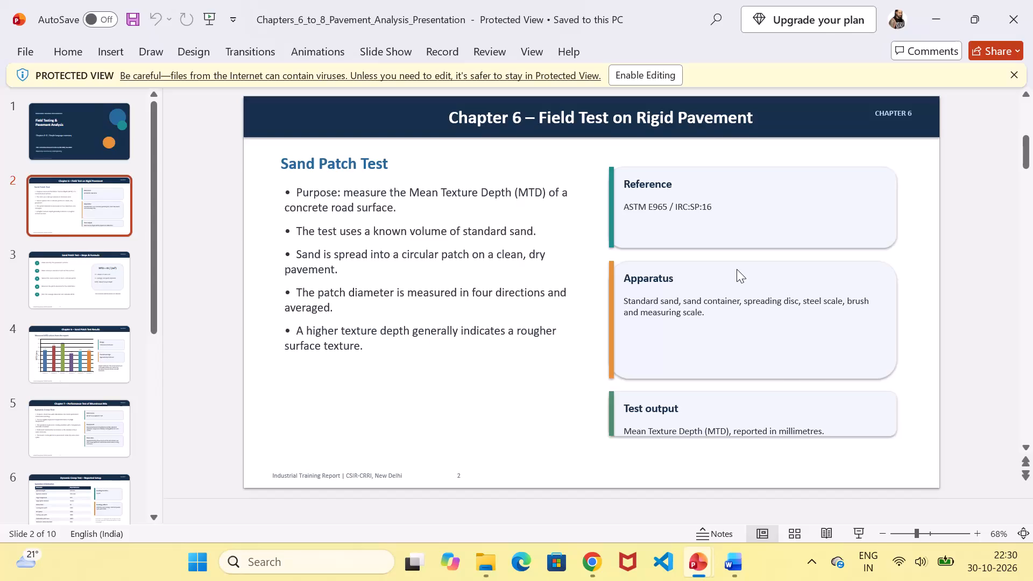
Read through slides 2 to 8 of the Chapters 6 to 8 pavement analysis presentation.
scroll(737, 269, "down", 1)
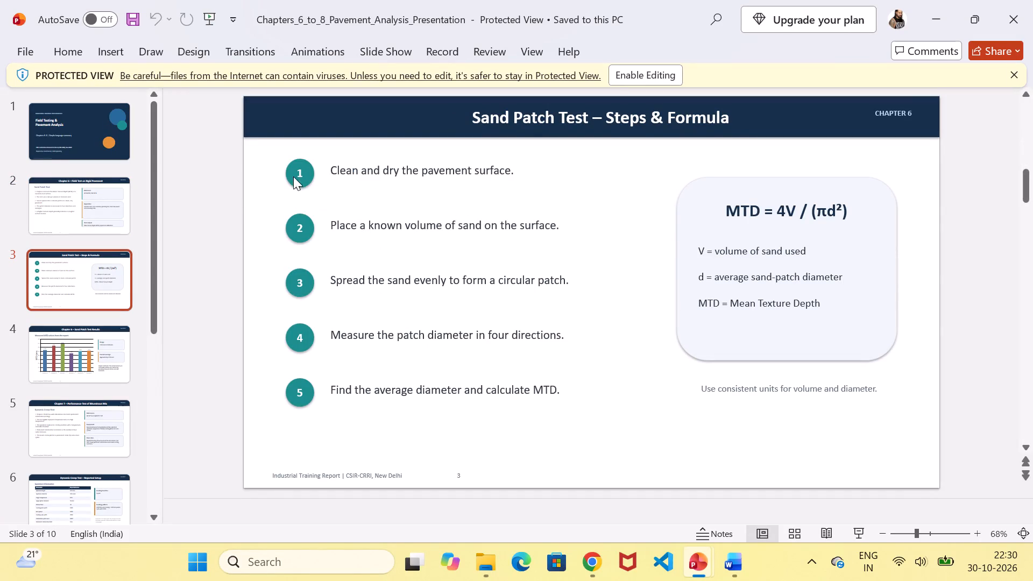
scroll(661, 487, "up", 1)
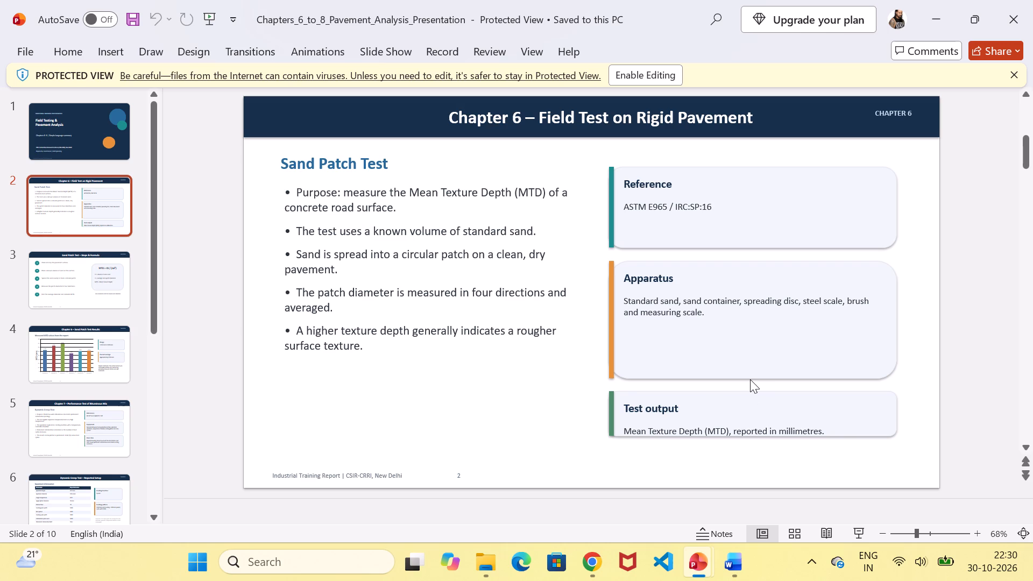
scroll(750, 379, "down", 1)
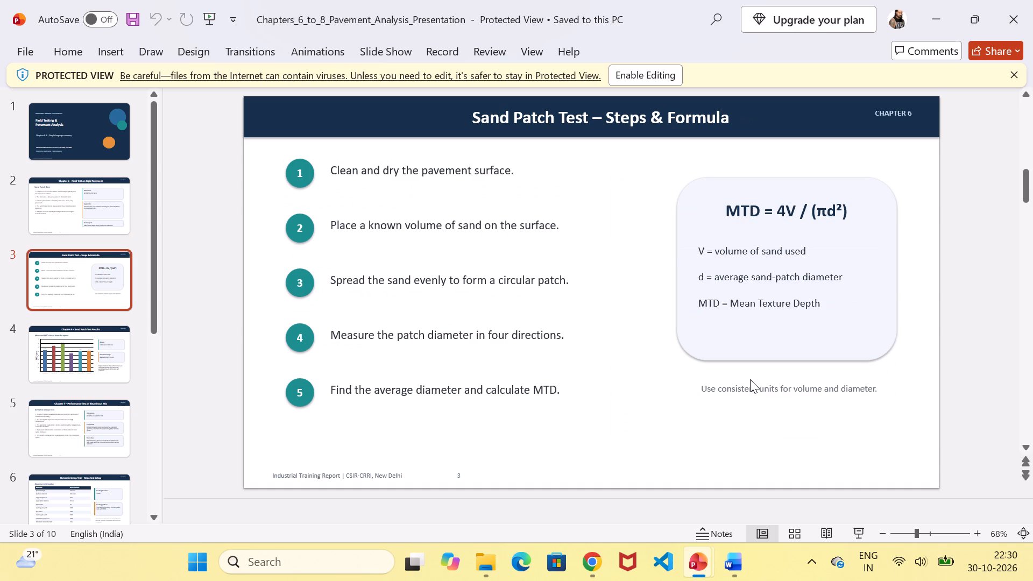
scroll(750, 379, "down", 1)
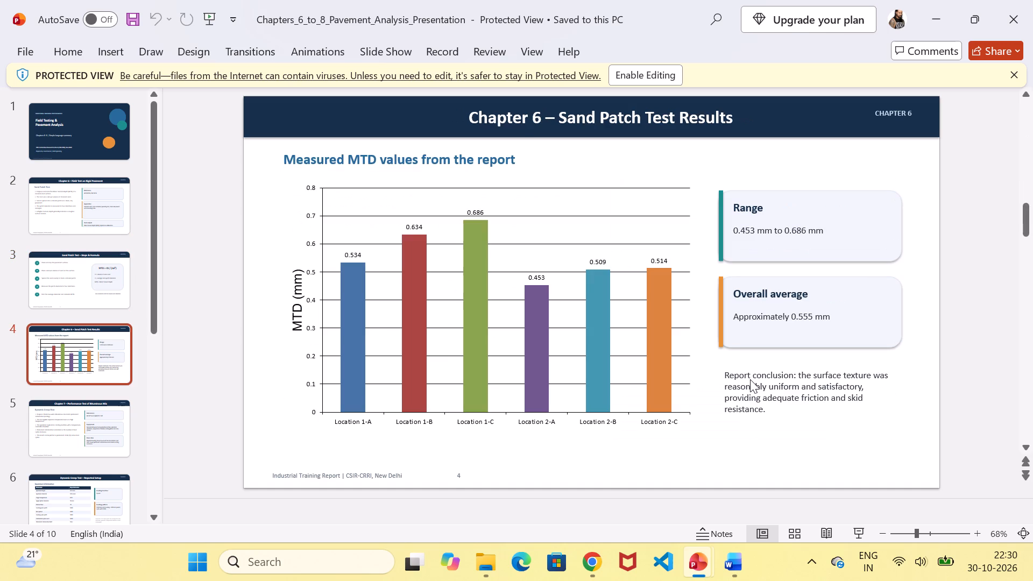
scroll(750, 379, "down", 1)
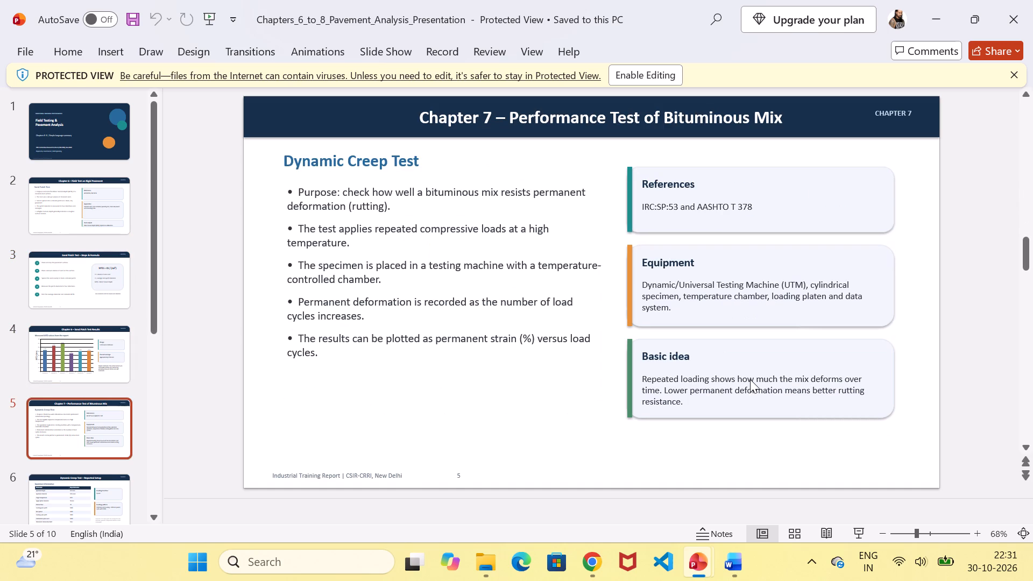
scroll(750, 379, "down", 1)
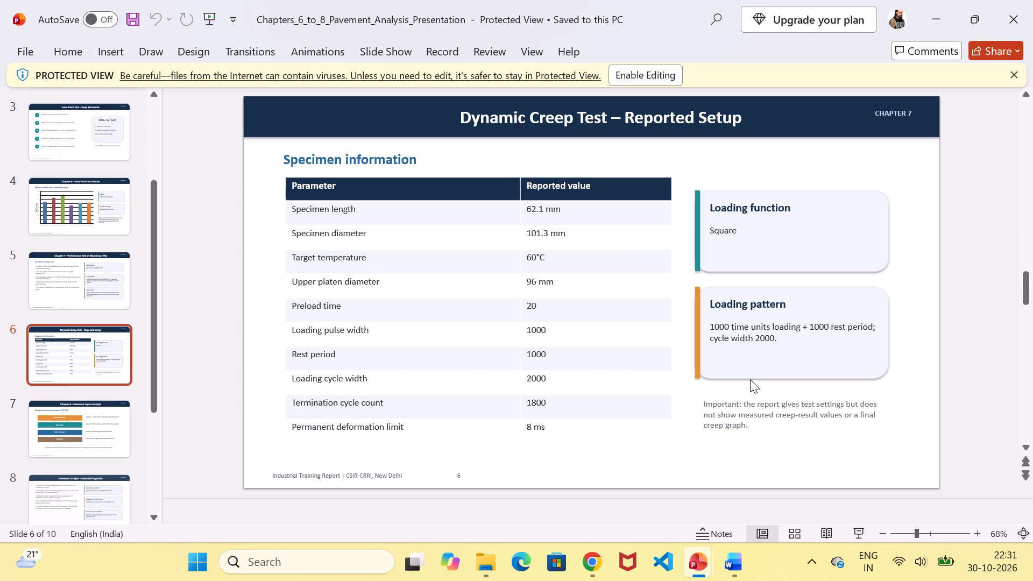
scroll(750, 379, "down", 1)
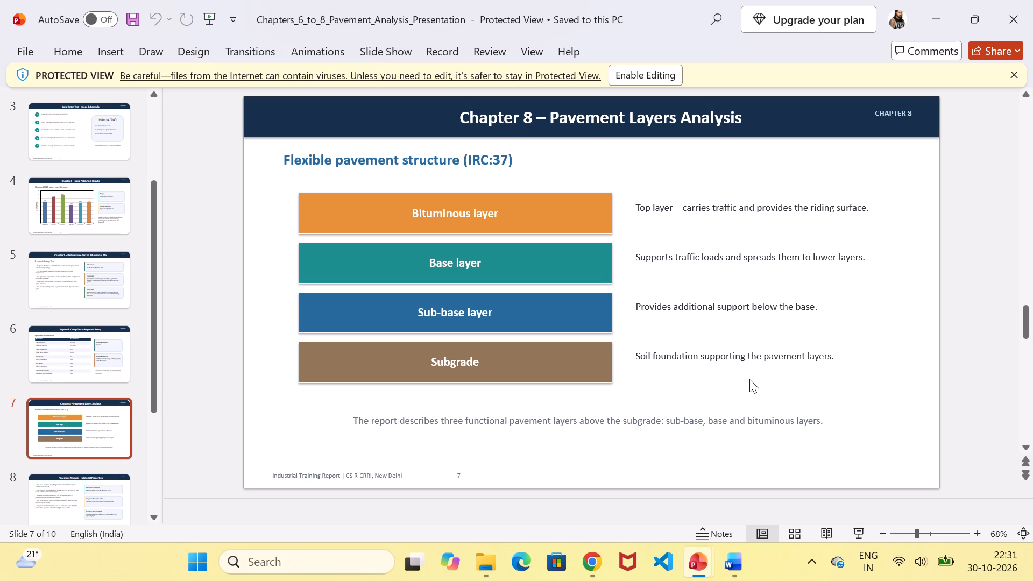
scroll(700, 380, "down", 1)
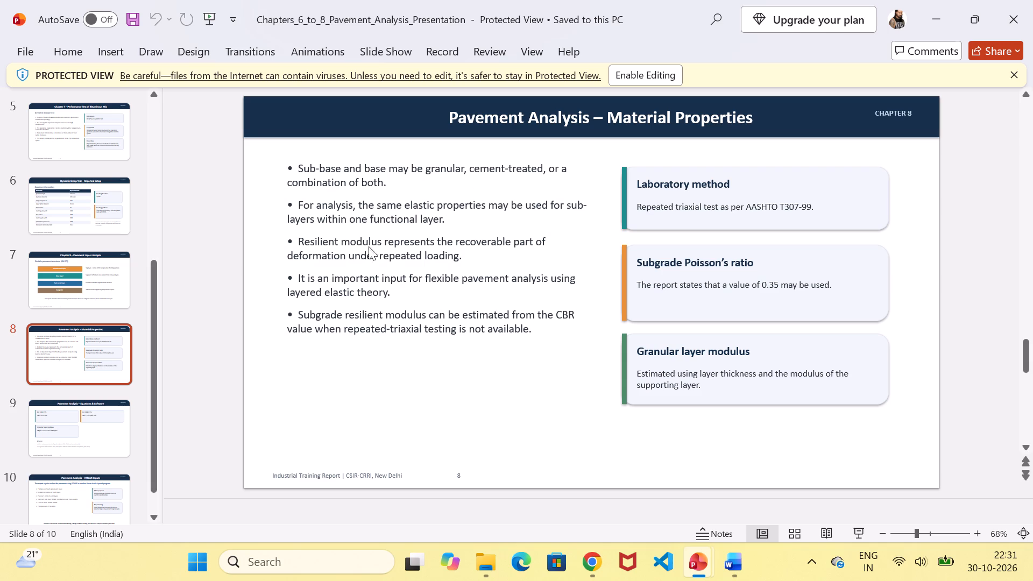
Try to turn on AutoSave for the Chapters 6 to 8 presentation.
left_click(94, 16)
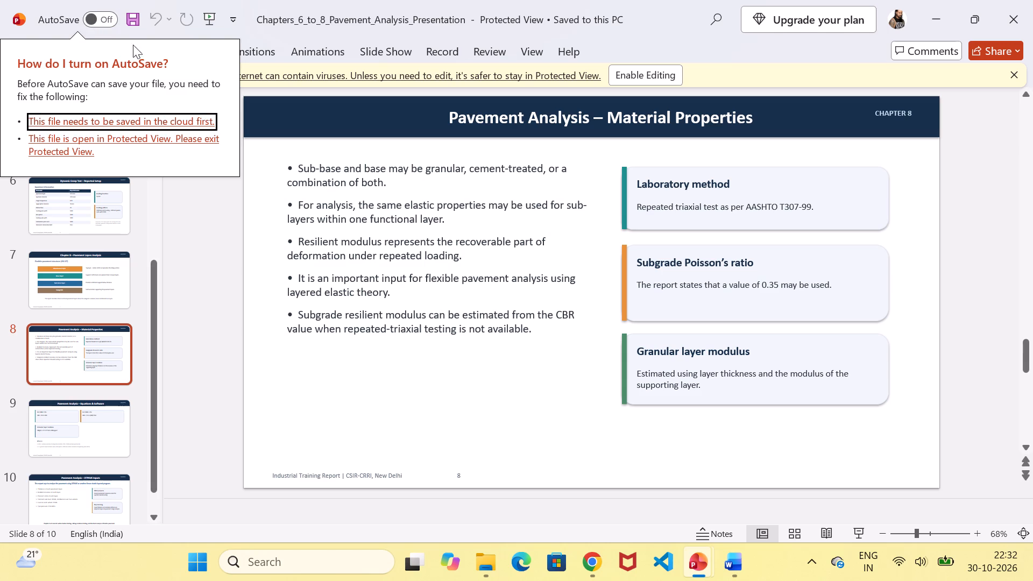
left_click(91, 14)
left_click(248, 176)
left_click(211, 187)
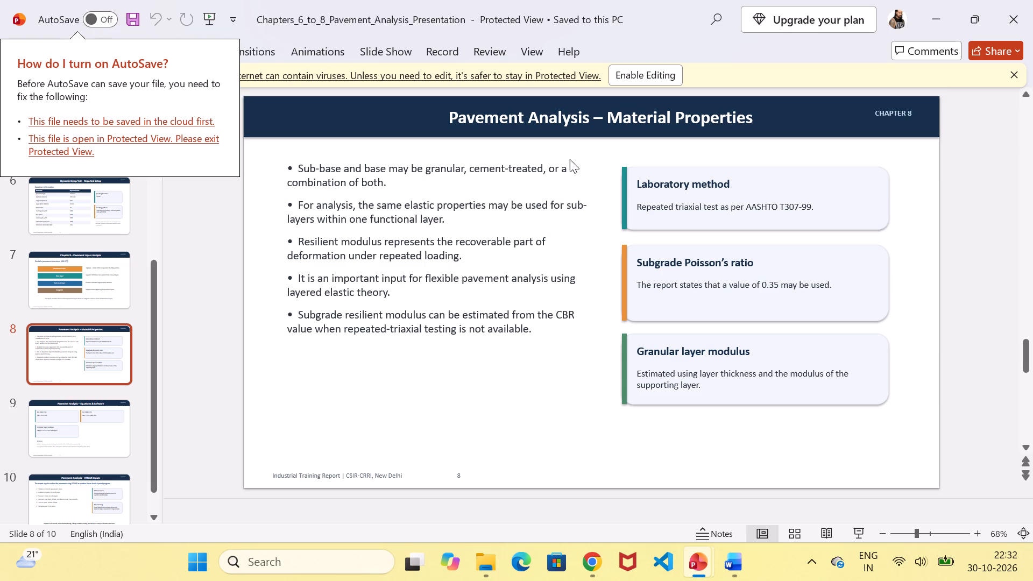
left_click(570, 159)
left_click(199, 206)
Skim the Chapters 6 to 8 deck through to its last slide and back to the title slide.
scroll(583, 359, "up", 2)
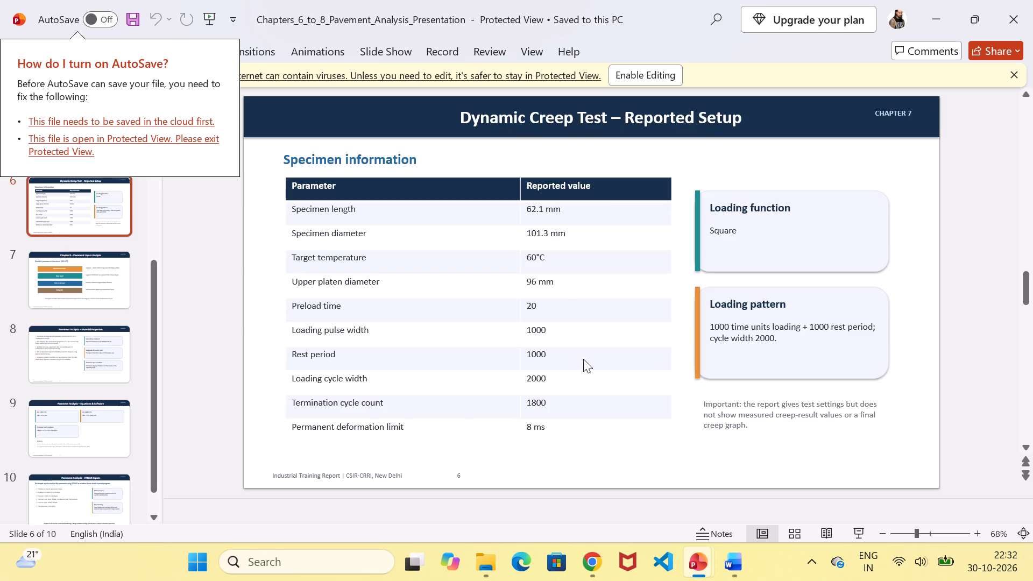
scroll(583, 359, "down", 14)
scroll(584, 351, "up", 1)
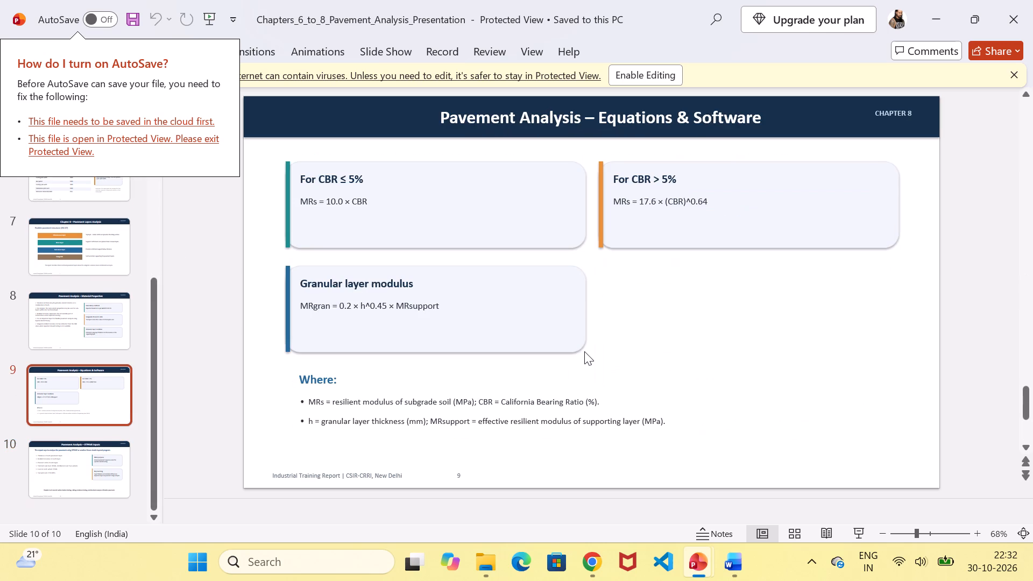
scroll(584, 351, "up", 8)
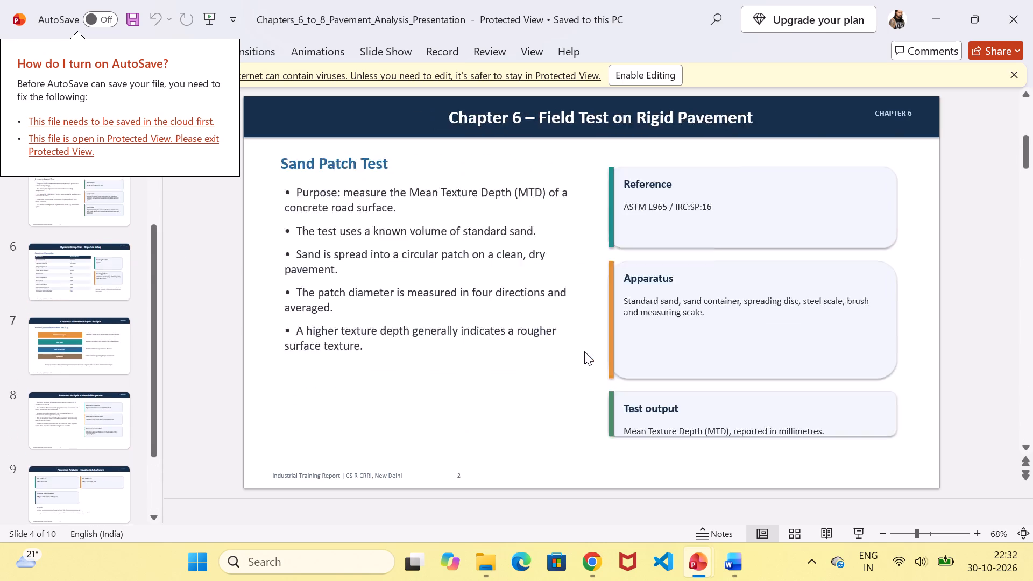
scroll(584, 351, "up", 6)
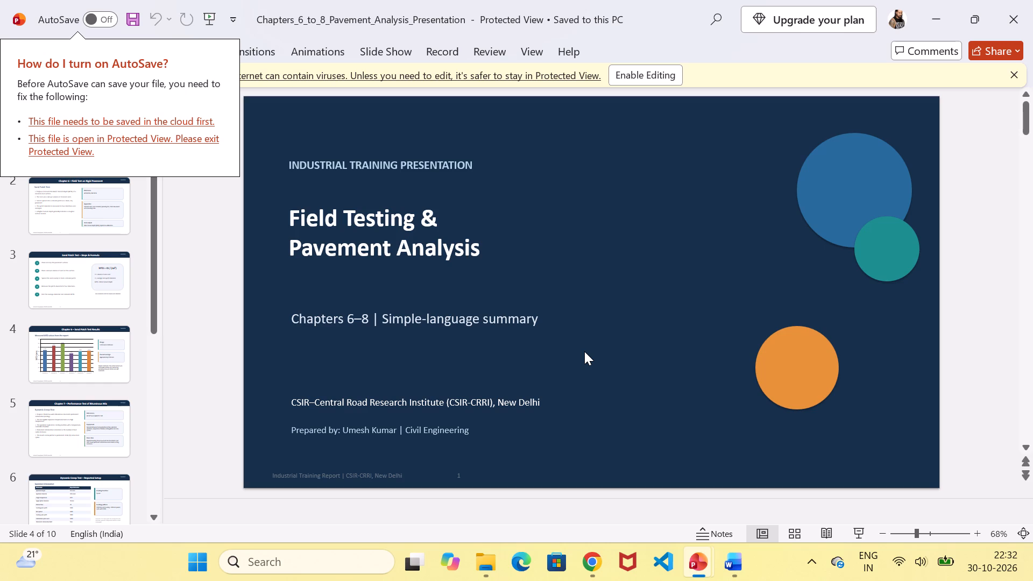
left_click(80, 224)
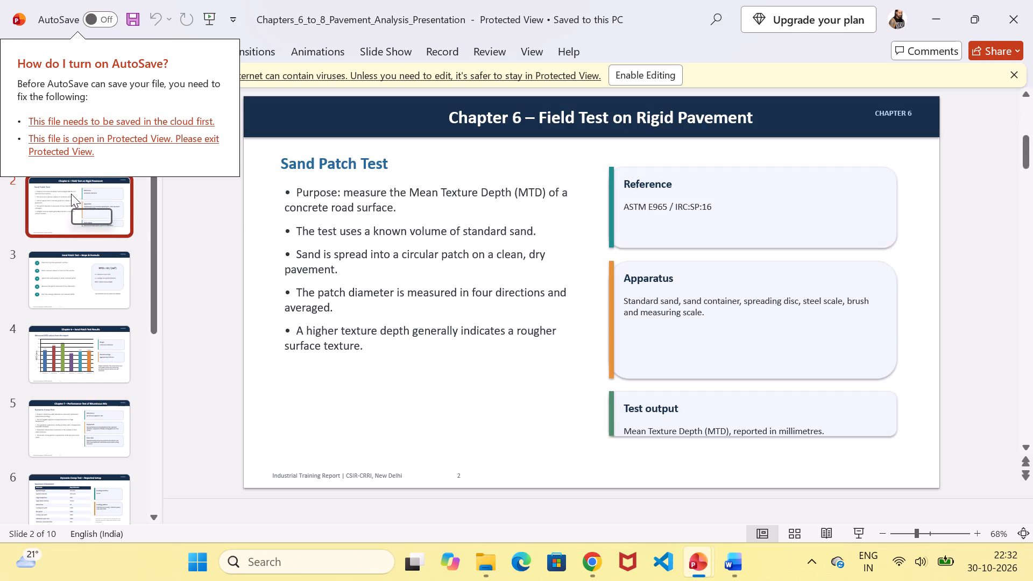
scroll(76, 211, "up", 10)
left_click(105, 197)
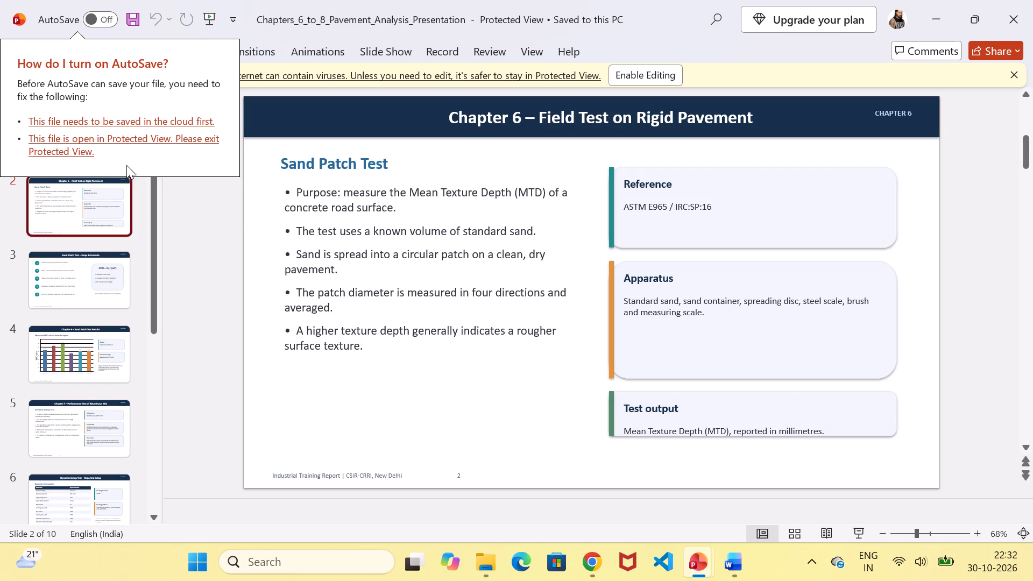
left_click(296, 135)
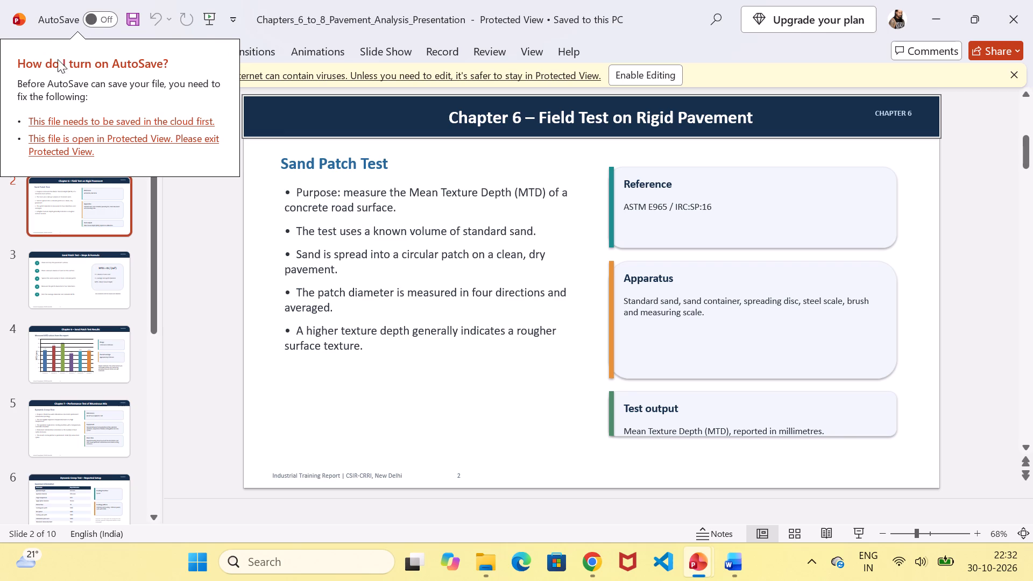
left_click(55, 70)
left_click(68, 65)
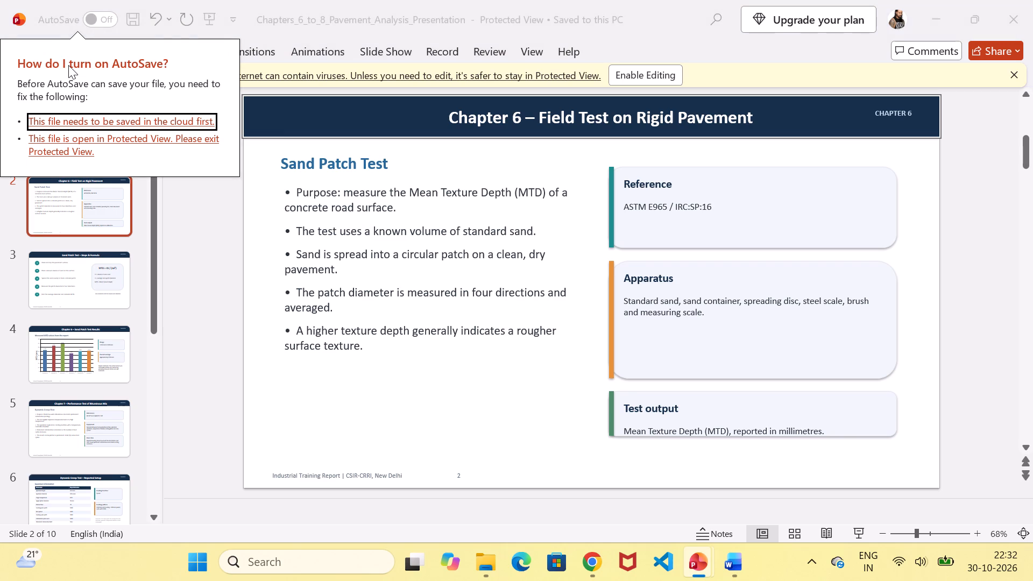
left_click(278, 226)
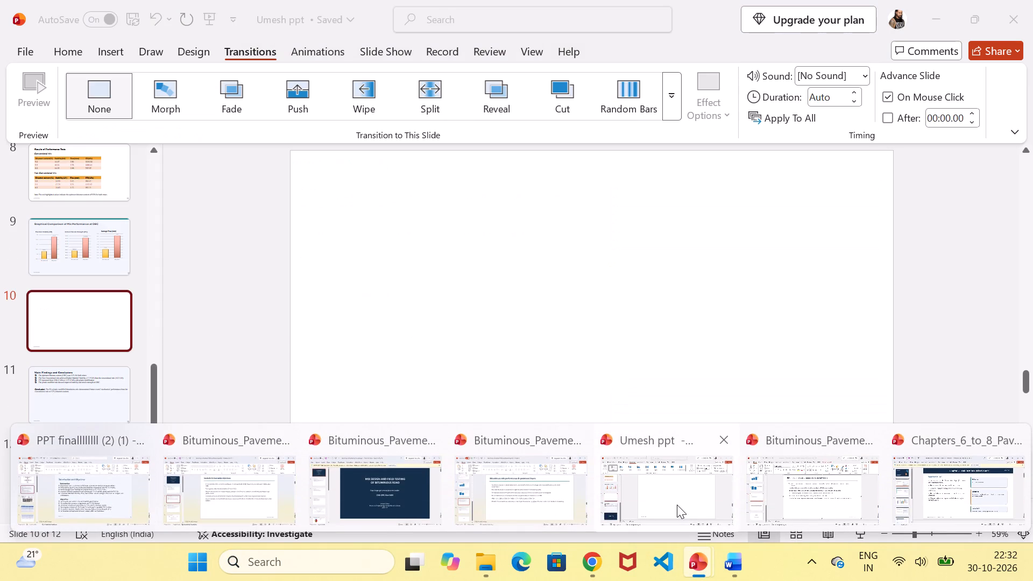
Switch to the Umesh ppt presentation and look over its slides from slide 10 back to slide 5.
left_click(677, 505)
scroll(654, 406, "up", 7)
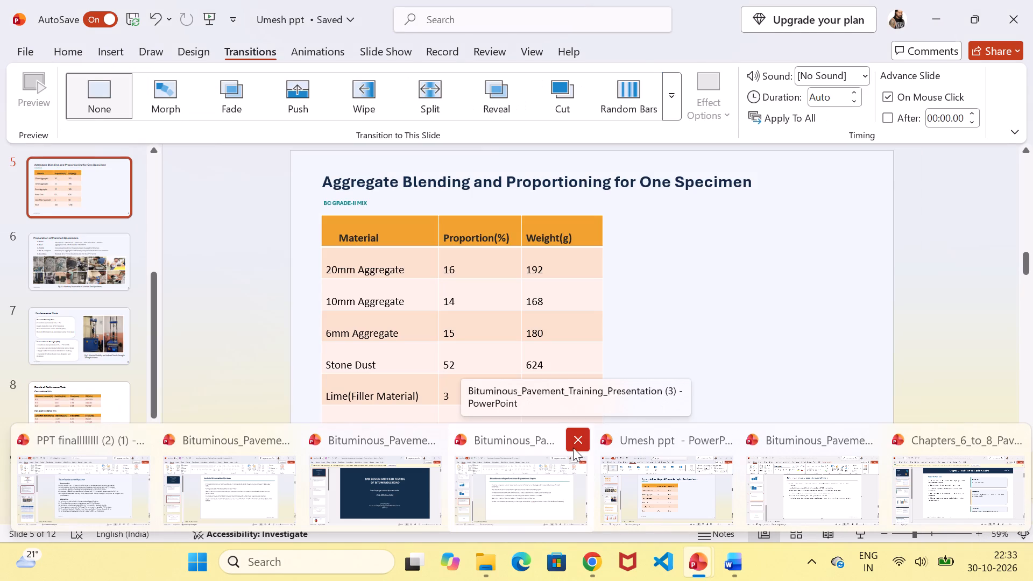
Close three Bituminous Pavement presentations, including Bituminous_Pavement_Training_Presentation (3), and the PPT final deck, keeping Umesh ppt open.
left_click(573, 448)
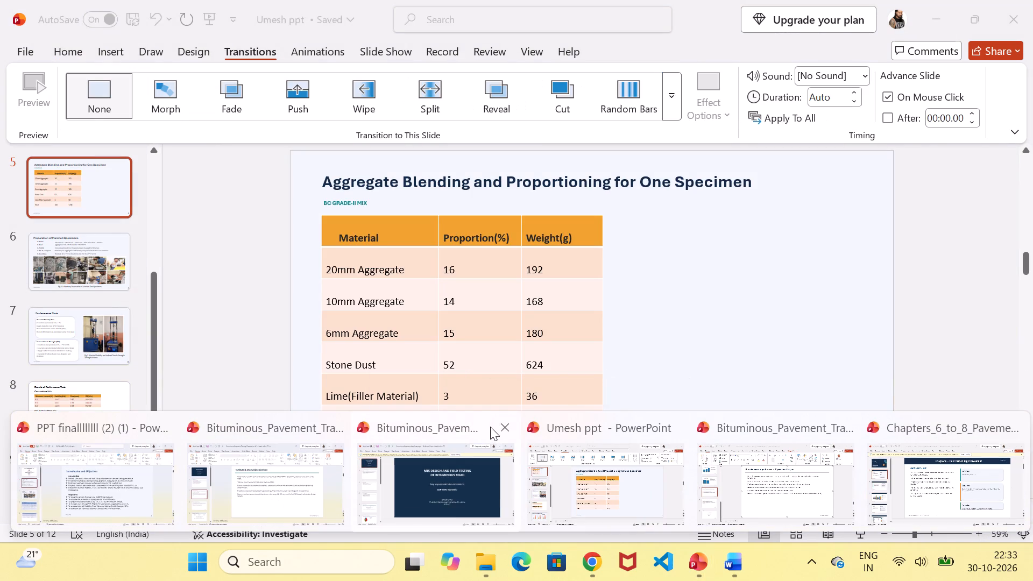
left_click(500, 430)
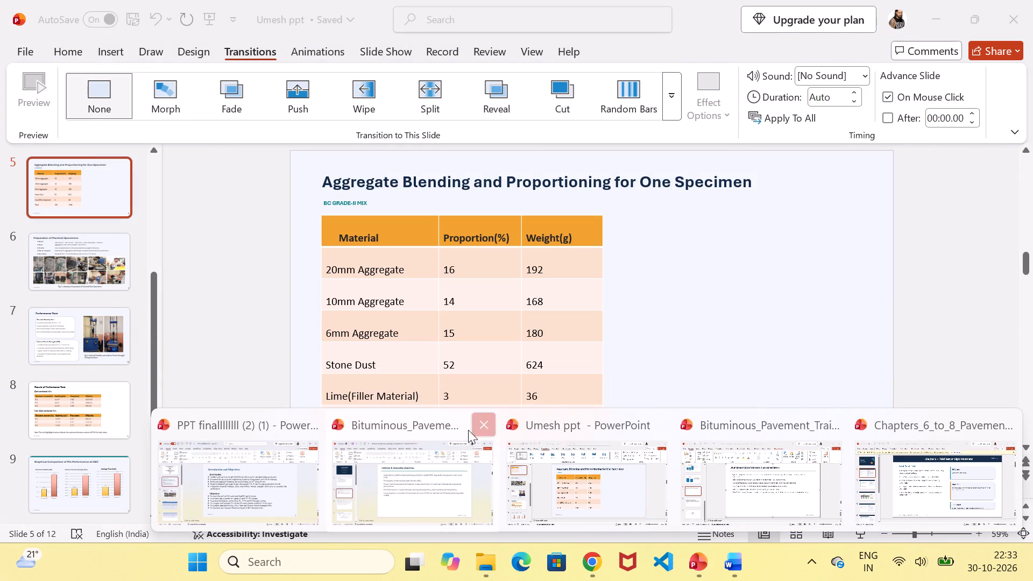
left_click(476, 428)
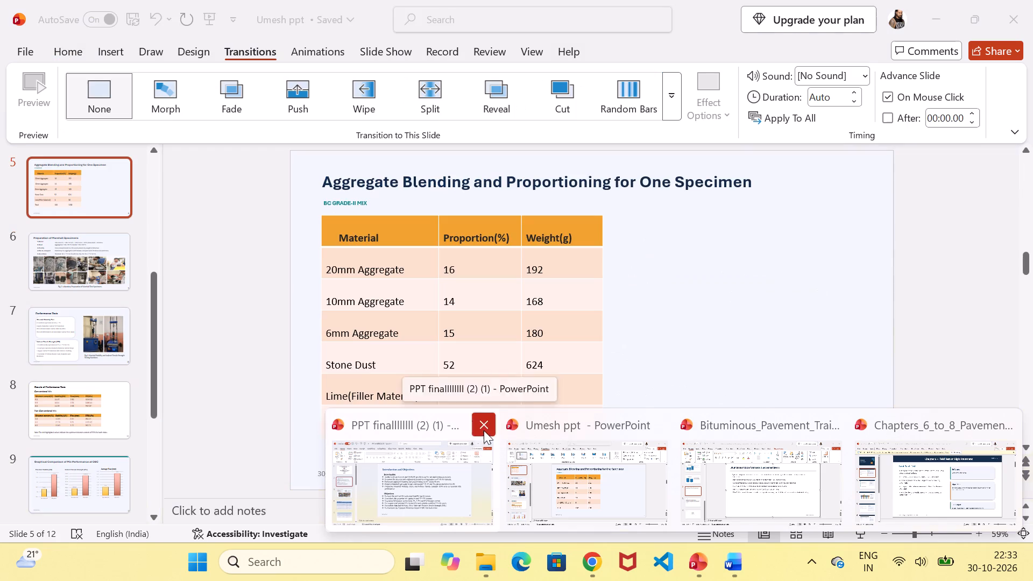
left_click(484, 430)
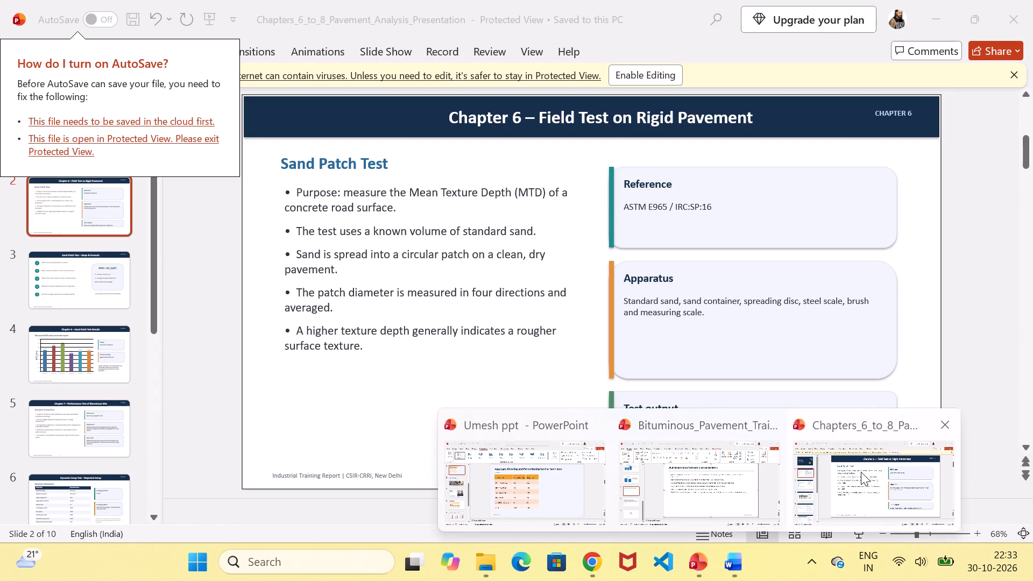
Switch to the Chapters_6_to_8_Pavement_Analysis_Presentation and examine its title slide and Sand Patch Test slide.
left_click(861, 472)
scroll(741, 386, "up", 6)
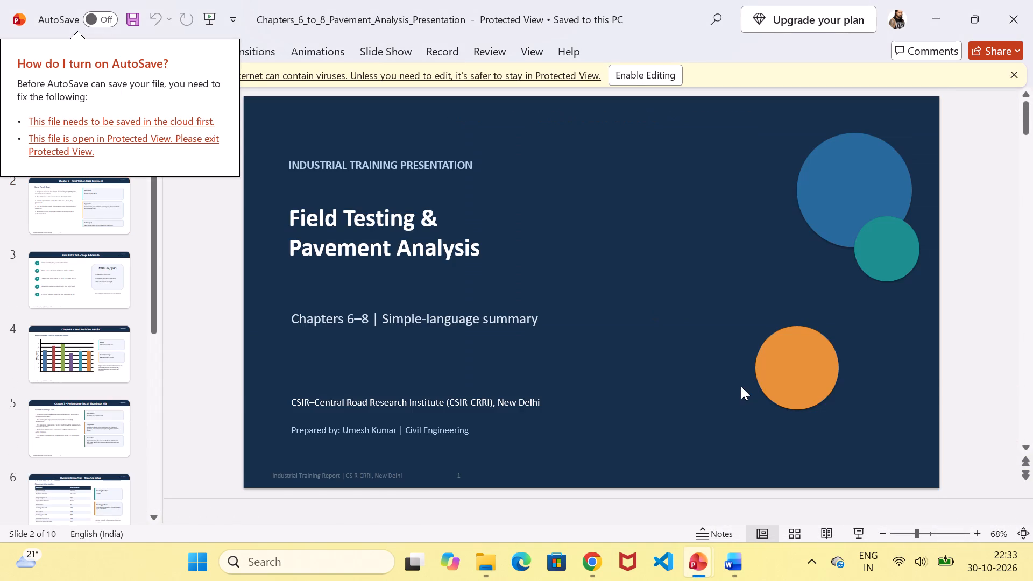
scroll(741, 386, "up", 3)
scroll(741, 386, "down", 2)
scroll(741, 386, "up", 10)
scroll(741, 386, "down", 1)
scroll(741, 386, "up", 1)
scroll(741, 386, "down", 1)
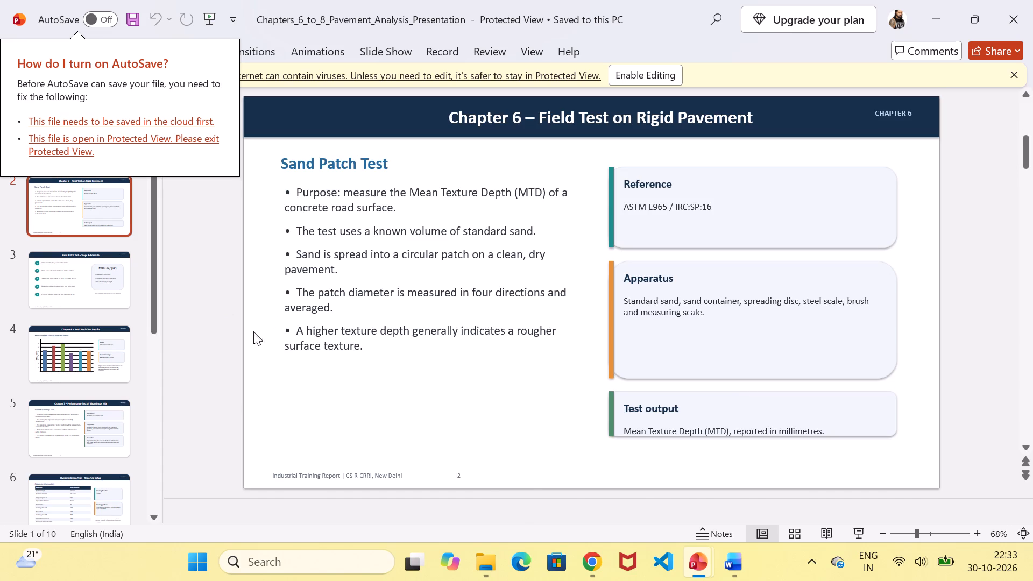
Return to the Umesh ppt presentation and review its slides from slide 5 through to the closing THANK YOU slide.
left_click(677, 505)
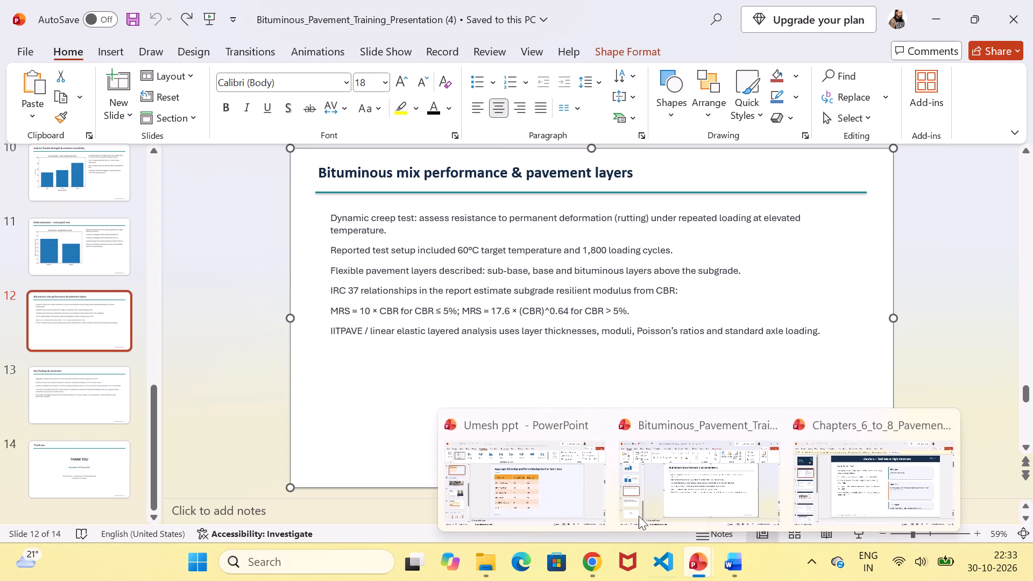
left_click(548, 469)
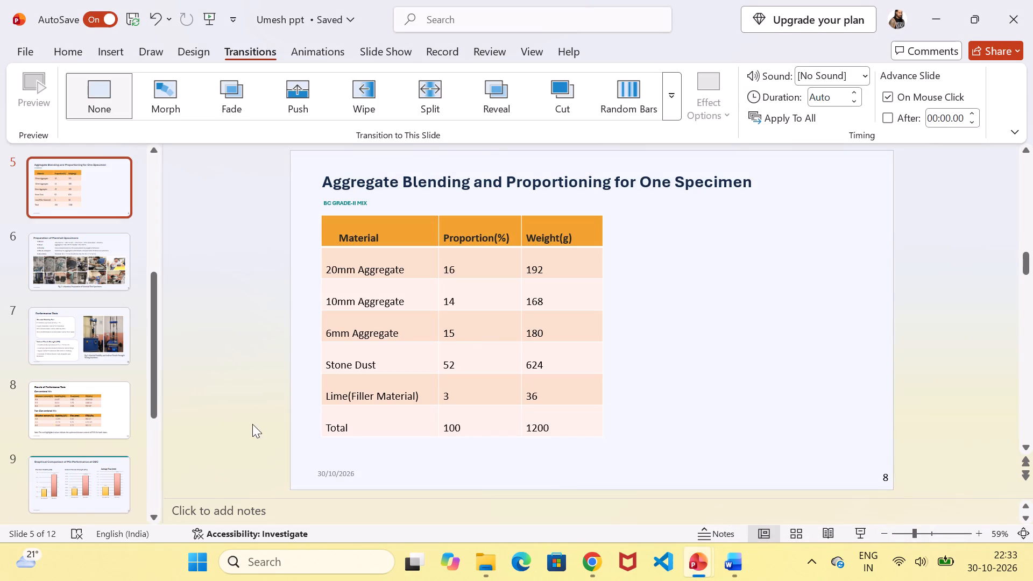
scroll(464, 372, "down", 3)
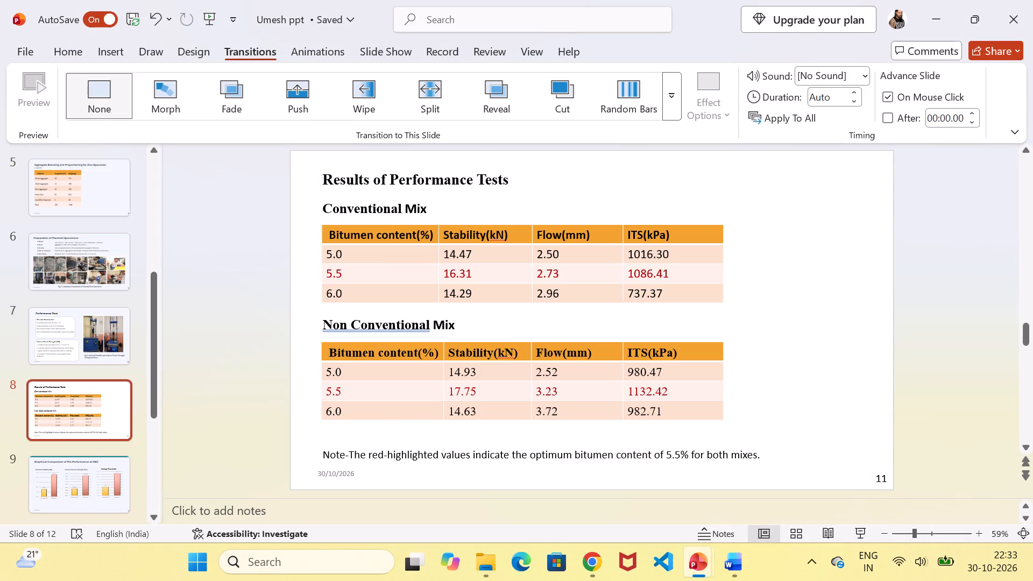
scroll(464, 372, "down", 6)
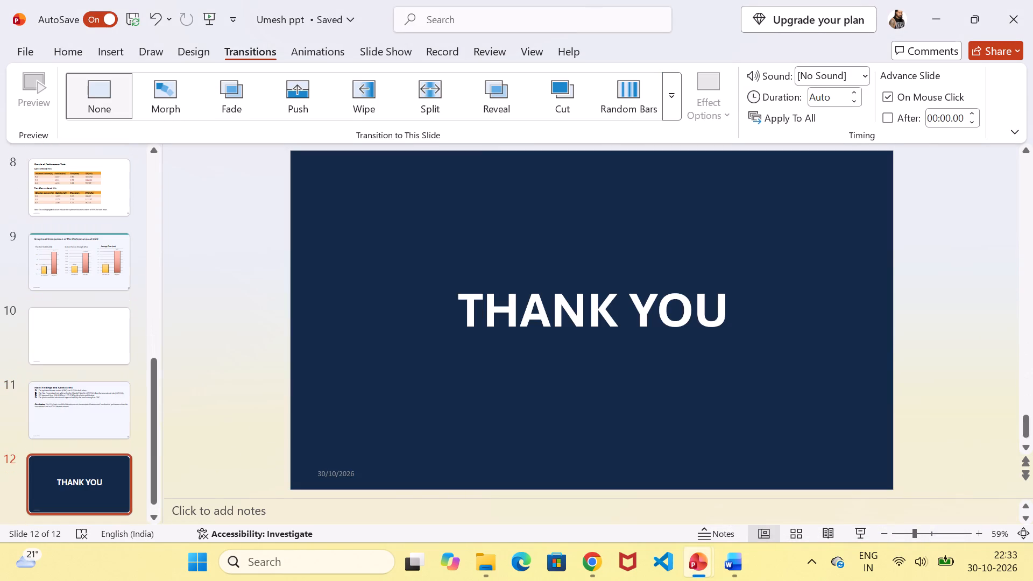
scroll(464, 372, "up", 3)
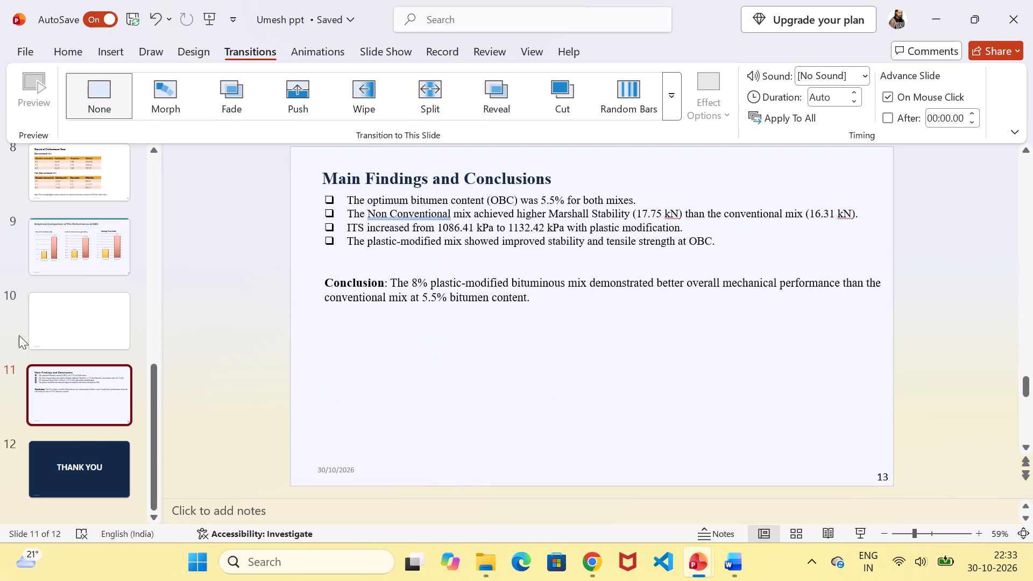
Compare the Objectives slide with the Main Findings and Conclusions slide, going back and forth between slides 2 and 11.
scroll(61, 323, "up", 14)
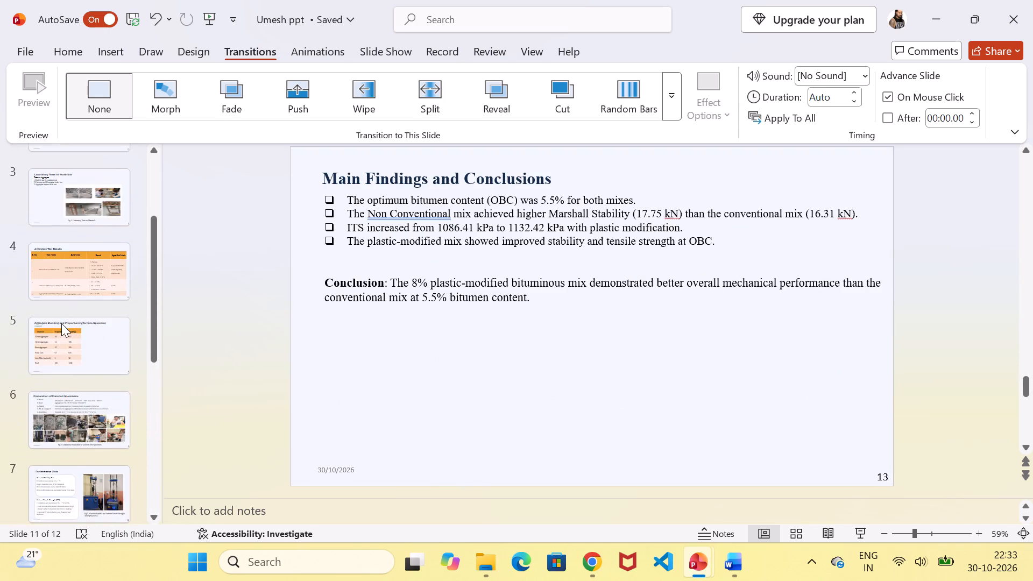
scroll(61, 323, "up", 15)
left_click(86, 223)
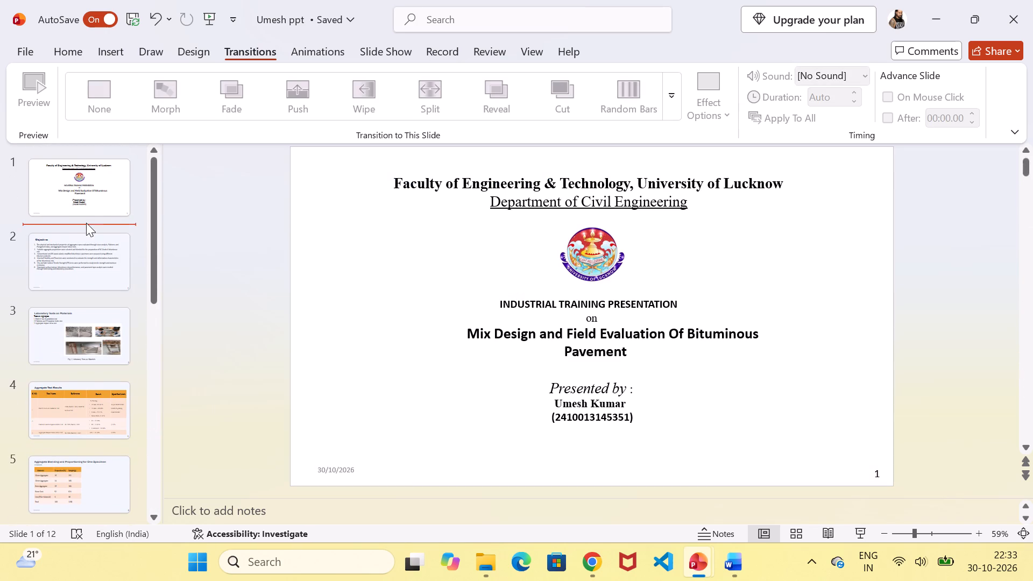
left_click(86, 239)
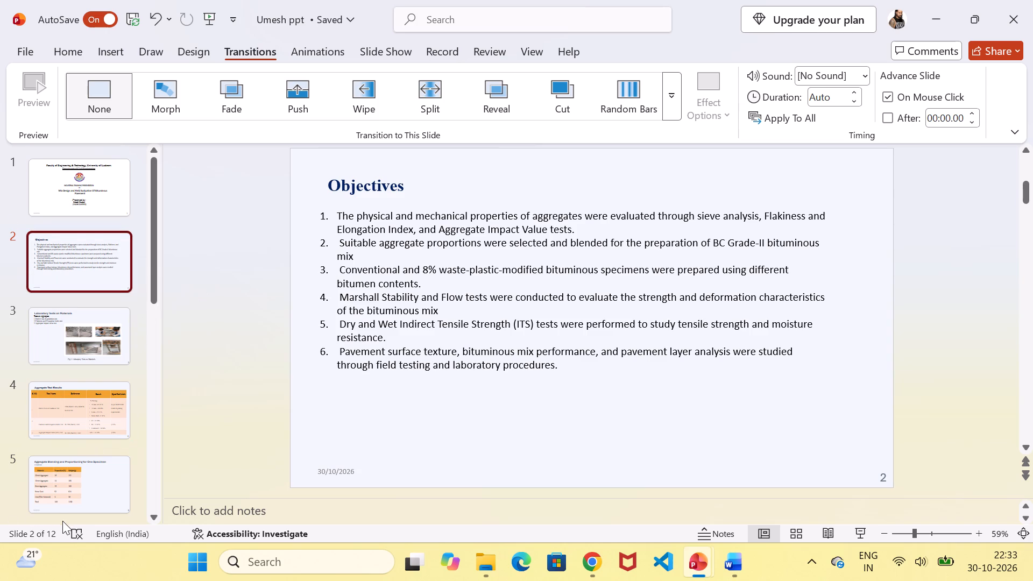
scroll(62, 521, "down", 4)
scroll(87, 406, "down", 14)
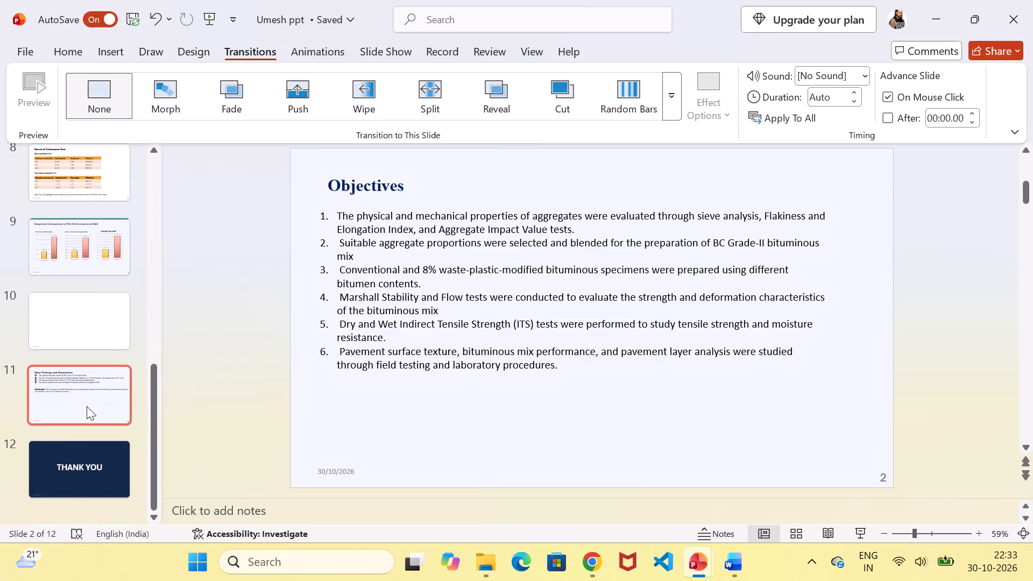
left_click(88, 393)
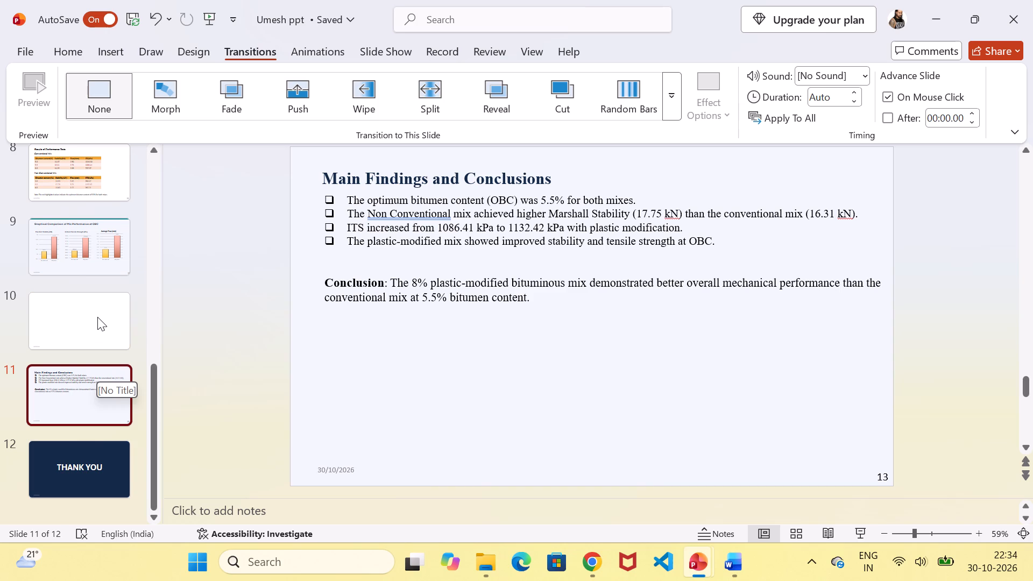
scroll(97, 317, "up", 7)
scroll(97, 317, "up", 16)
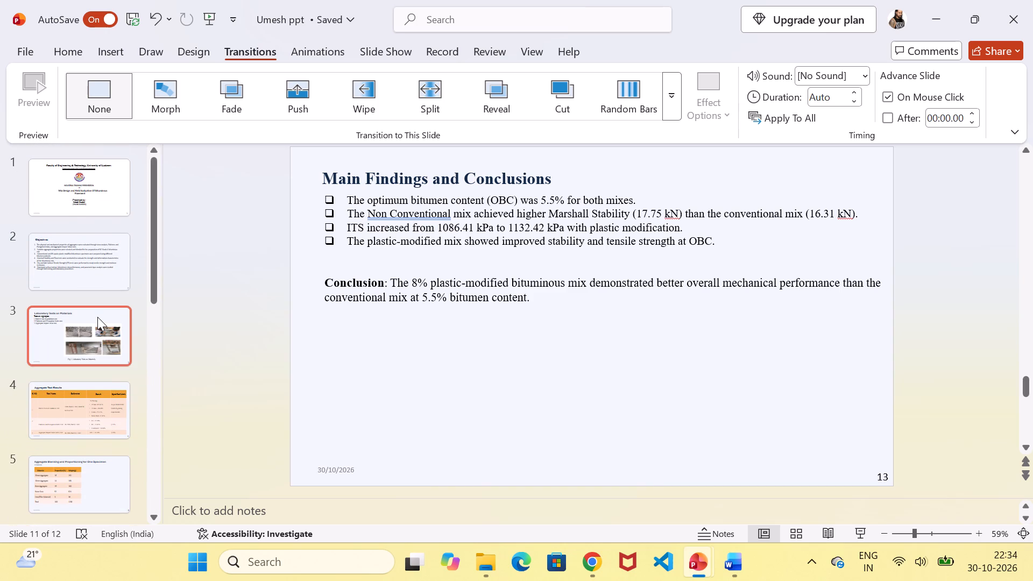
scroll(97, 317, "up", 5)
left_click(103, 270)
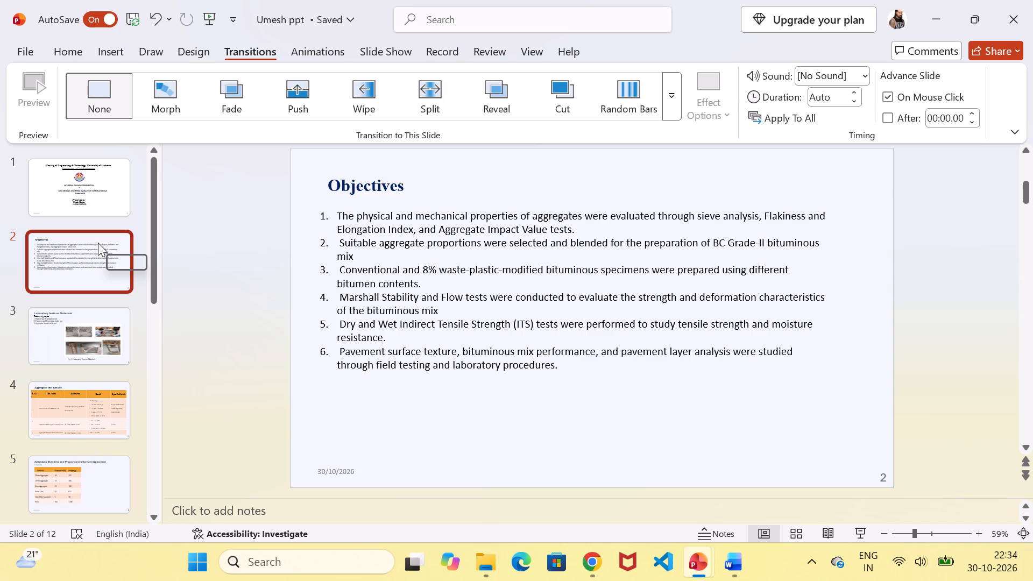
Review the deck from the title slide through the test results and comparison charts to the Main Findings and Conclusions slide.
scroll(98, 243, "up", 3)
left_click(95, 205)
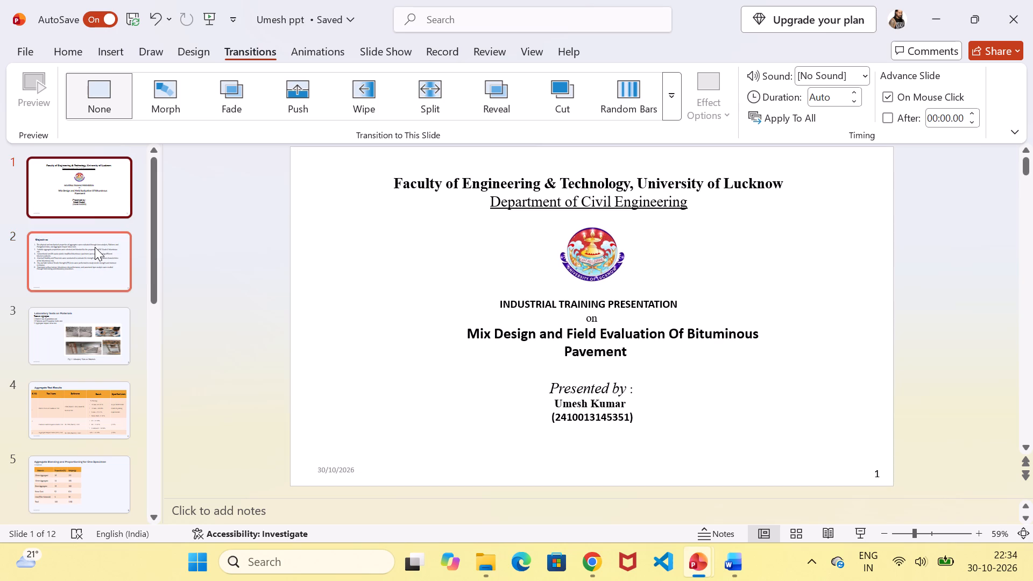
left_click(95, 247)
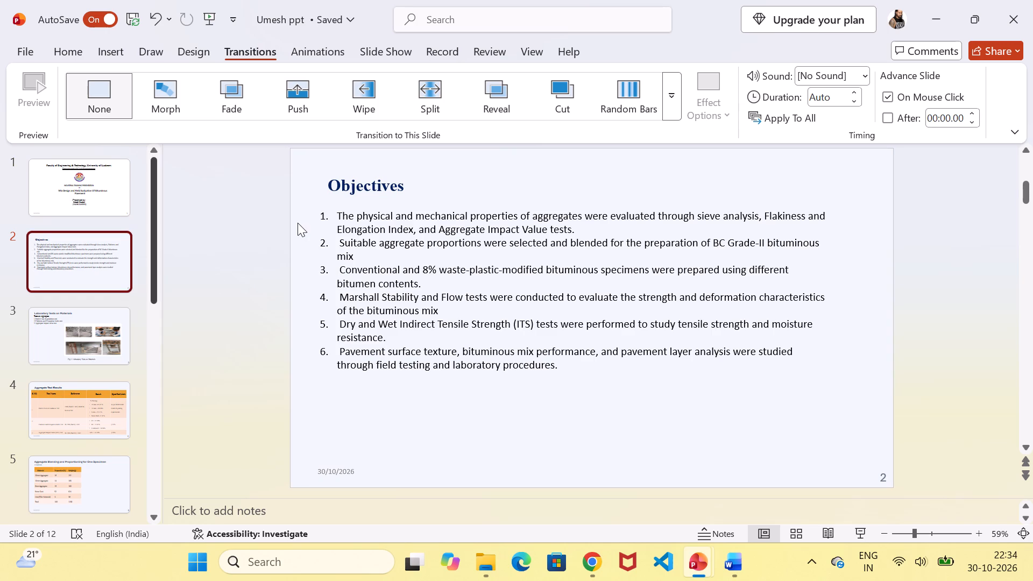
left_click(88, 347)
left_click(95, 413)
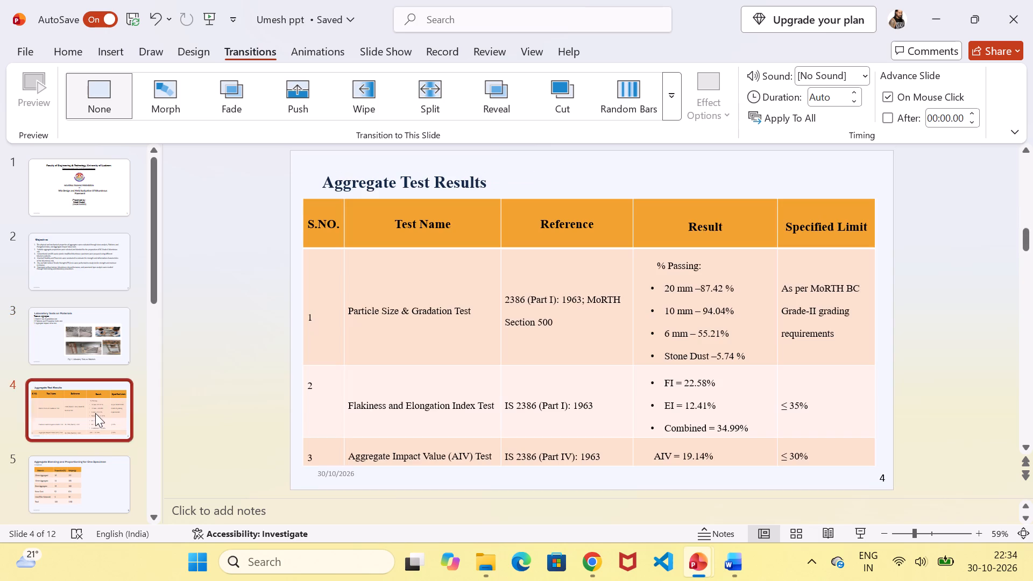
scroll(89, 477, "down", 3)
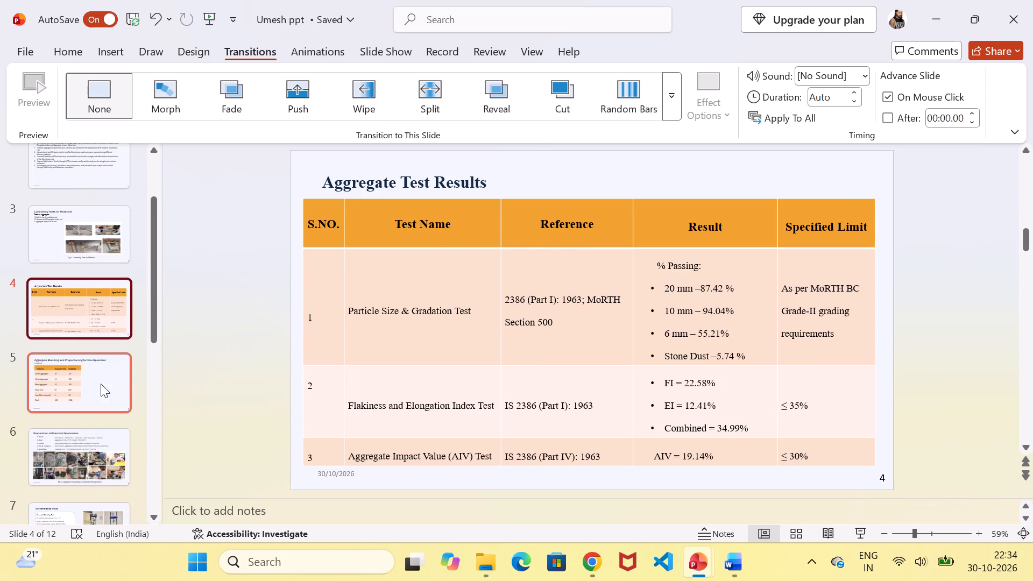
left_click(101, 384)
scroll(101, 384, "down", 4)
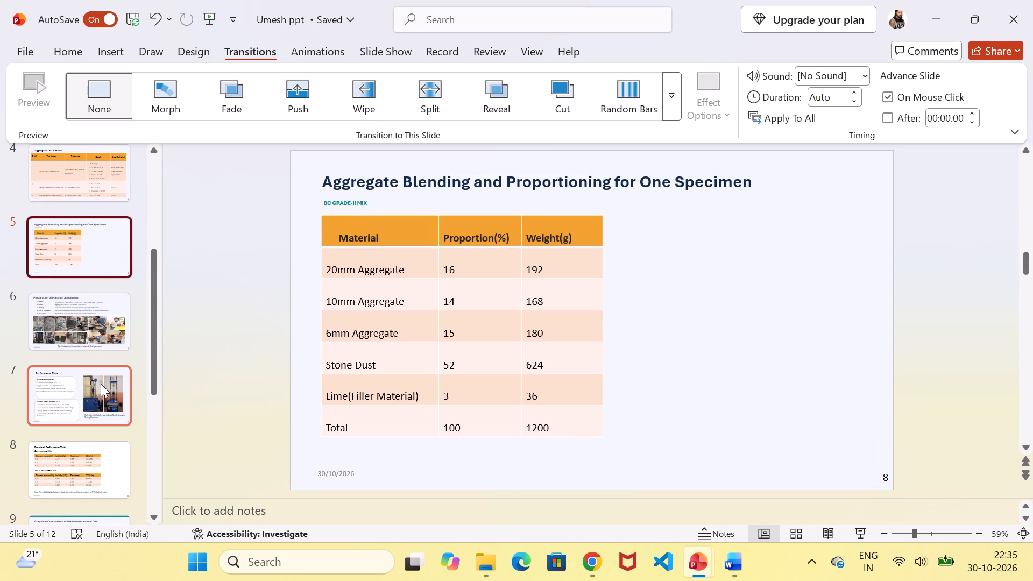
left_click(99, 370)
scroll(99, 370, "down", 3)
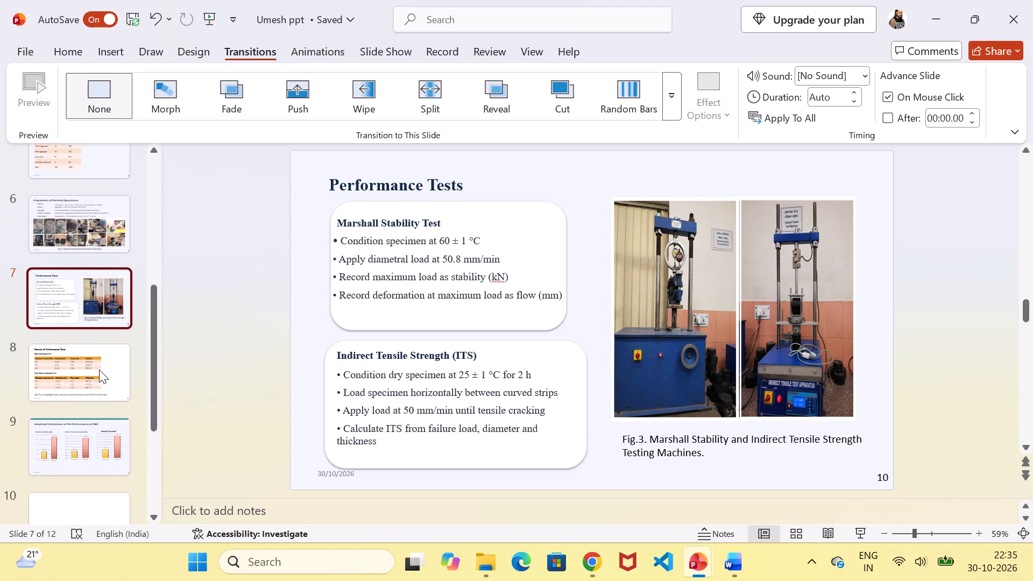
left_click(107, 359)
scroll(107, 359, "down", 3)
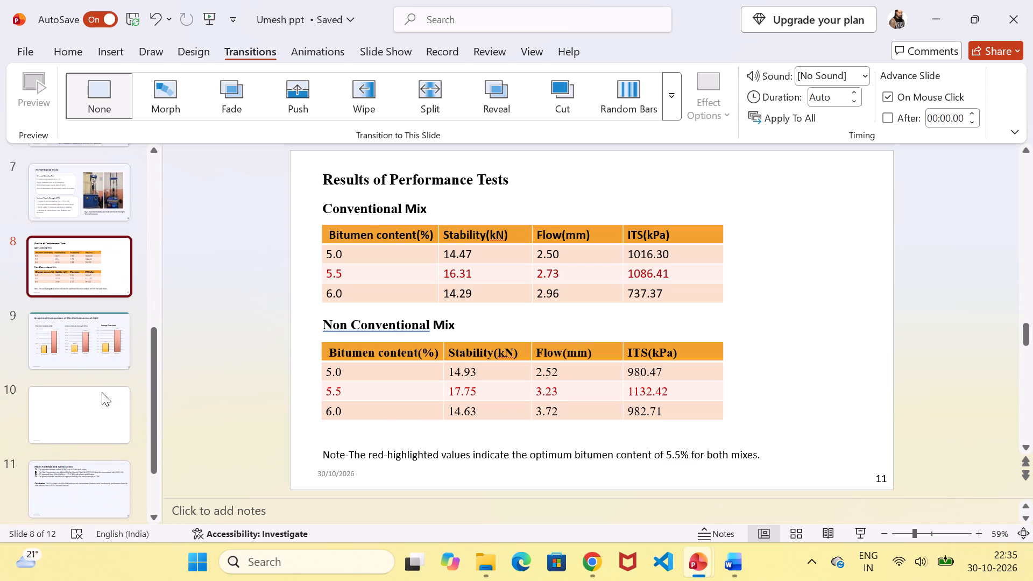
left_click(98, 344)
scroll(98, 344, "down", 1)
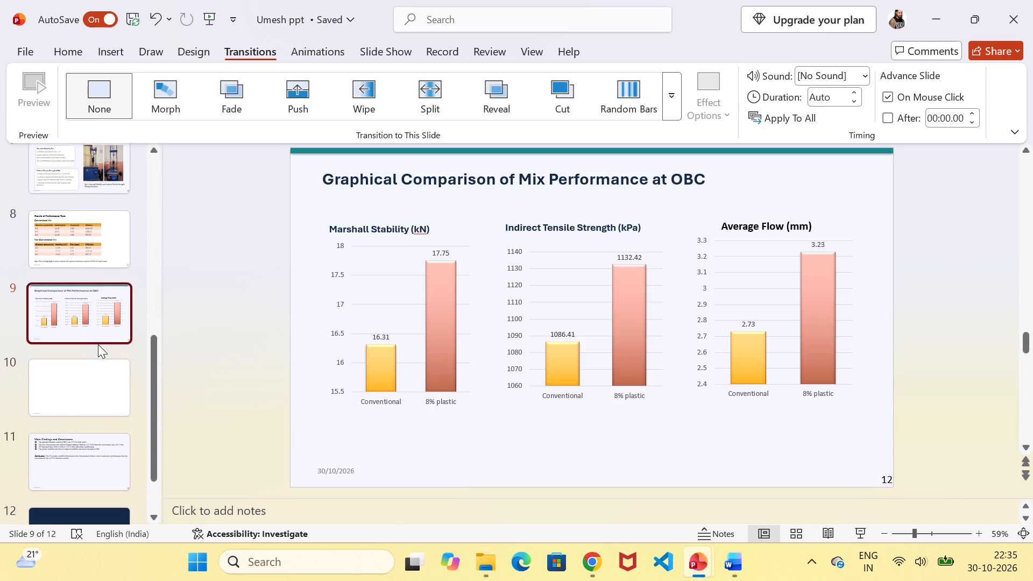
scroll(98, 344, "down", 1)
left_click(98, 344)
left_click(85, 399)
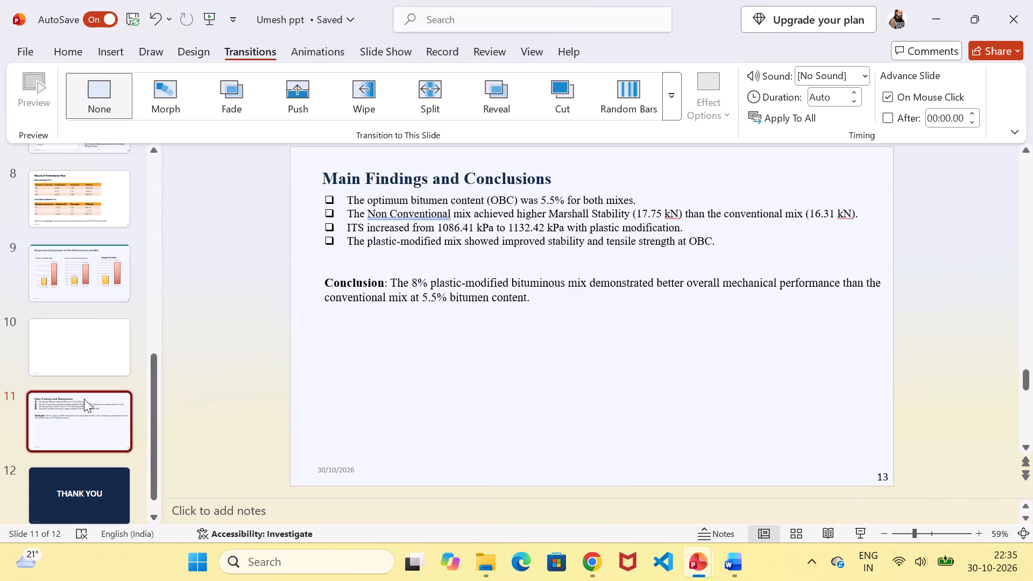
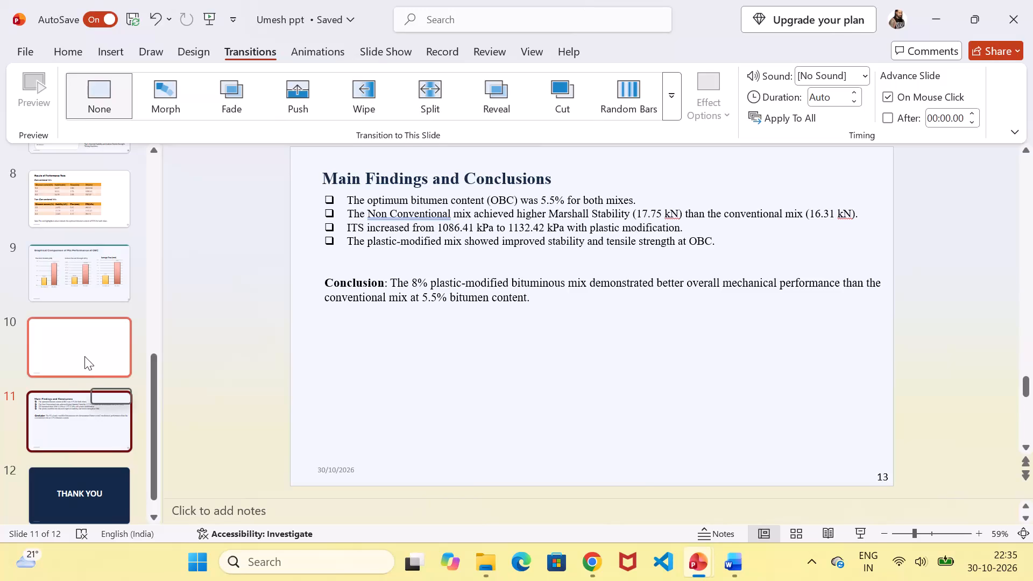
Cut the blank slide 10 that sits before the Main Findings and Conclusions slide.
right_click(84, 356)
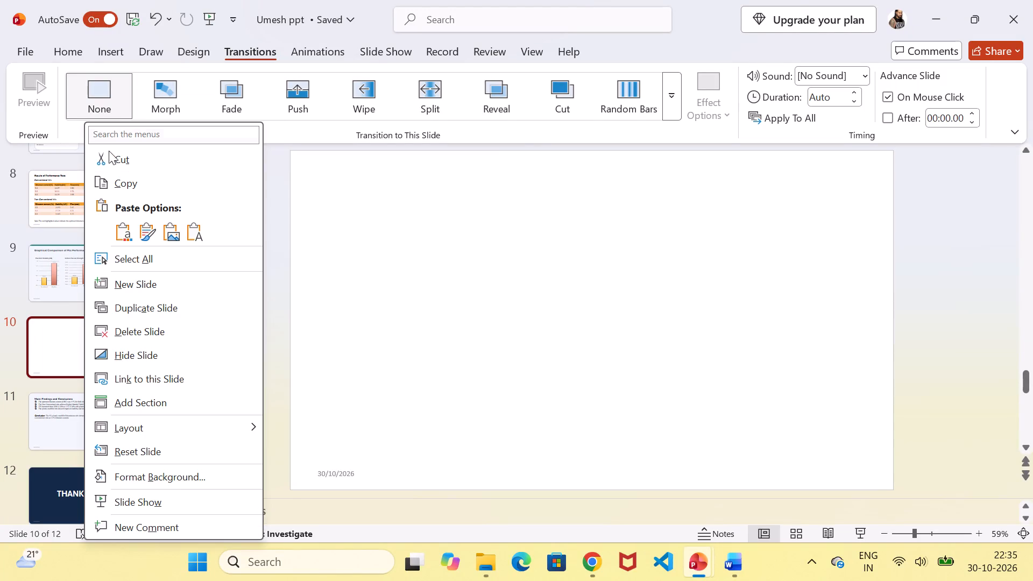
left_click(111, 160)
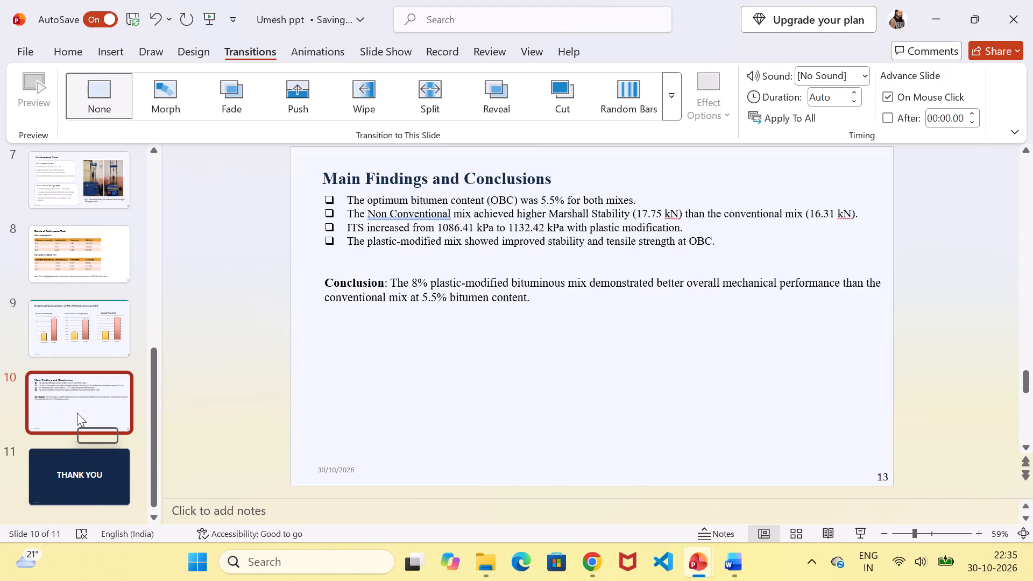
Add a blank slide after the Main Findings and Conclusions slide and set its transition to None.
key("Return")
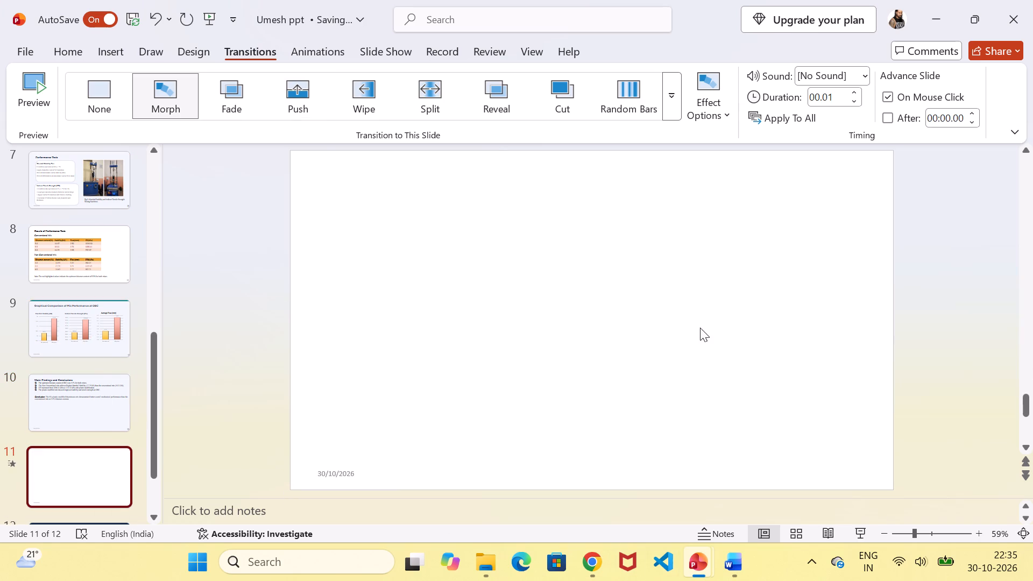
left_click(106, 98)
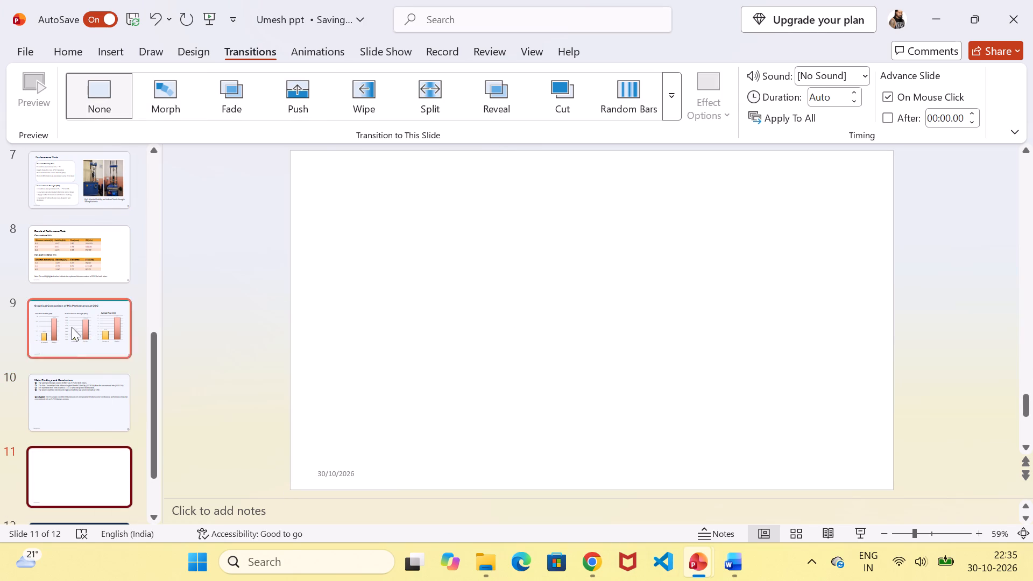
scroll(52, 460, "down", 2)
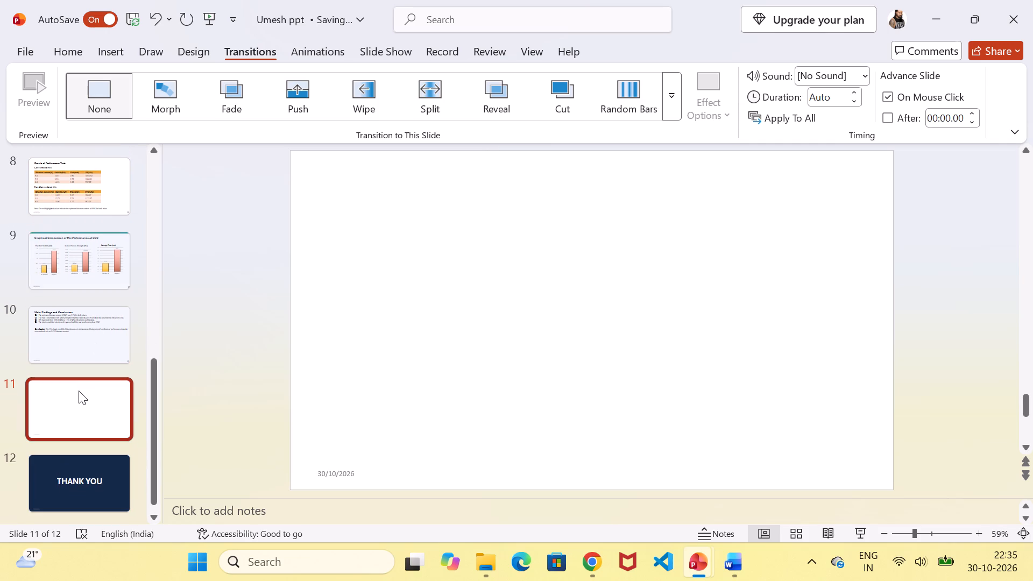
left_click(79, 391)
left_click(329, 247)
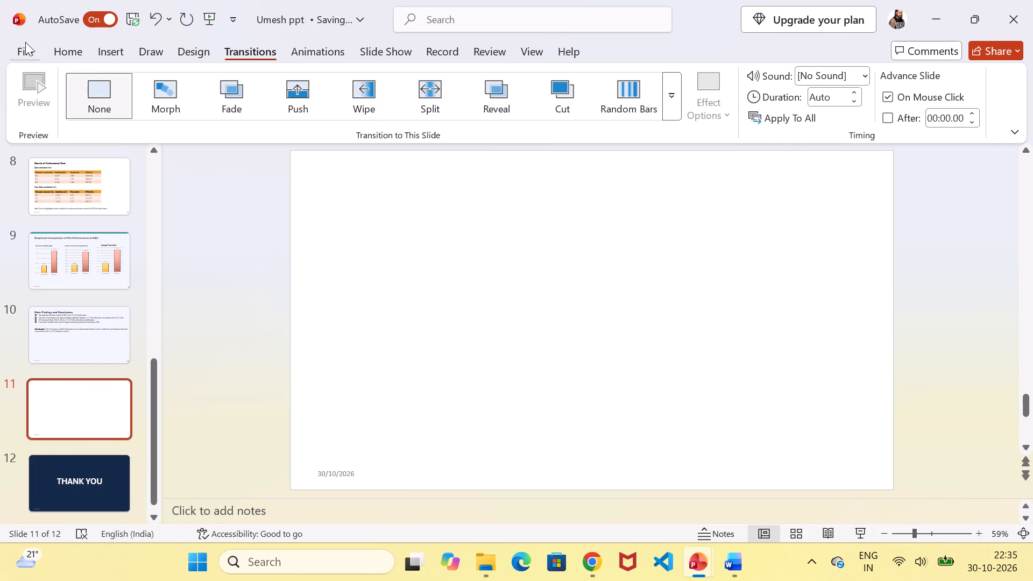
left_click(77, 61)
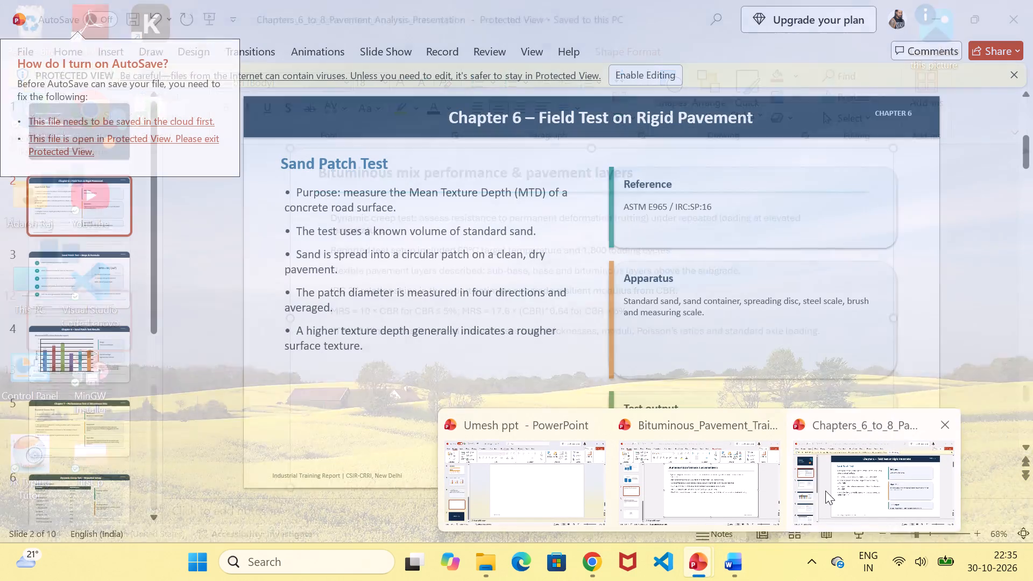
Switch to Chapters_6_to_8_Pavement_Analysis_Presentation and copy "– Field Test on Rigid Pavement" from the slide 2 heading.
left_click(825, 491)
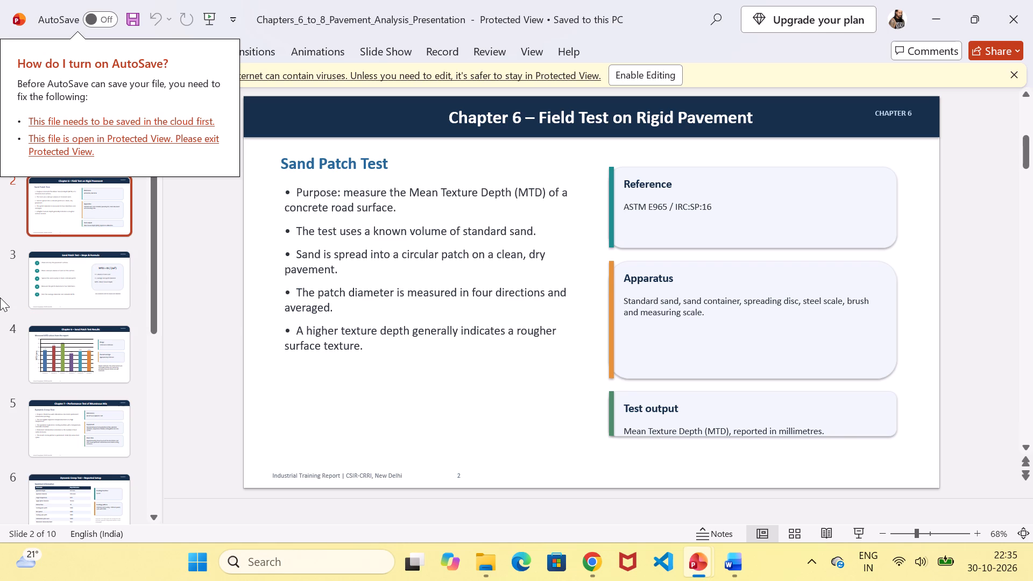
scroll(88, 286, "up", 4)
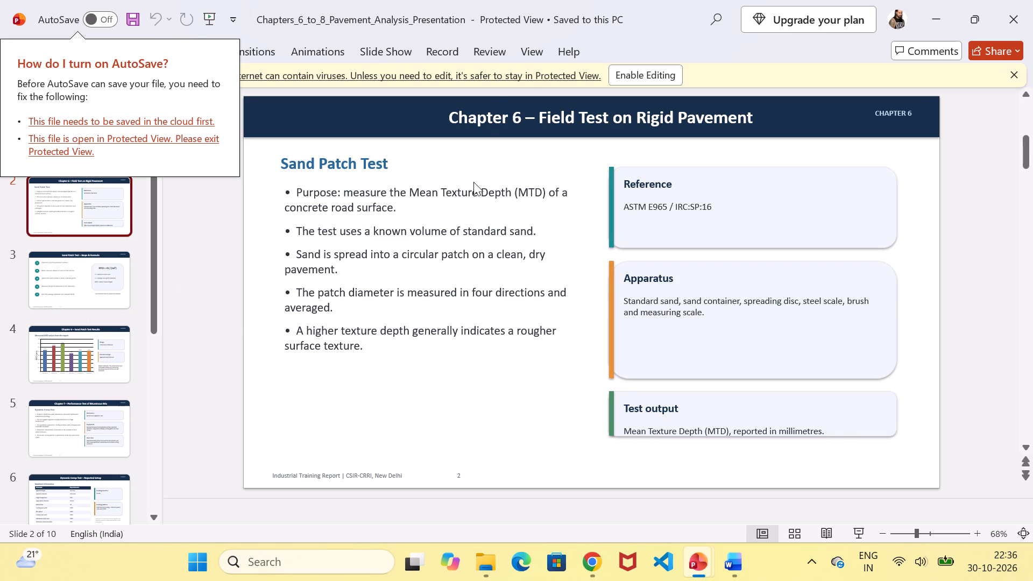
left_click_drag(532, 109, 723, 140)
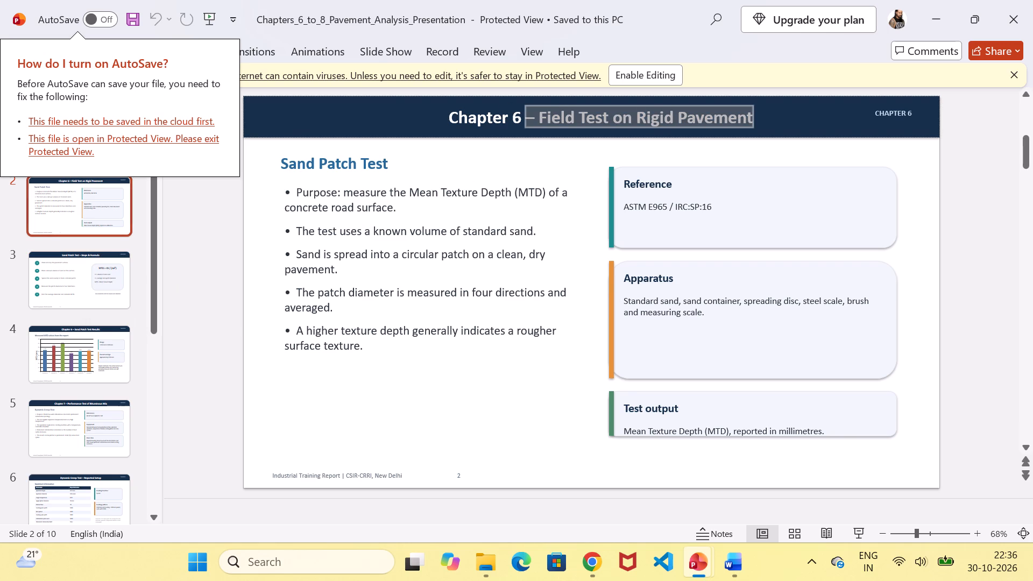
left_click_drag(723, 140, 803, 141)
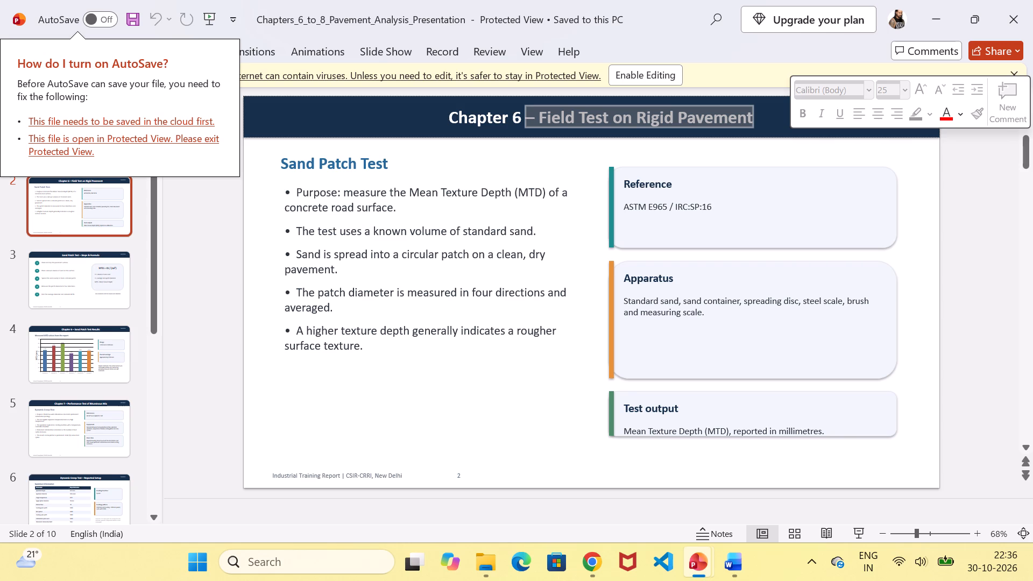
key("ctrl+c")
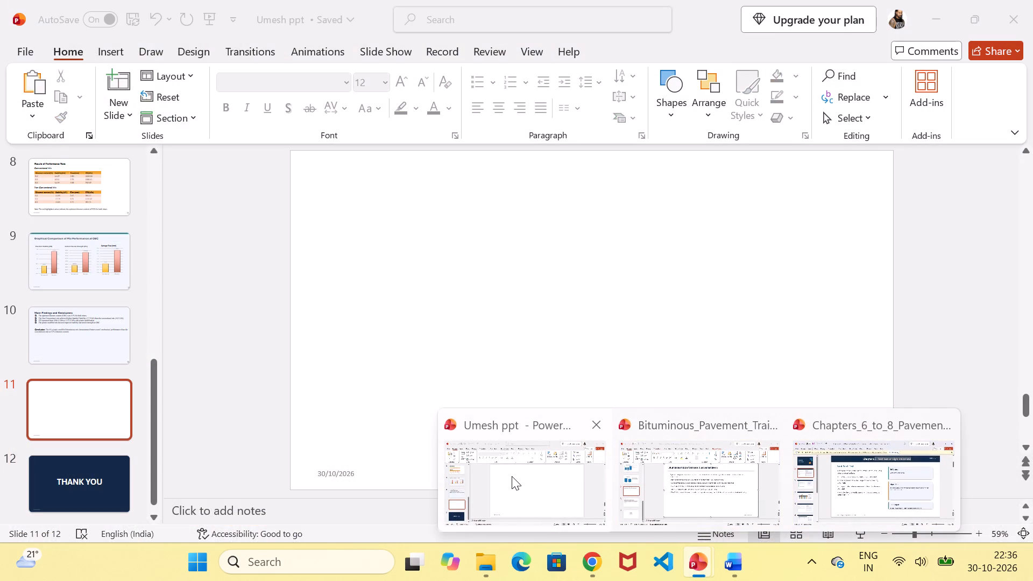
Return to the Umesh ppt presentation and paste the copied heading onto the blank slide 11.
left_click(512, 476)
left_click(377, 165)
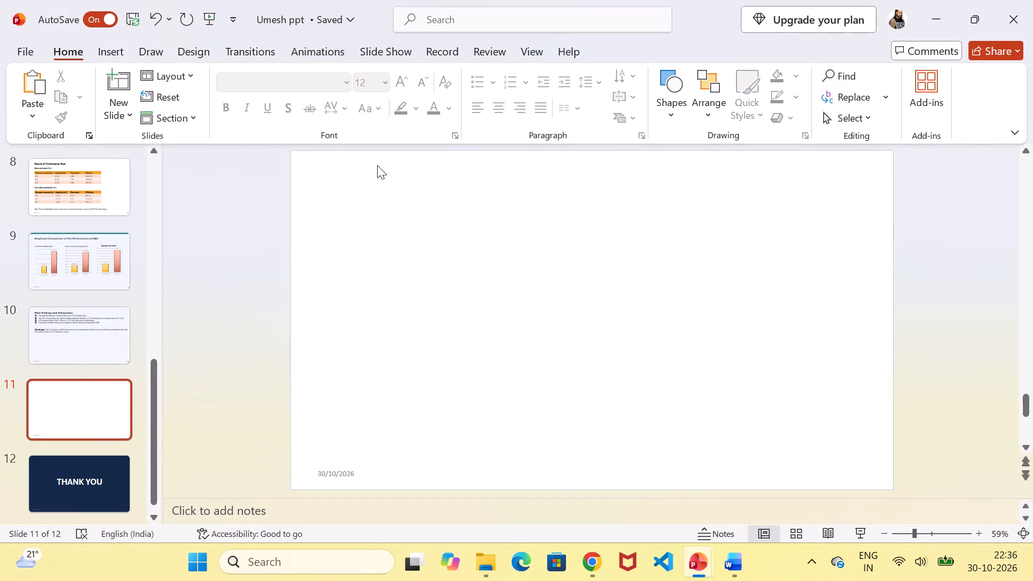
left_click(341, 165)
left_click(107, 51)
left_click(369, 174)
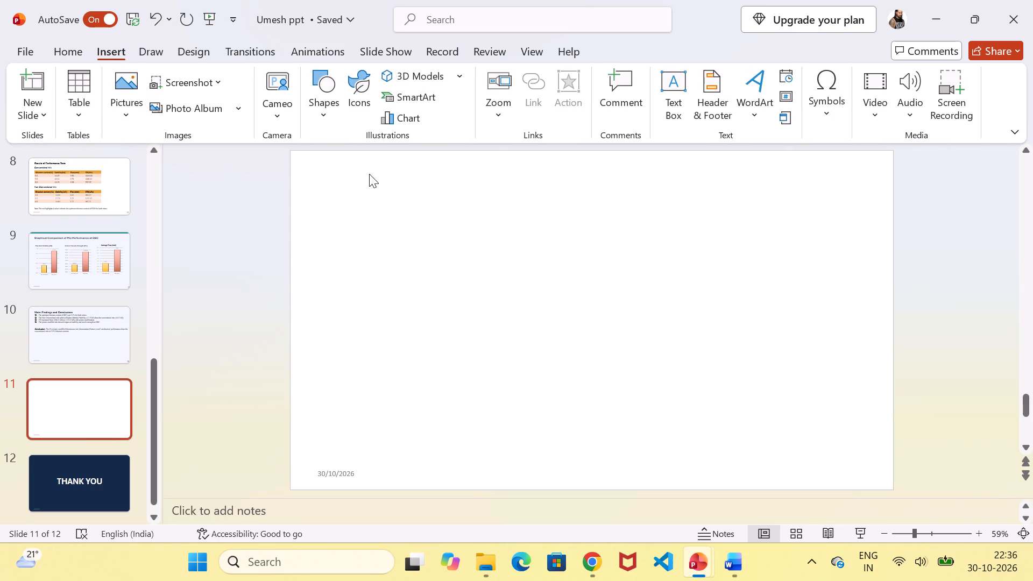
left_click(323, 157)
left_click(326, 184)
key("space")
key("space")
left_click(374, 166)
left_click(75, 62)
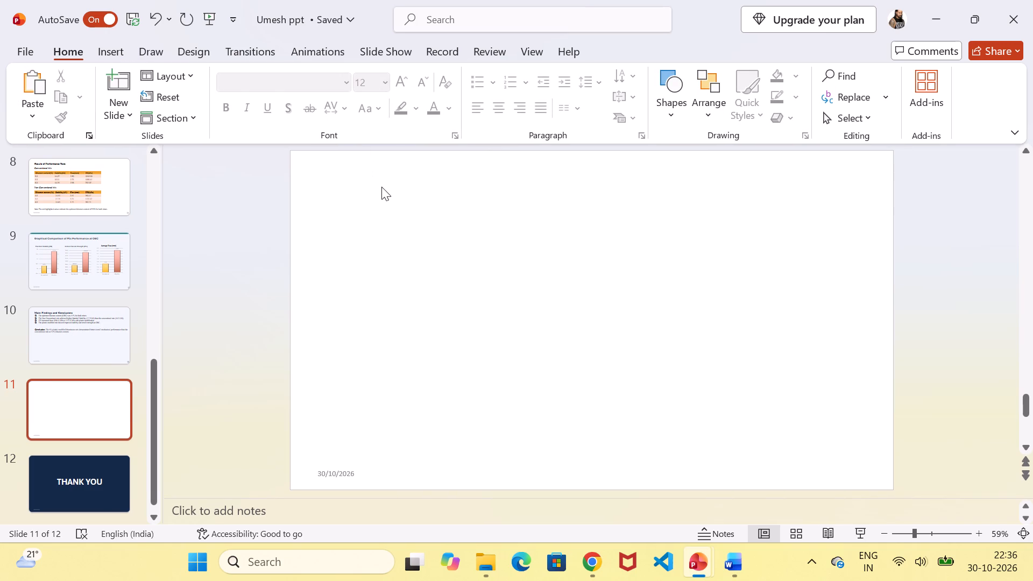
left_click(381, 187)
left_click(118, 54)
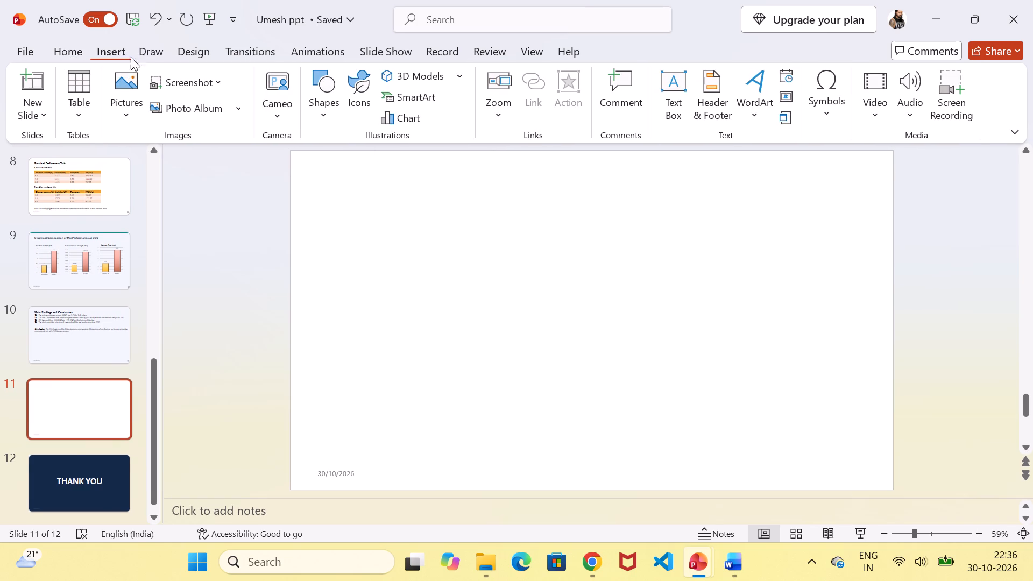
left_click(315, 165)
key("ctrl+v")
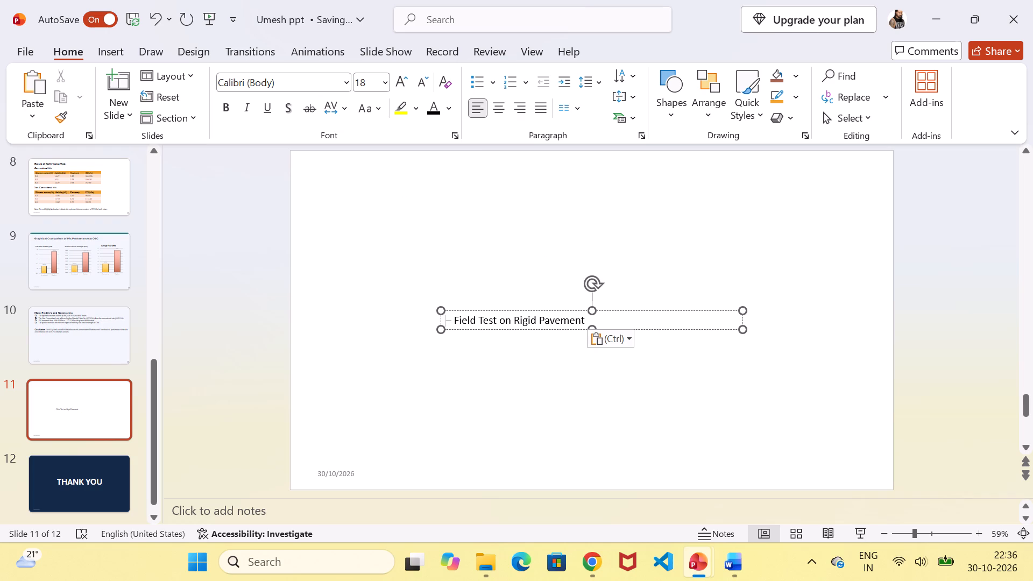
Delete the leading dash so the pasted text reads "Field Test on Rigid Pavement".
left_click(455, 320)
key("BackSpace")
key("BackSpace")
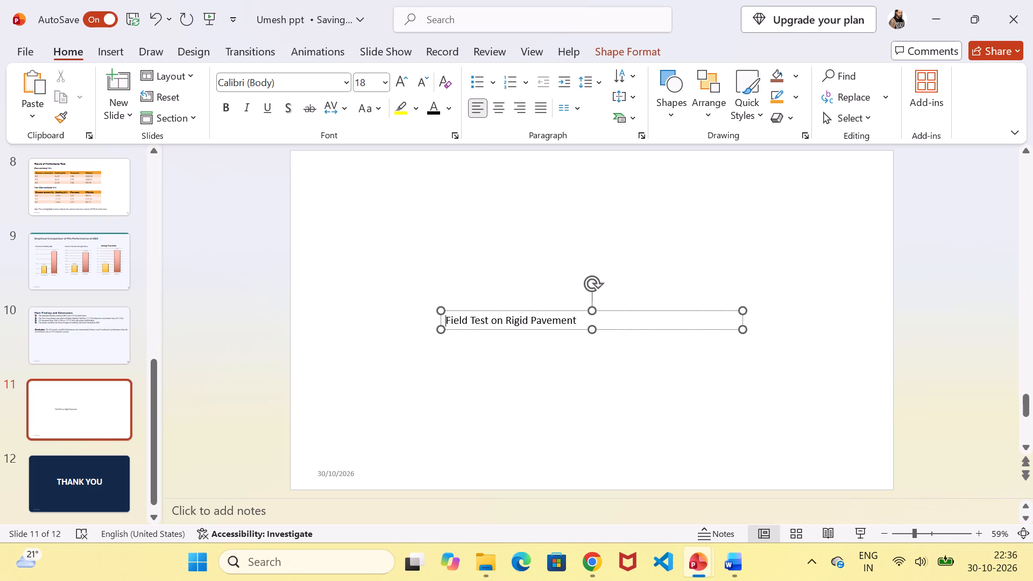
Move the "Field Test on Rigid Pavement" text box to the upper-left area of slide 11.
left_click_drag(594, 304, 583, 295)
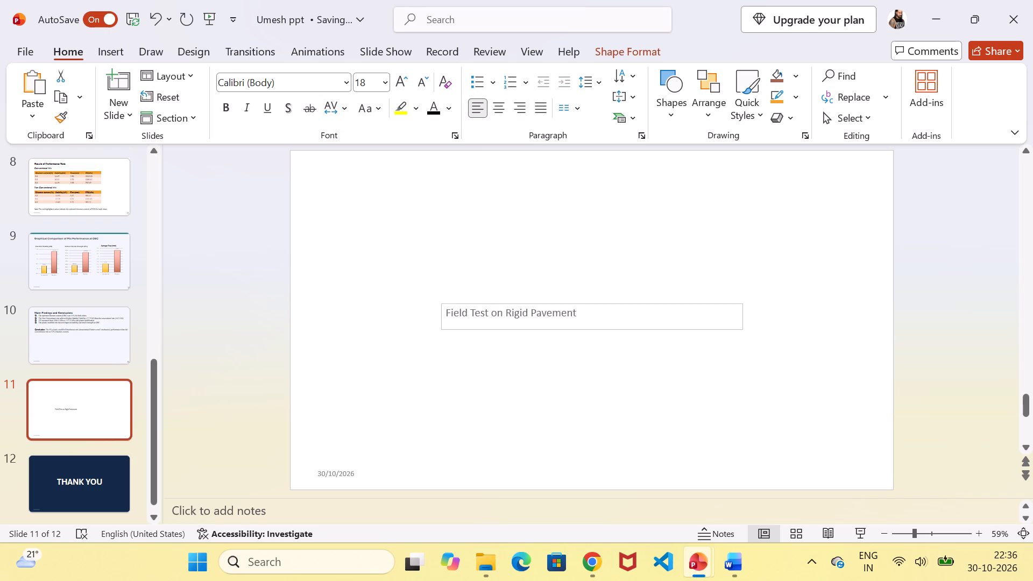
left_click_drag(583, 295, 466, 193)
left_click(462, 189)
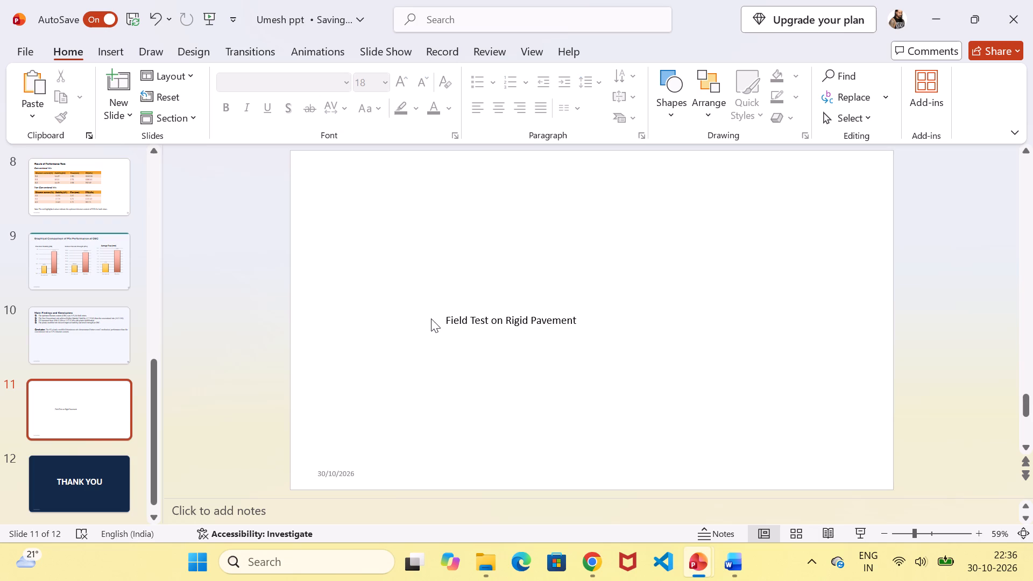
left_click(468, 302)
left_click_drag(447, 312, 537, 332)
left_click_drag(537, 332, 326, 157)
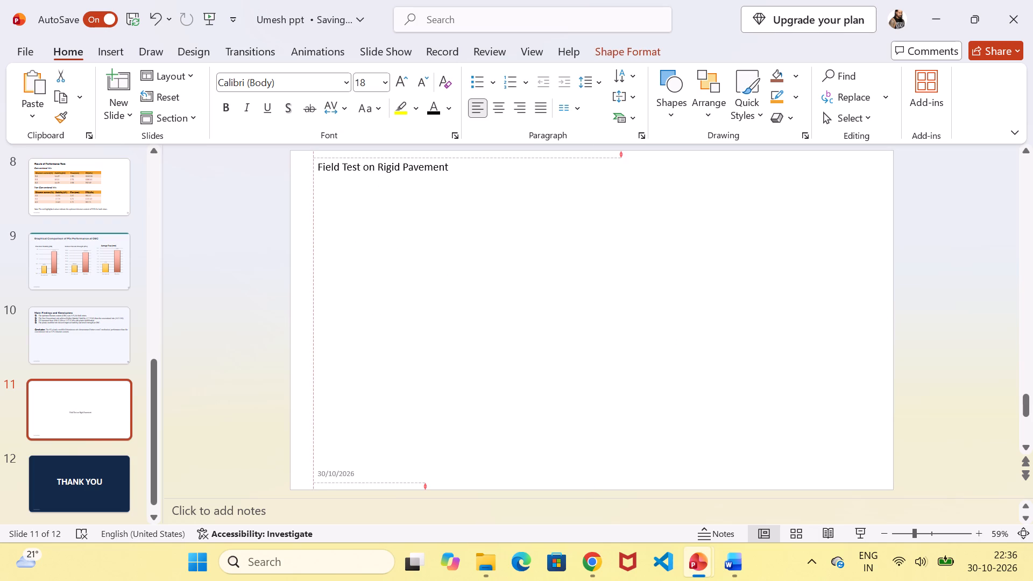
left_click_drag(326, 157, 337, 154)
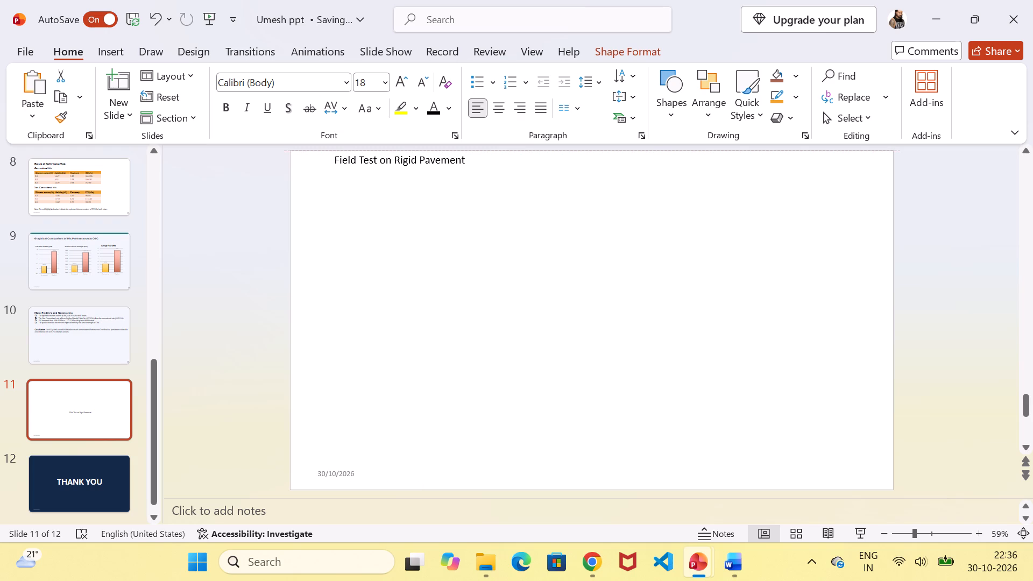
left_click_drag(337, 154, 337, 159)
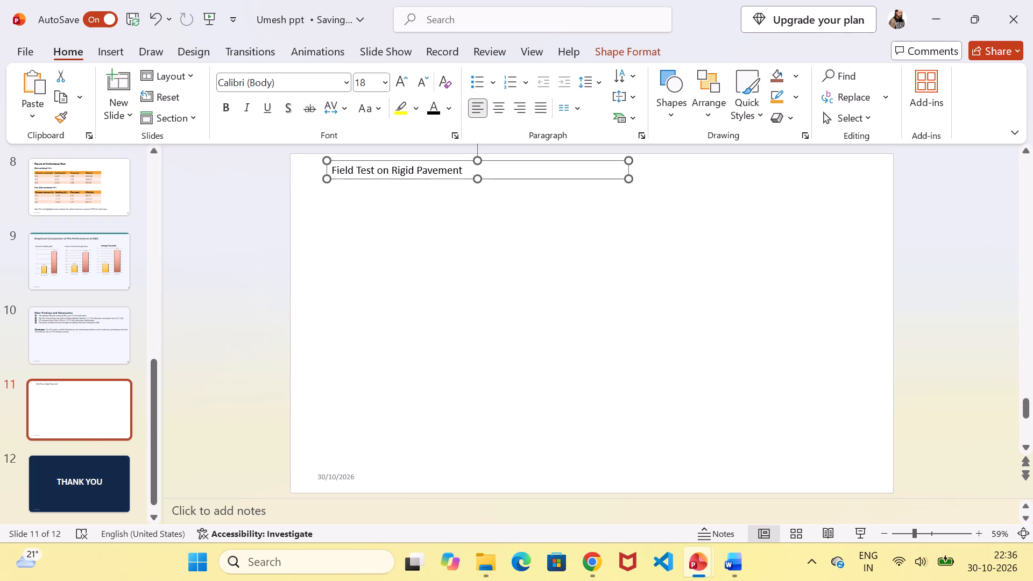
left_click(375, 283)
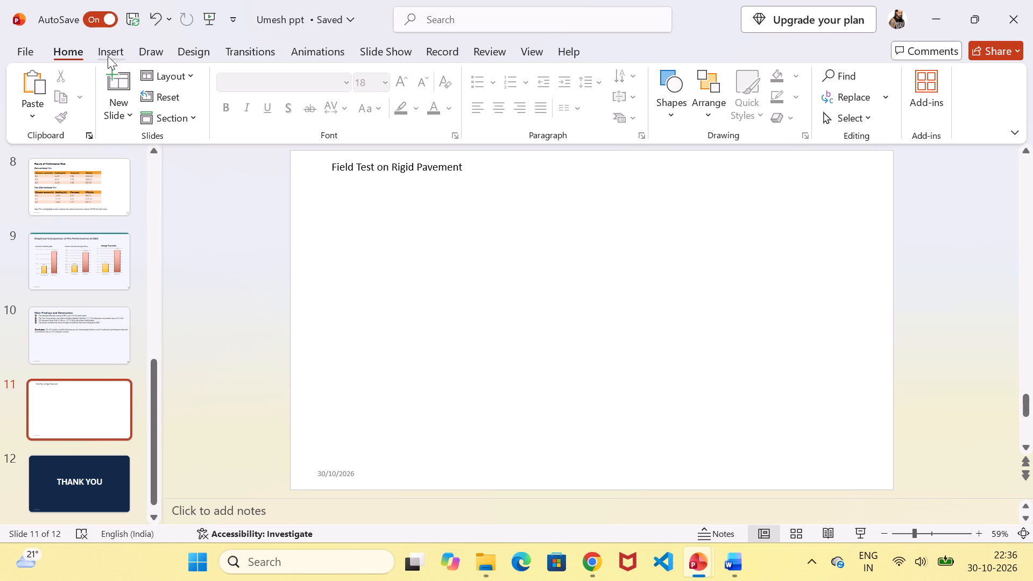
Insert a new slide with the Title Slide layout after slide 11.
left_click(112, 45)
left_click(31, 109)
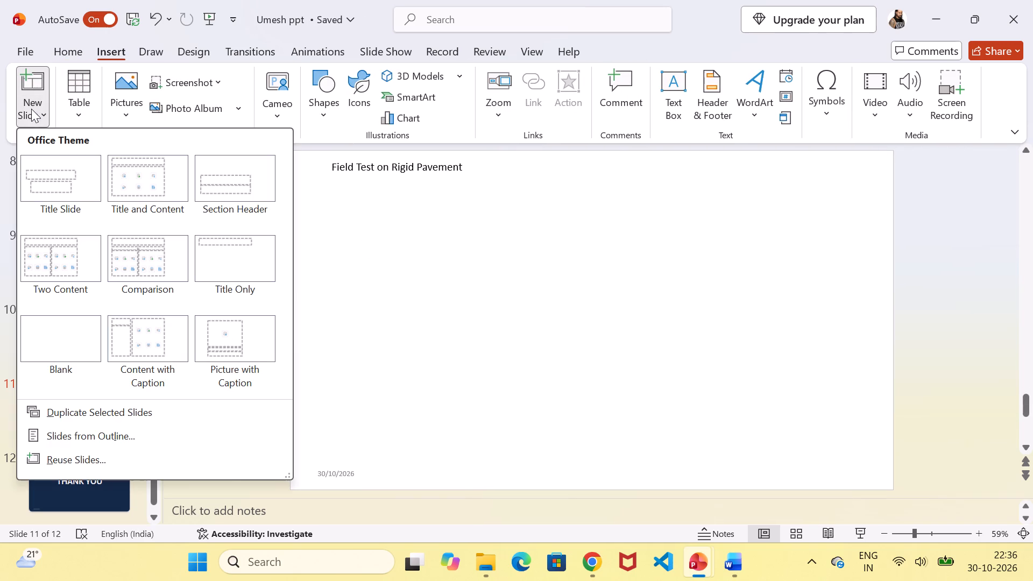
scroll(70, 181, "up", 2)
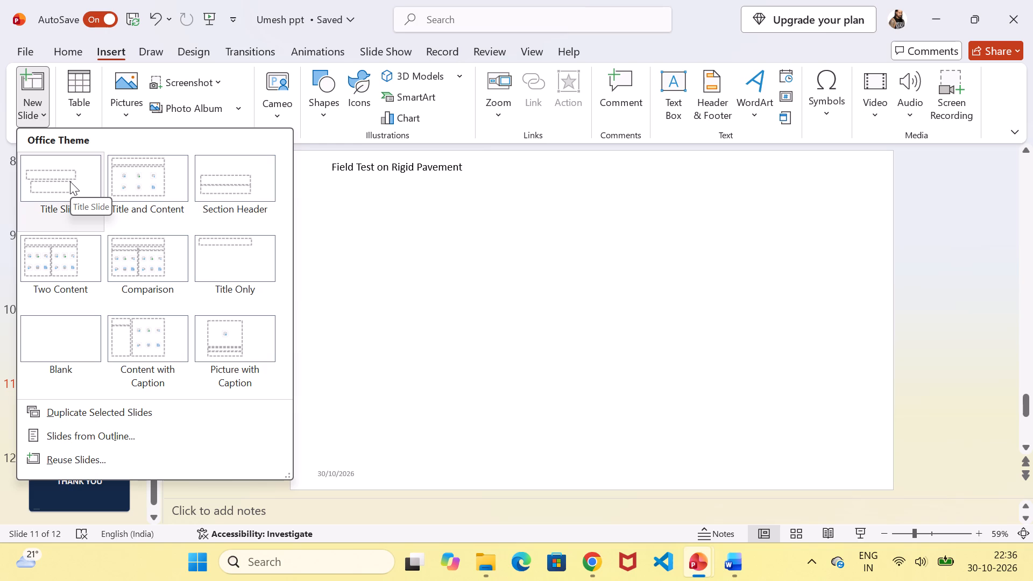
left_click(70, 181)
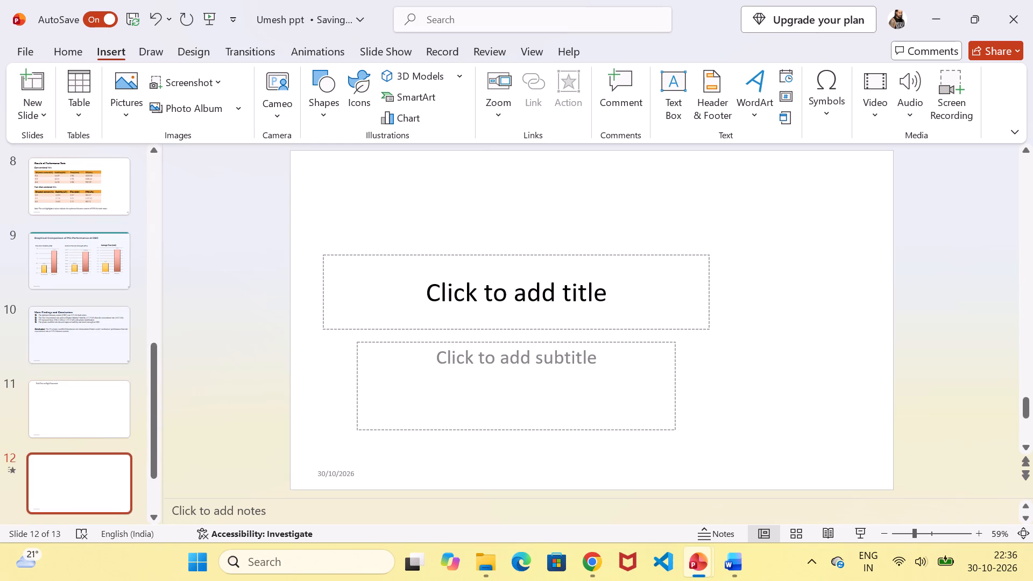
Paste the copied heading into slide 12's title placeholder and remove its dash, leaving "Field Test on Rigid Pavement".
left_click(518, 293)
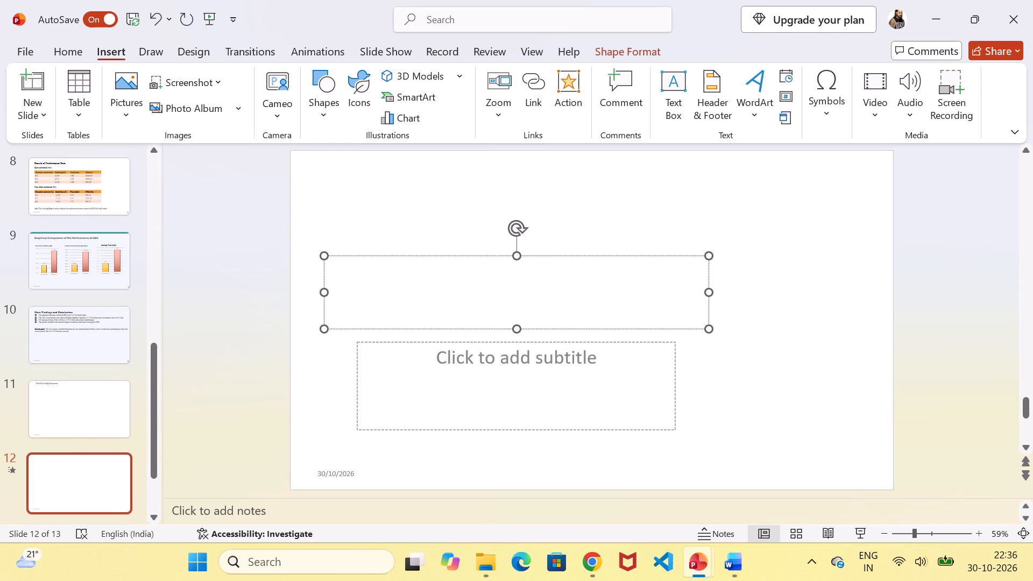
key("ctrl+v")
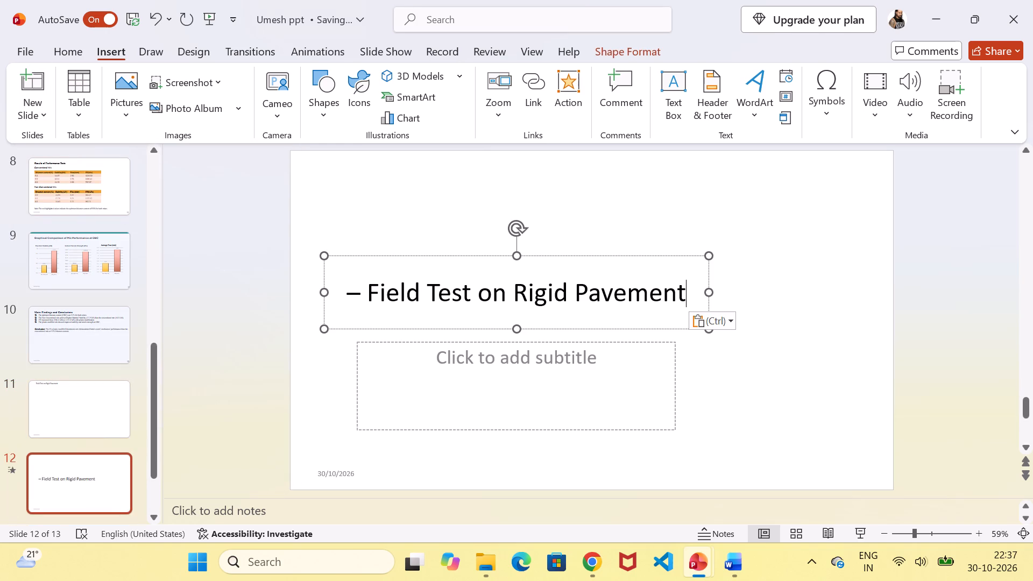
left_click(358, 290)
key("BackSpace")
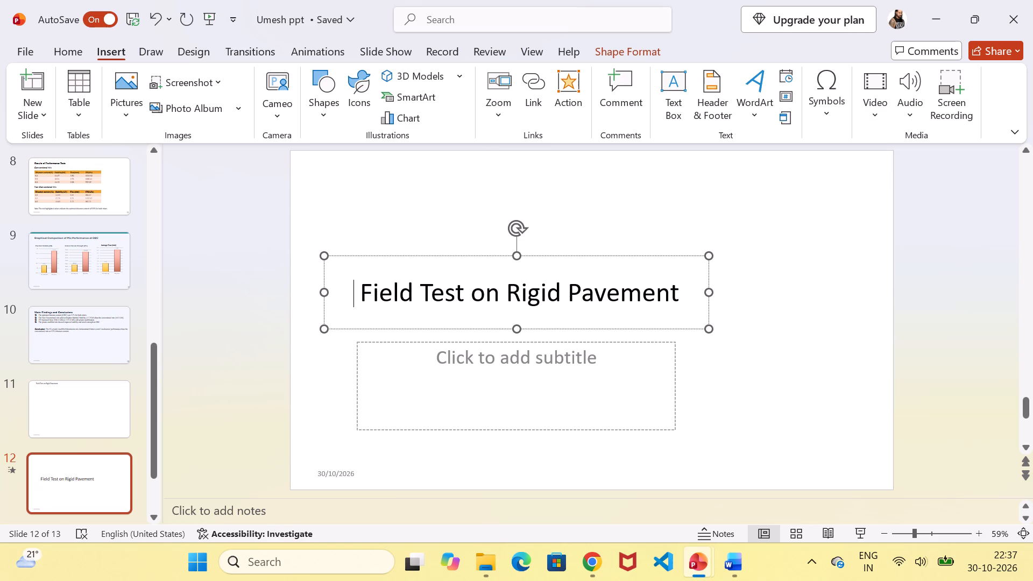
Move the "Field Test on Rigid Pavement" title placeholder on slide 12 straight up to the top of the slide.
left_click_drag(407, 254, 407, 174)
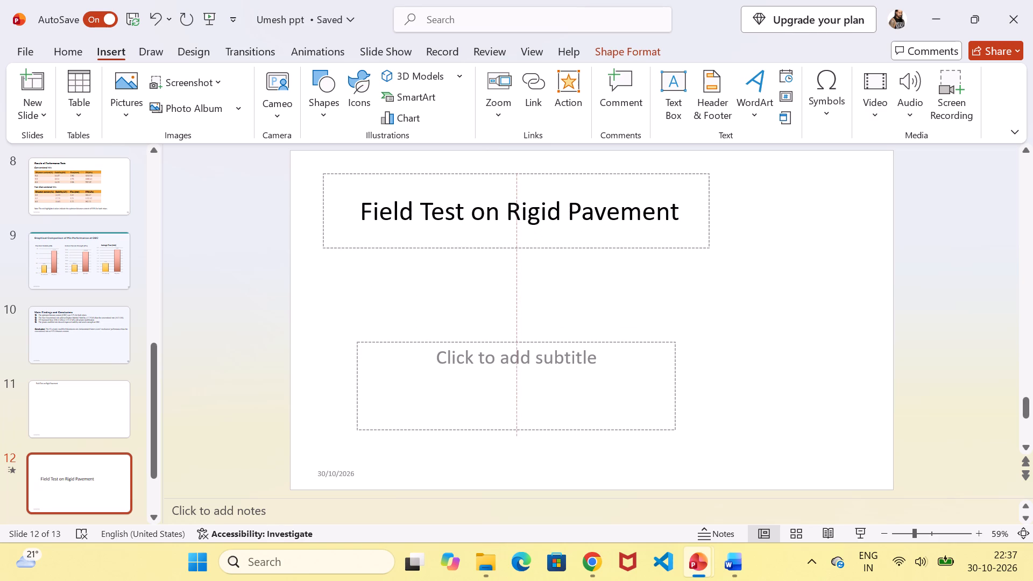
left_click_drag(407, 174, 400, 134)
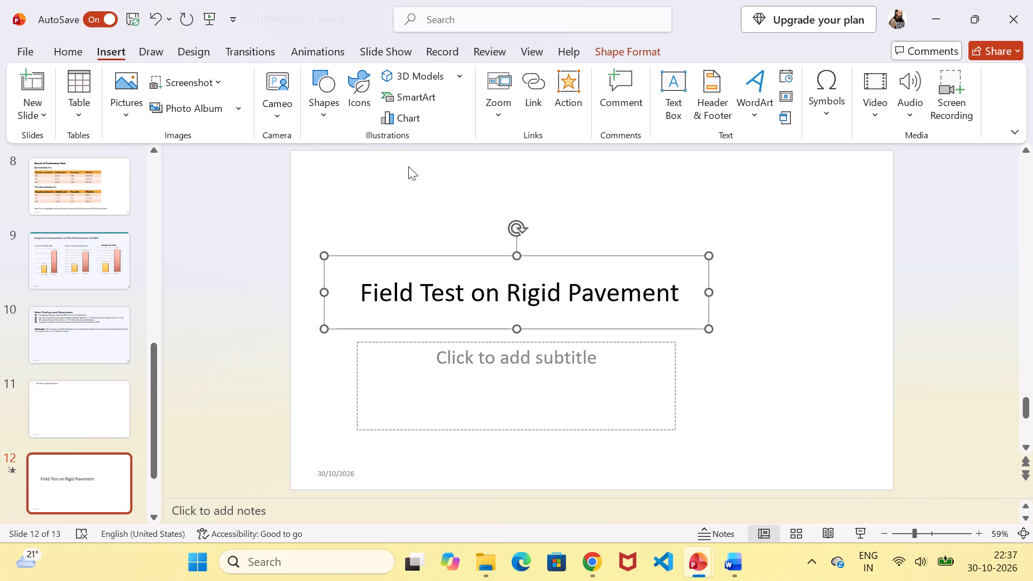
left_click_drag(429, 282, 428, 166)
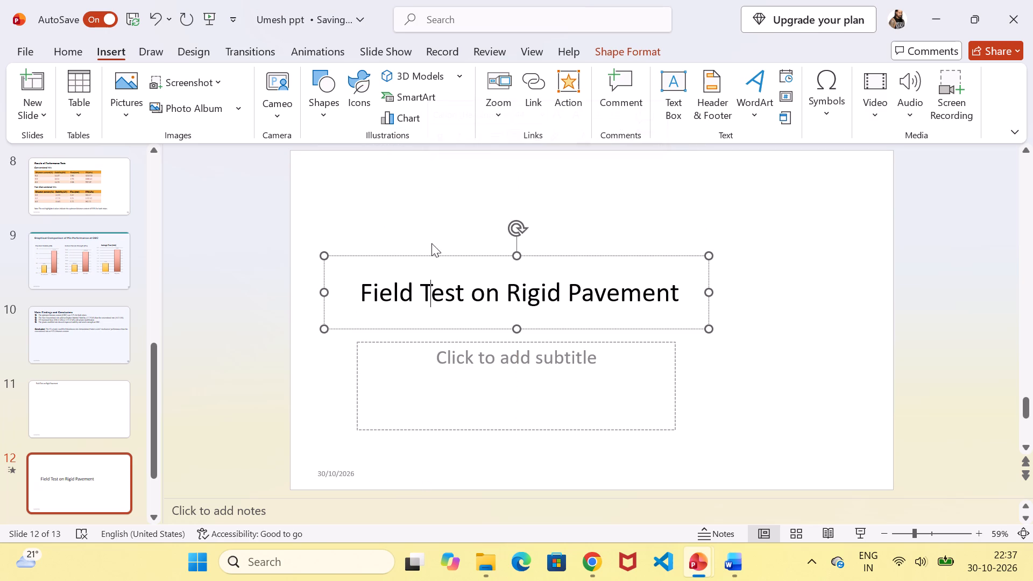
left_click_drag(431, 251, 431, 153)
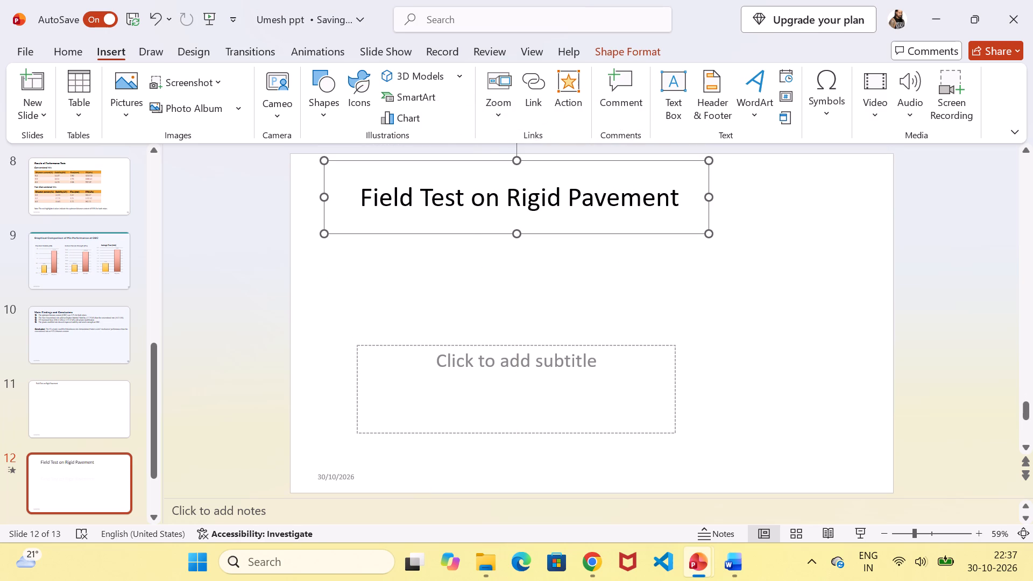
left_click(481, 280)
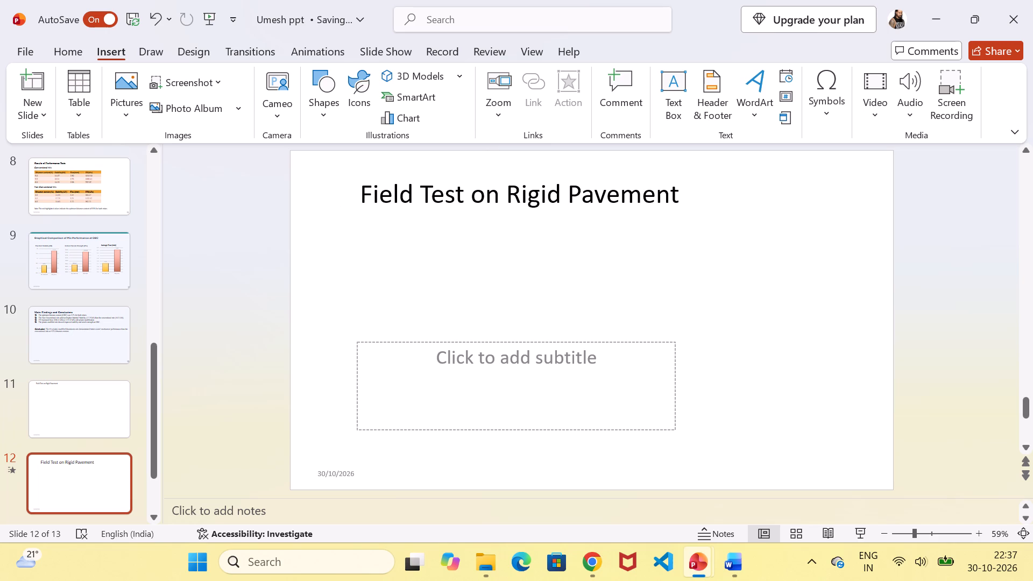
Set the font size of slide 12's "Field Test on Rigid Pavement" title to 24.
left_click_drag(360, 197, 672, 206)
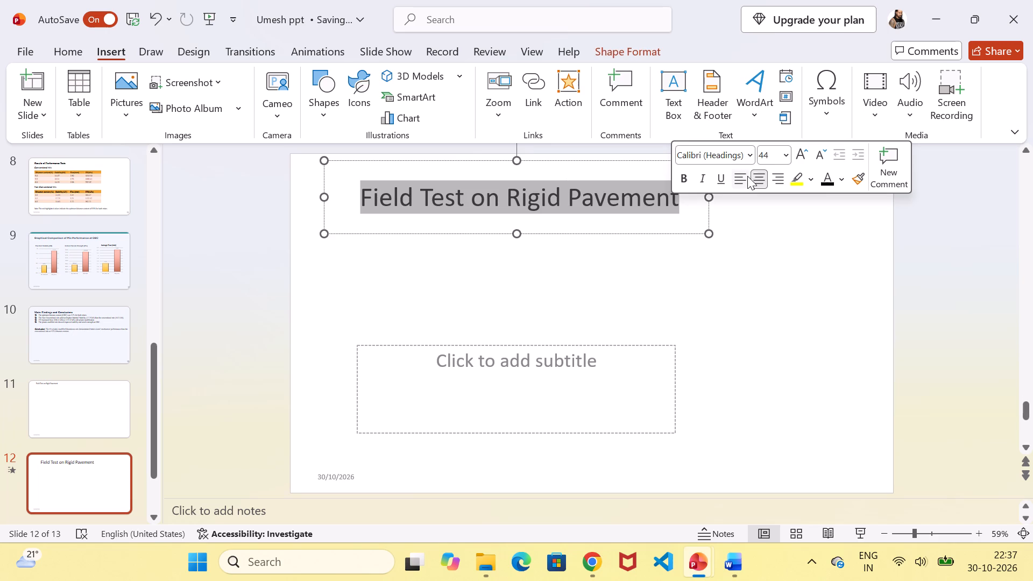
left_click(782, 156)
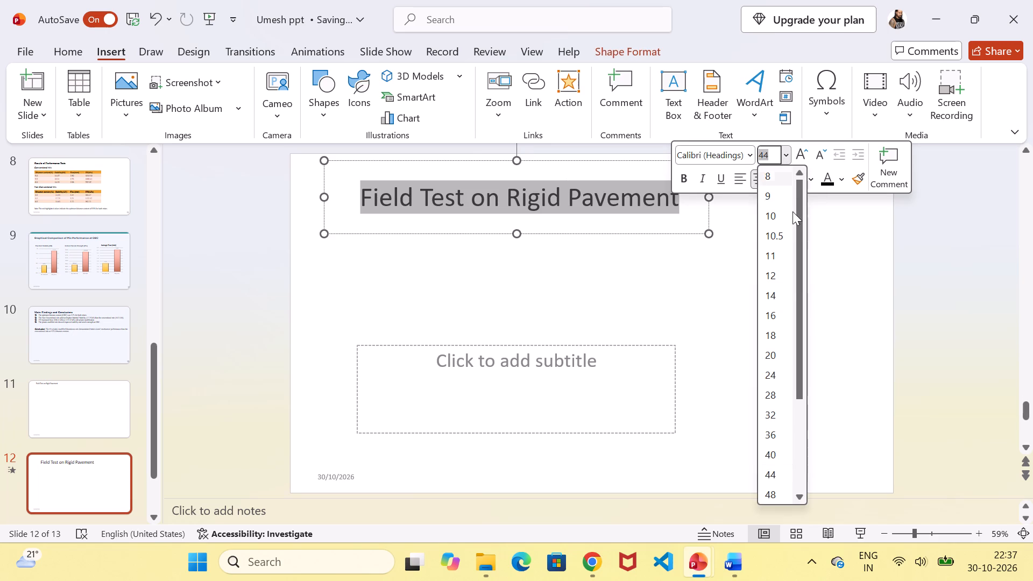
left_click(774, 378)
left_click(510, 281)
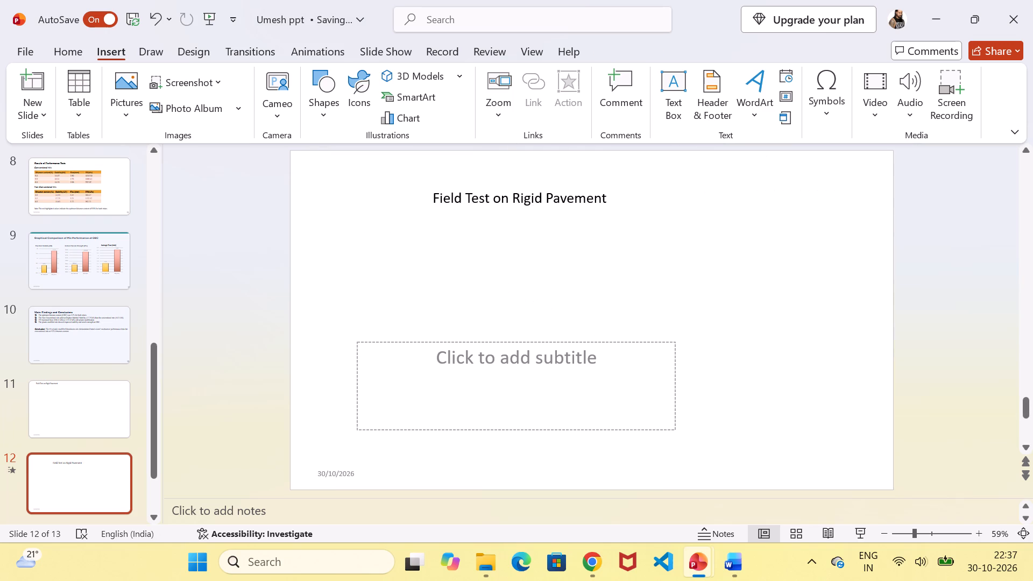
Change the font colour of slide 12's "Field Test on Rigid Pavement" title to the standard dark blue.
left_click_drag(434, 190, 635, 207)
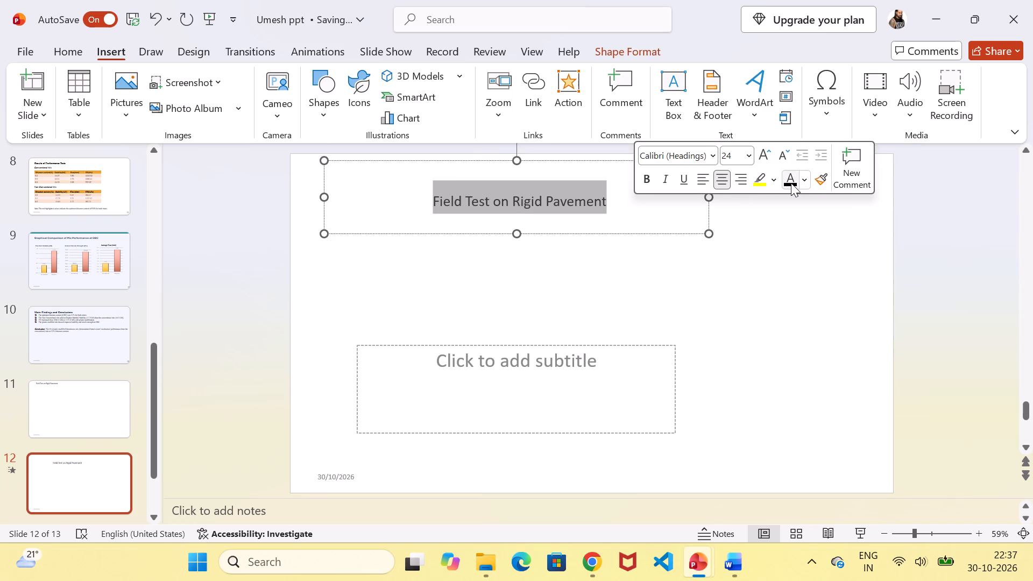
left_click(791, 183)
left_click(791, 183)
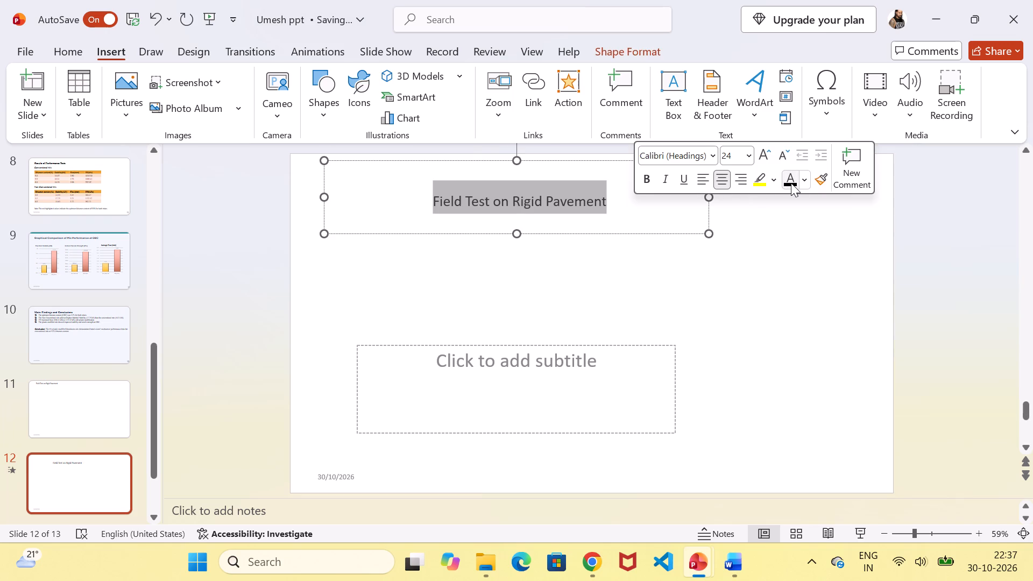
left_click(797, 179)
left_click(807, 186)
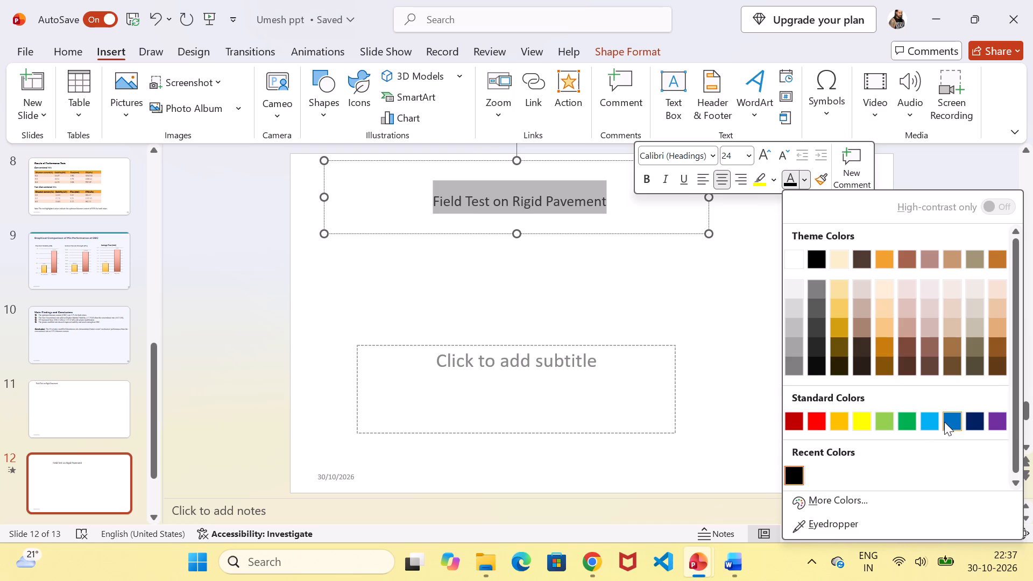
left_click(972, 416)
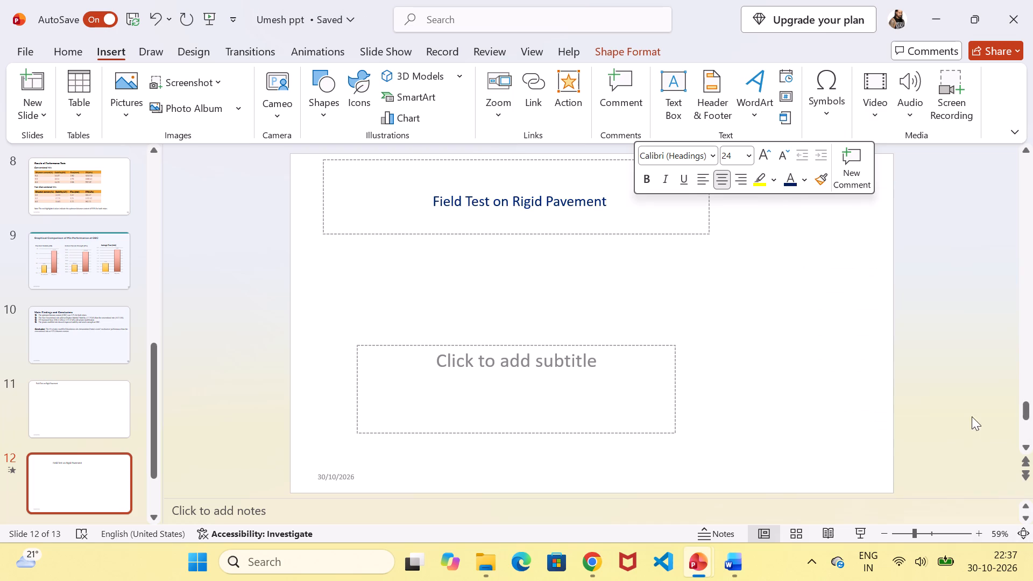
left_click(637, 358)
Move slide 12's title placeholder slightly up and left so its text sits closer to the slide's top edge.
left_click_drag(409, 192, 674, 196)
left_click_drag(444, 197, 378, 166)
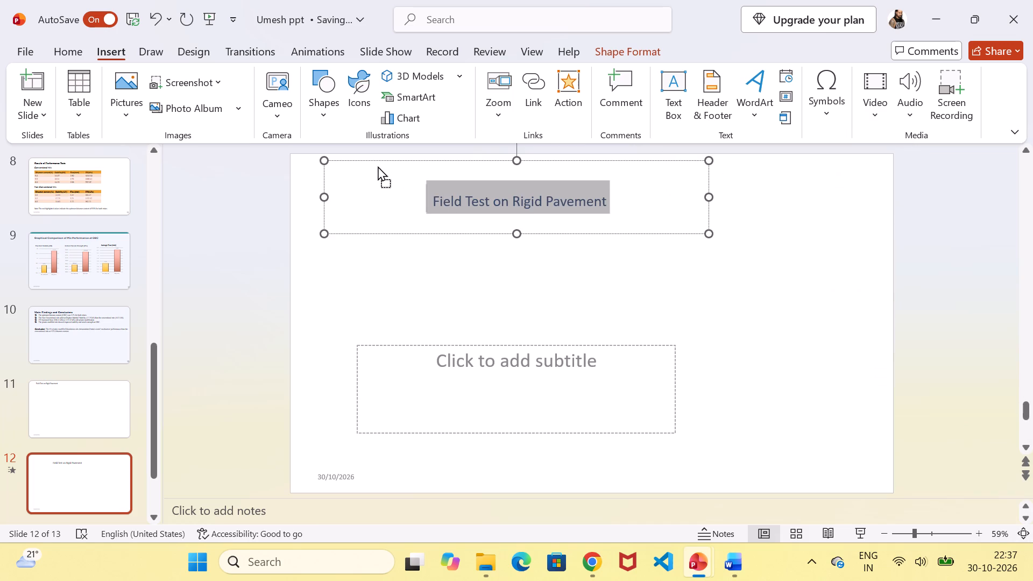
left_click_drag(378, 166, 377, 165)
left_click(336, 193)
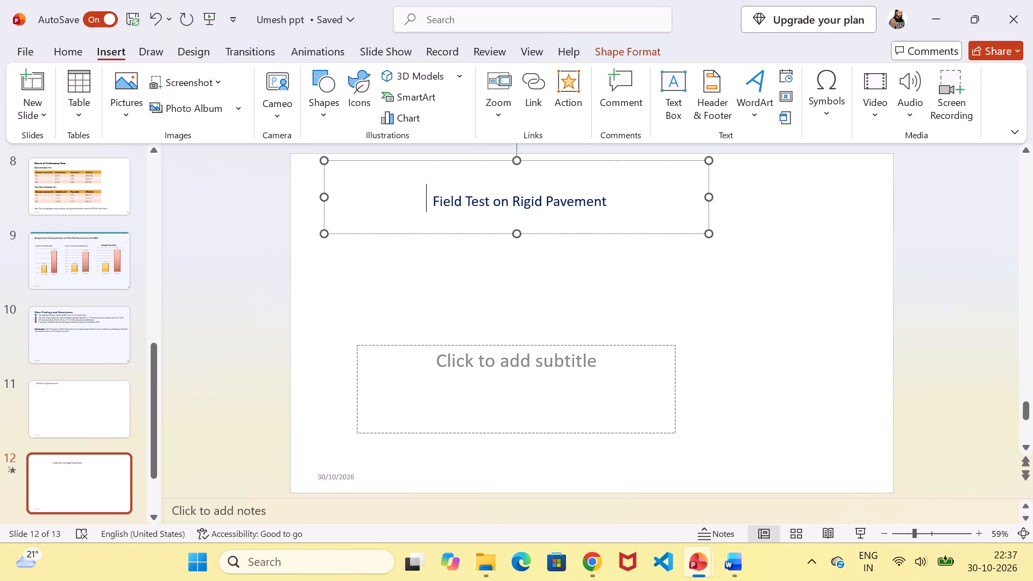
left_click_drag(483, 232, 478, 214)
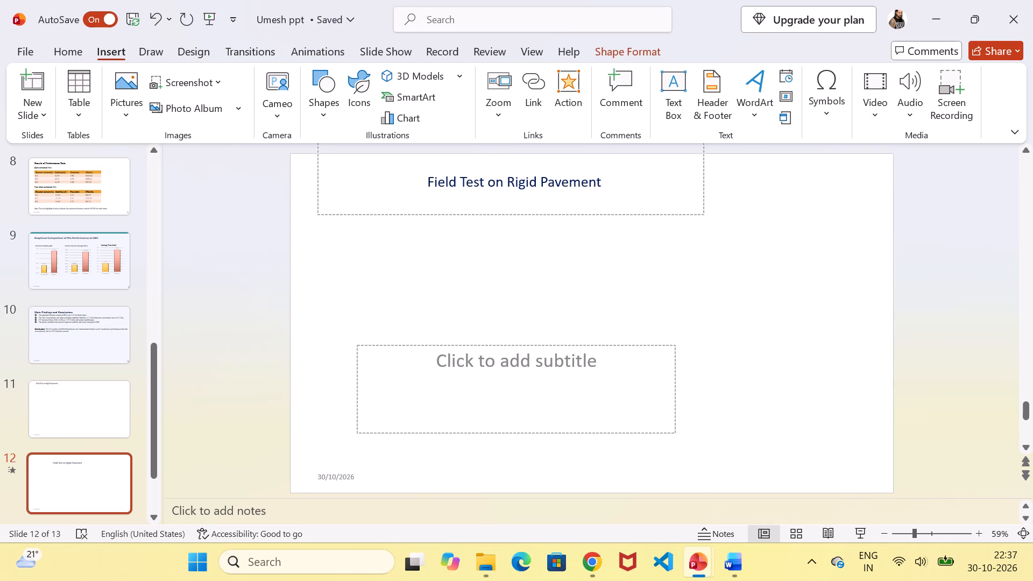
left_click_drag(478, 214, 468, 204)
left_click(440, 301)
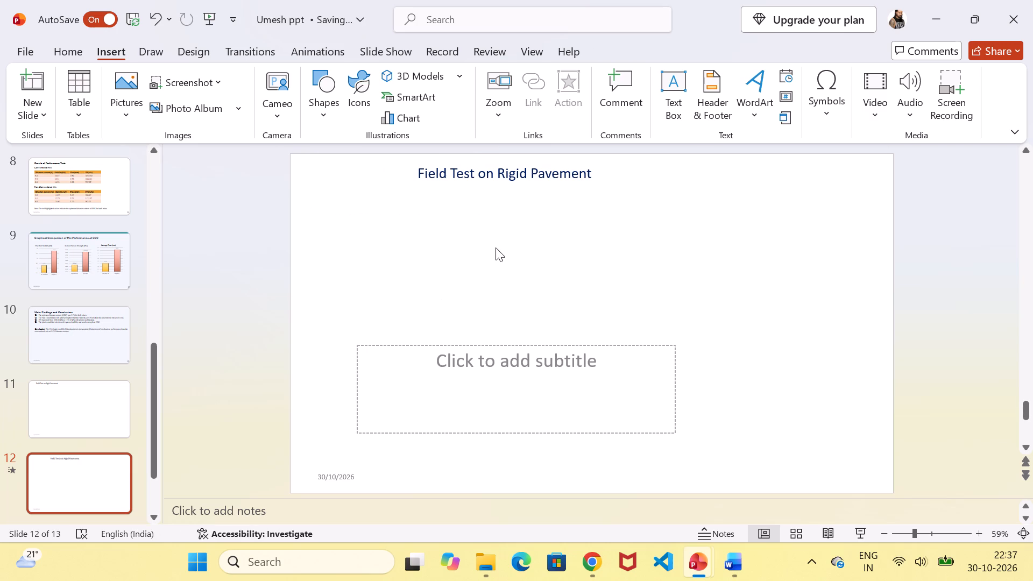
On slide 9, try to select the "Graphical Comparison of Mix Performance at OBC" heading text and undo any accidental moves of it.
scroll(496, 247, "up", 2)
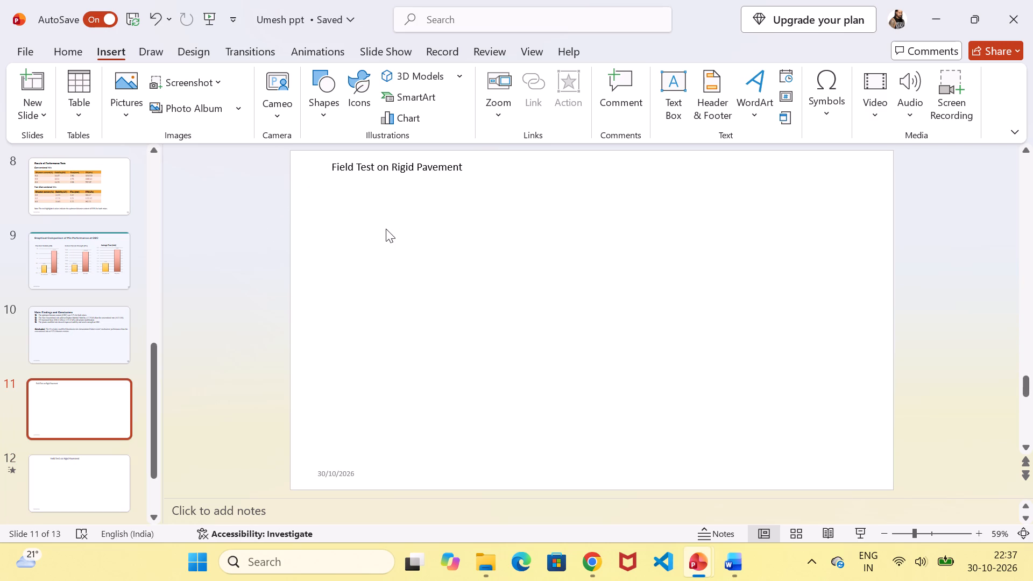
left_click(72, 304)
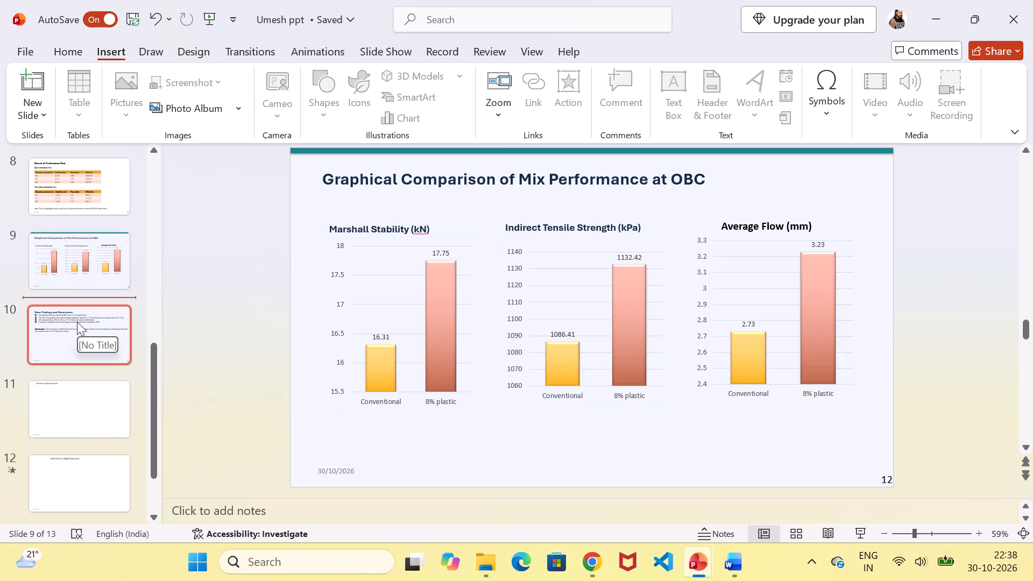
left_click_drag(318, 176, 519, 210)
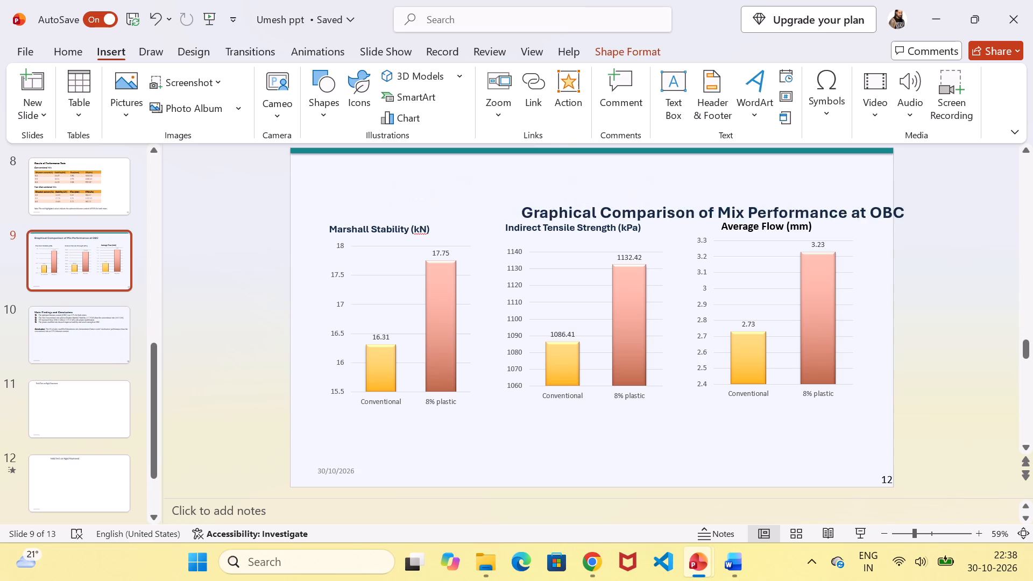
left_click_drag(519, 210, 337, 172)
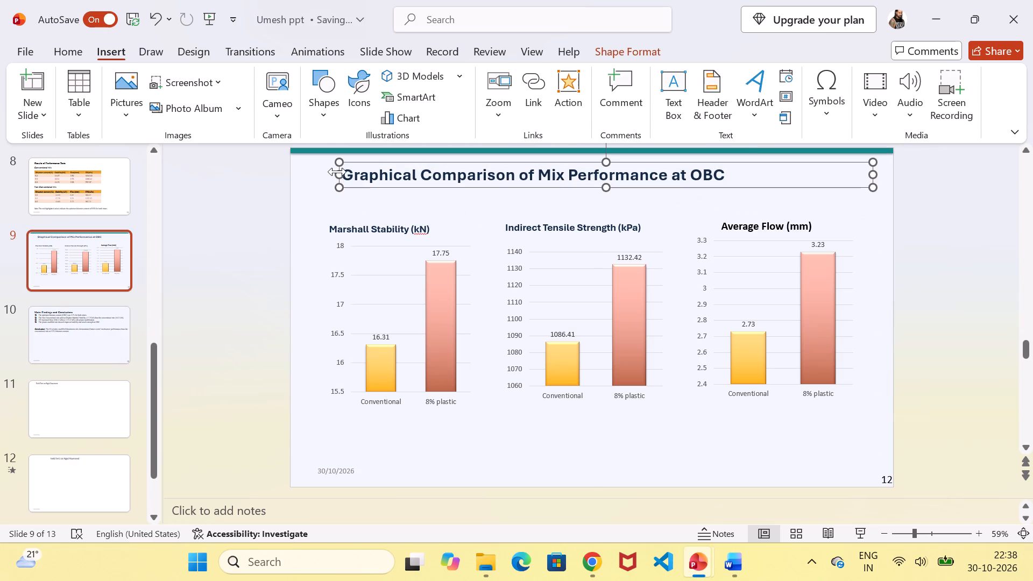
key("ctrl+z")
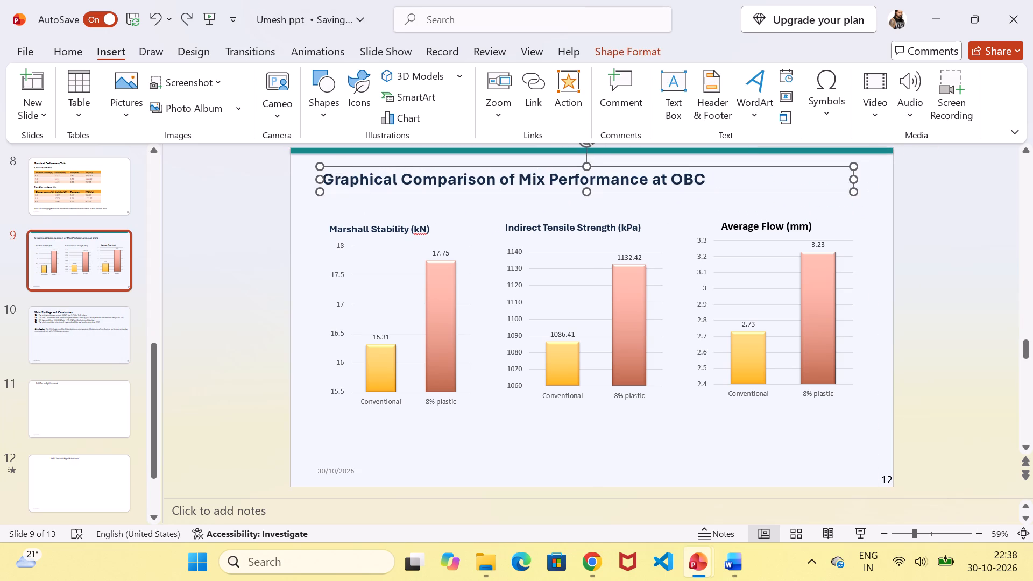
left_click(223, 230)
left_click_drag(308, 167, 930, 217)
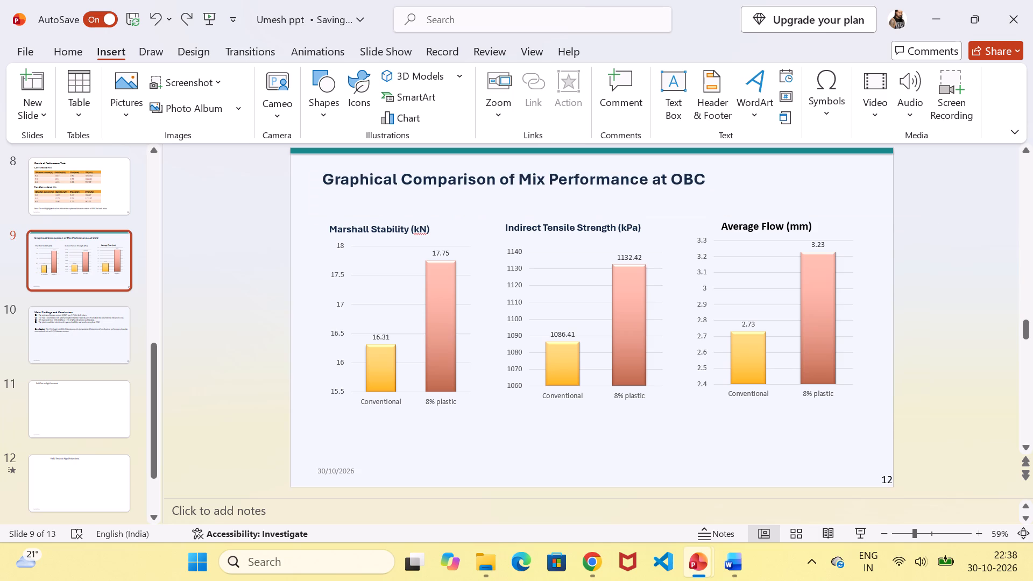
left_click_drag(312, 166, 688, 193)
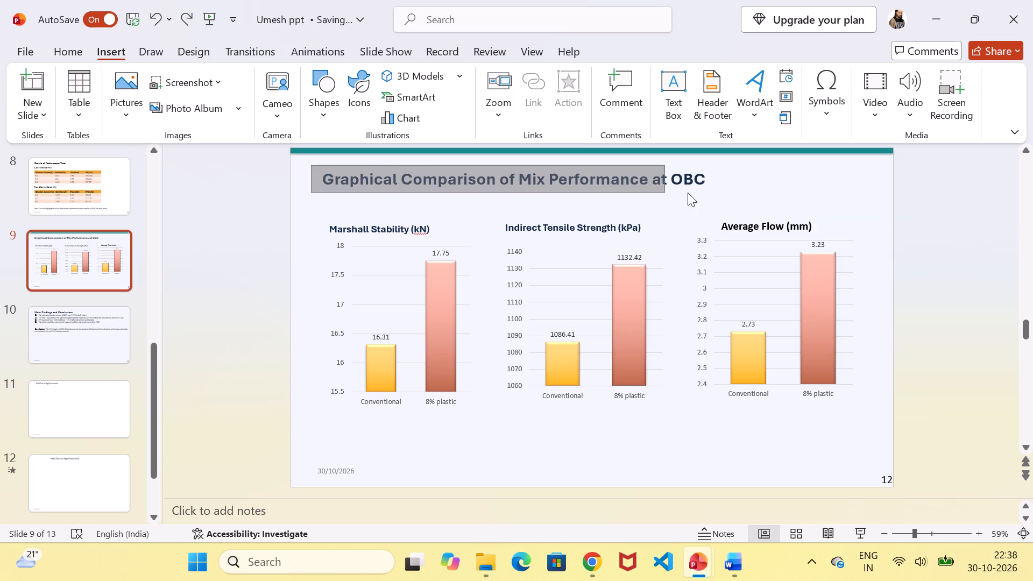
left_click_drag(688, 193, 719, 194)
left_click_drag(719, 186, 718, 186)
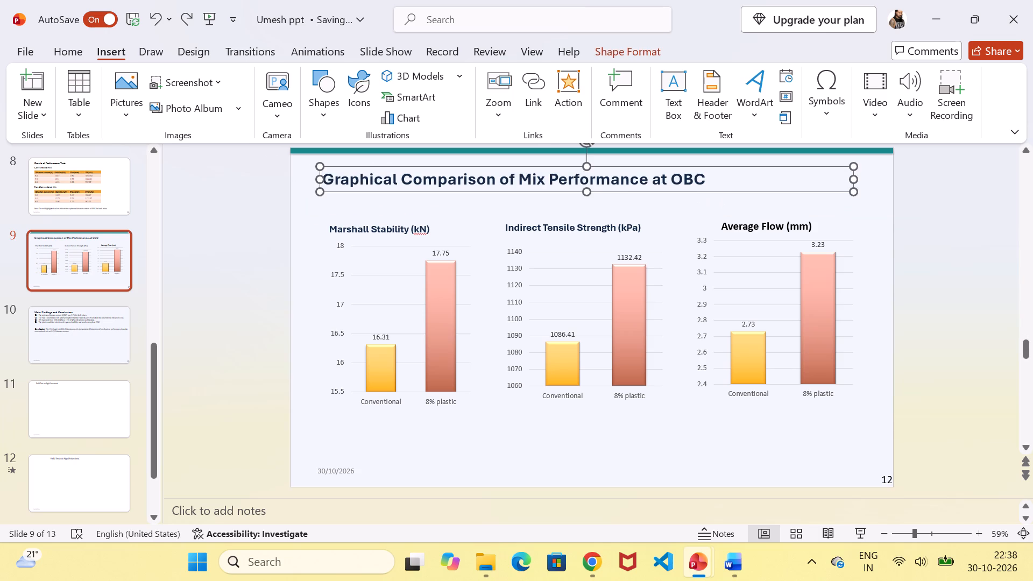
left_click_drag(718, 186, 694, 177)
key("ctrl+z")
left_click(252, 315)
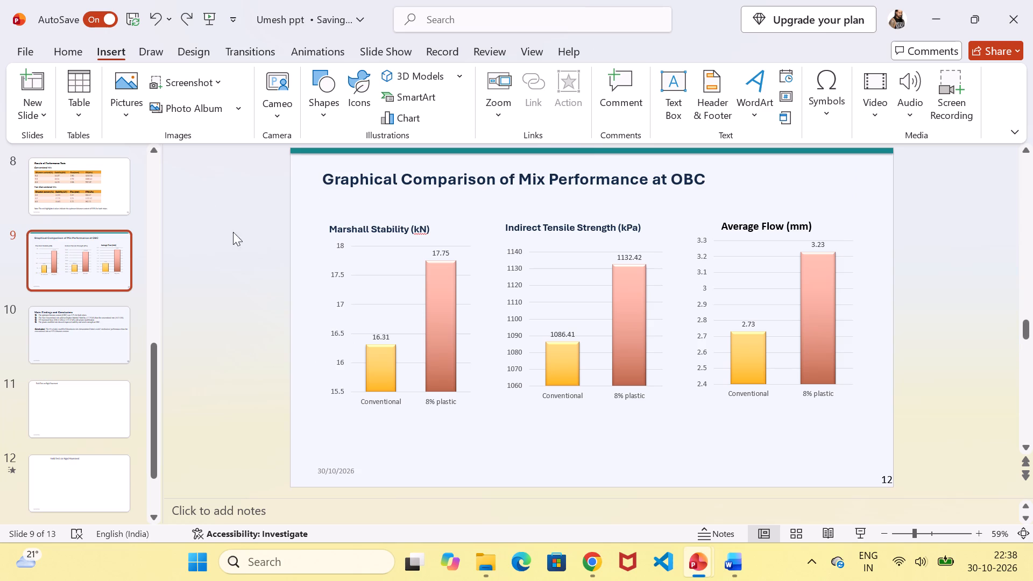
Select slide 9's "Graphical Comparison of Mix Performance at OBC" heading text and check its font, size and style.
left_click(58, 47)
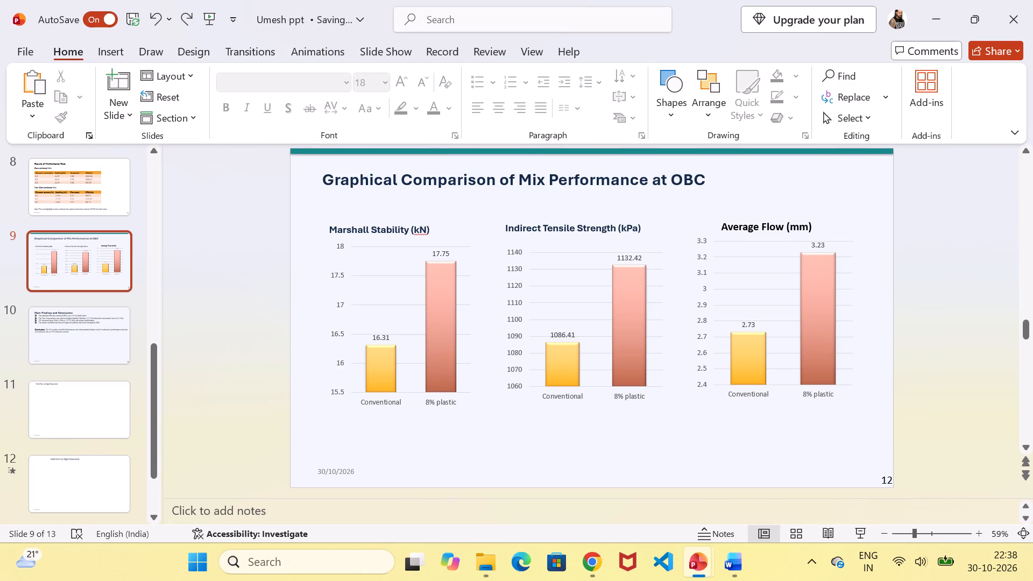
left_click_drag(293, 176, 806, 175)
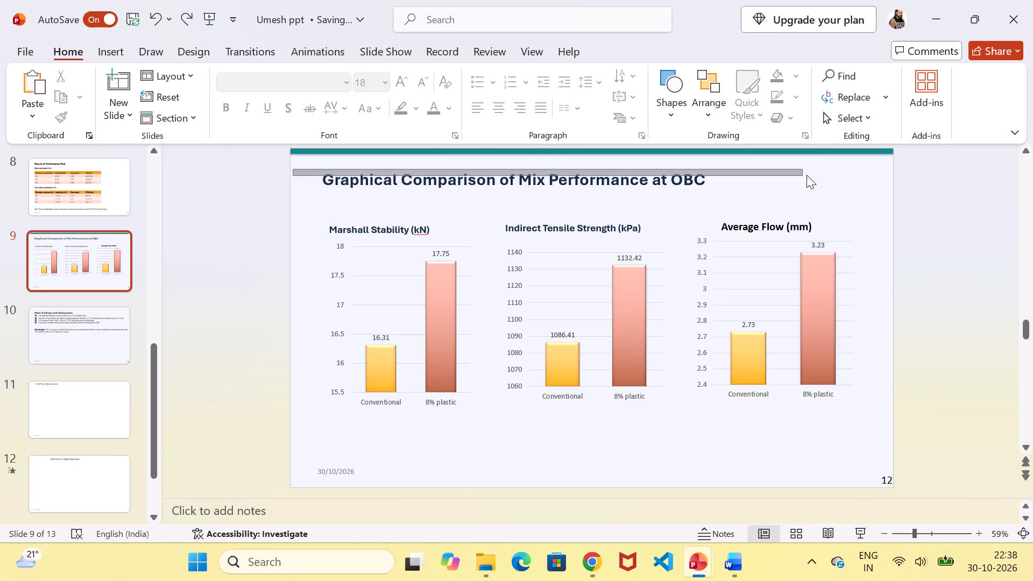
left_click_drag(806, 175, 818, 195)
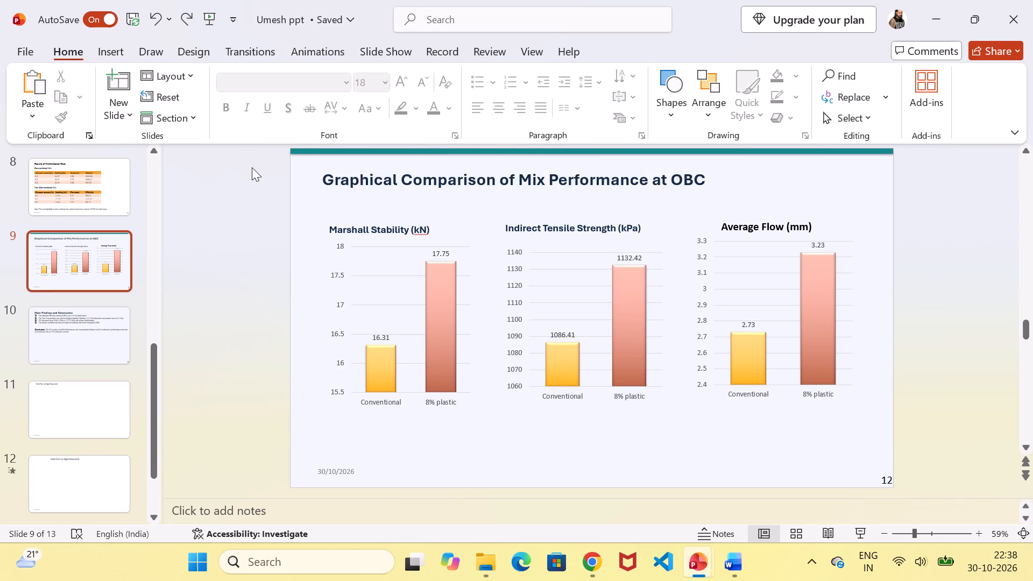
left_click_drag(322, 183, 684, 173)
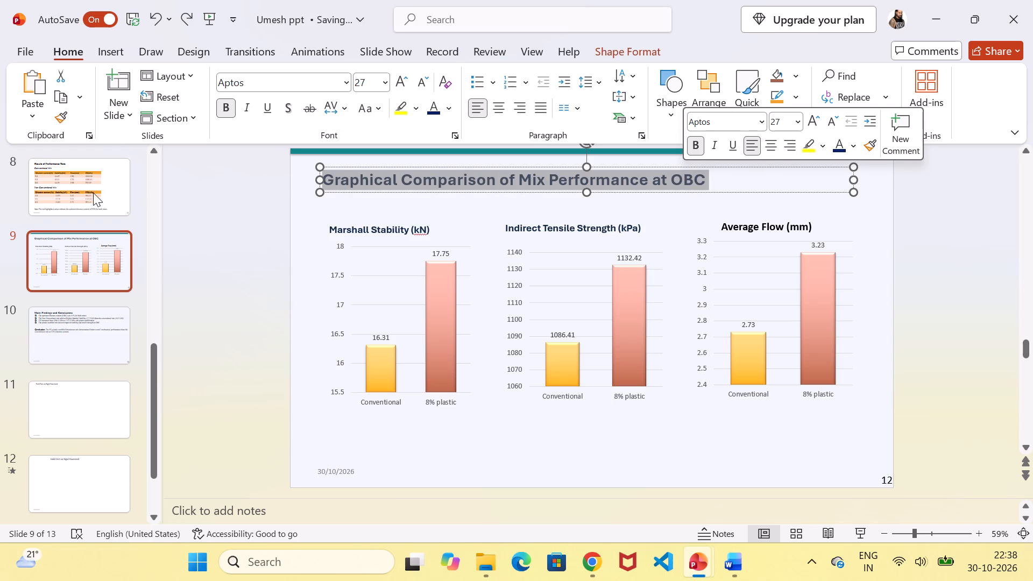
left_click(259, 201)
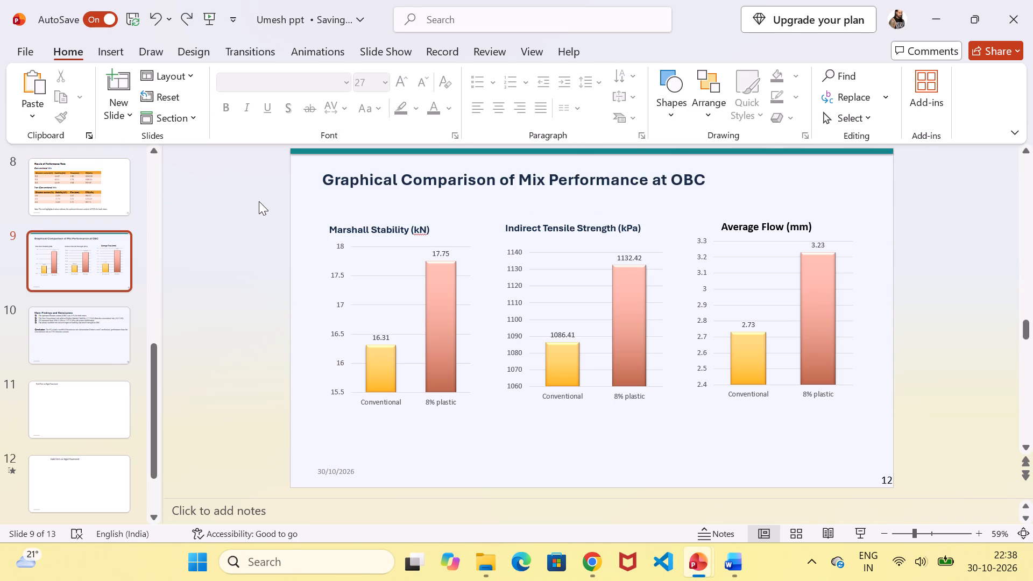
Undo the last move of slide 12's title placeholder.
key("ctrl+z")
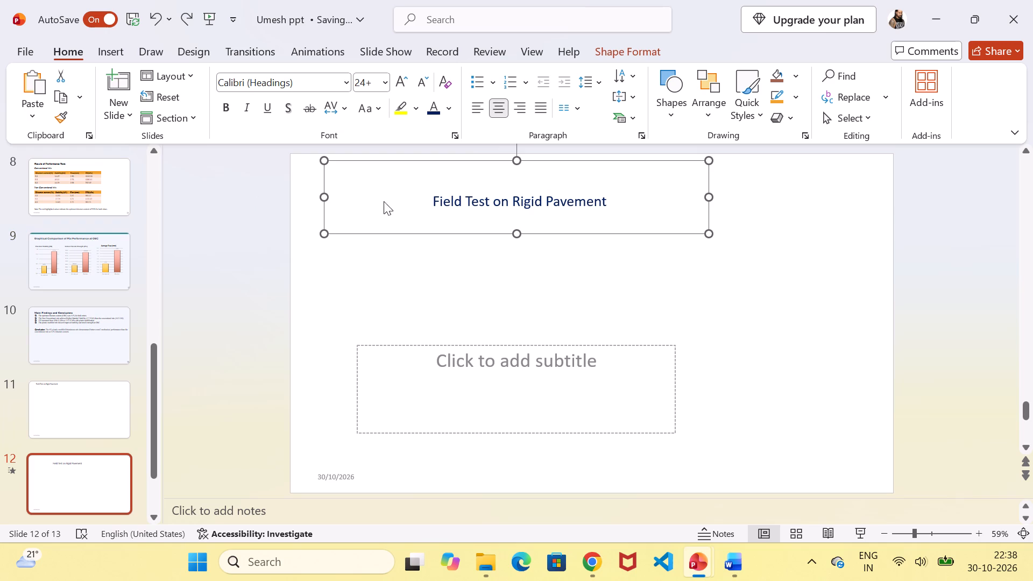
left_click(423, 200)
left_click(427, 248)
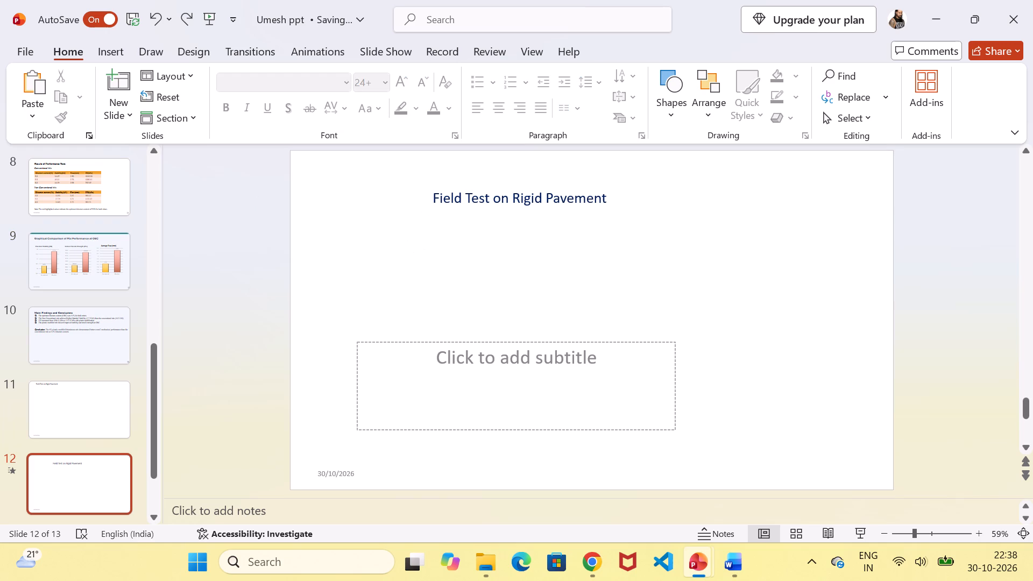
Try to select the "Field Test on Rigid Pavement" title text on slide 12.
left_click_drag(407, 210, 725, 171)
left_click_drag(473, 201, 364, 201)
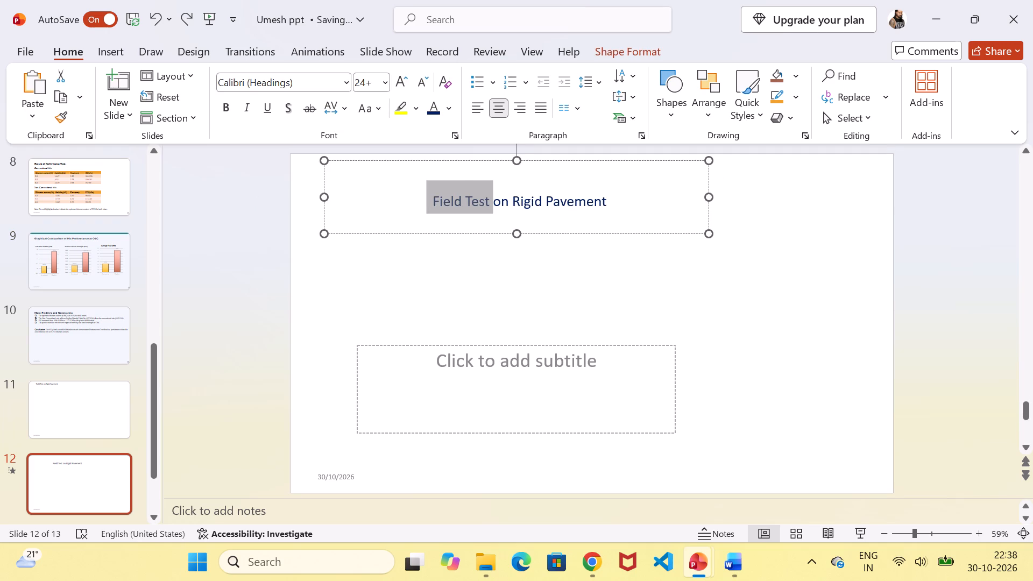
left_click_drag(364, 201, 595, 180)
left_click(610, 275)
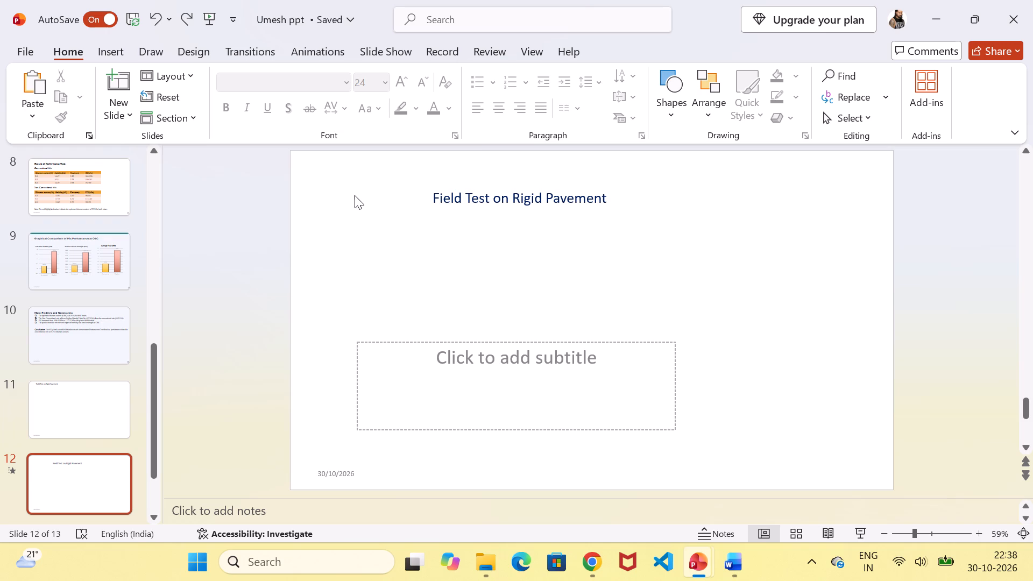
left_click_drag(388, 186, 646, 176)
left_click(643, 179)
Stretch slide 12's title placeholder past the slide's left and top edges so its text sits closer to the top-left corner.
left_click(428, 204)
left_click_drag(325, 194, 121, 60)
left_click(366, 314)
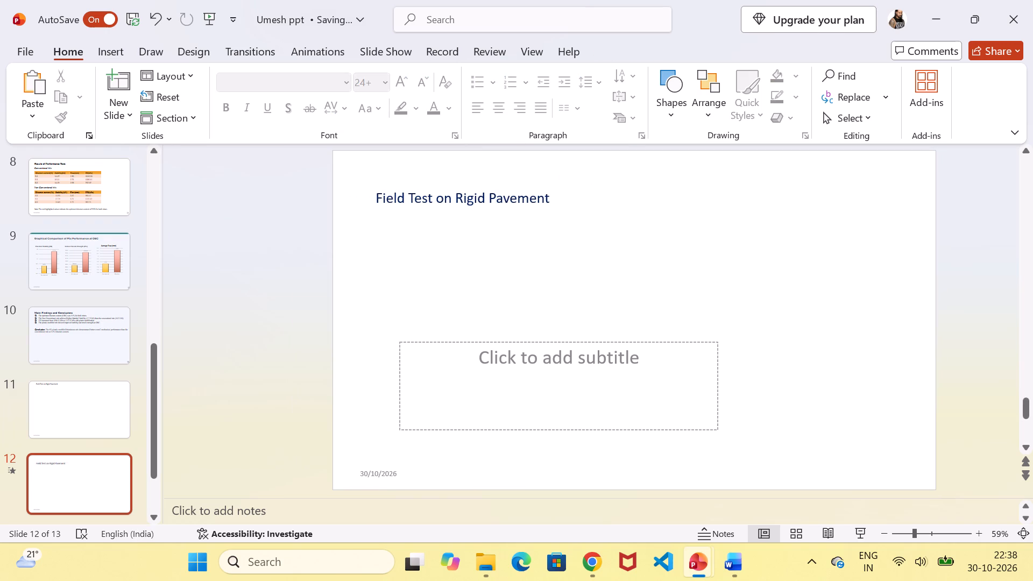
left_click(373, 195)
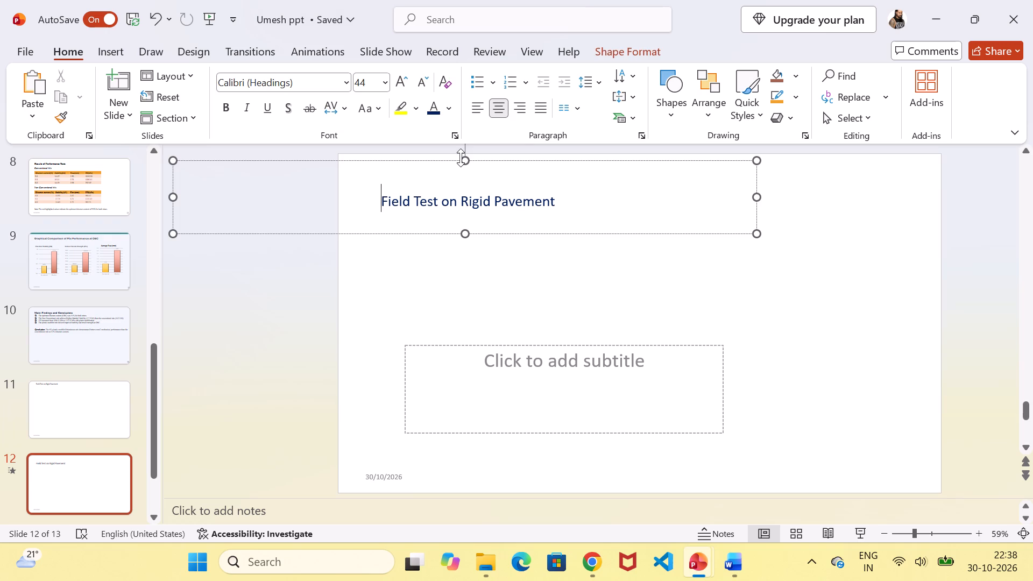
left_click_drag(461, 158, 461, 114)
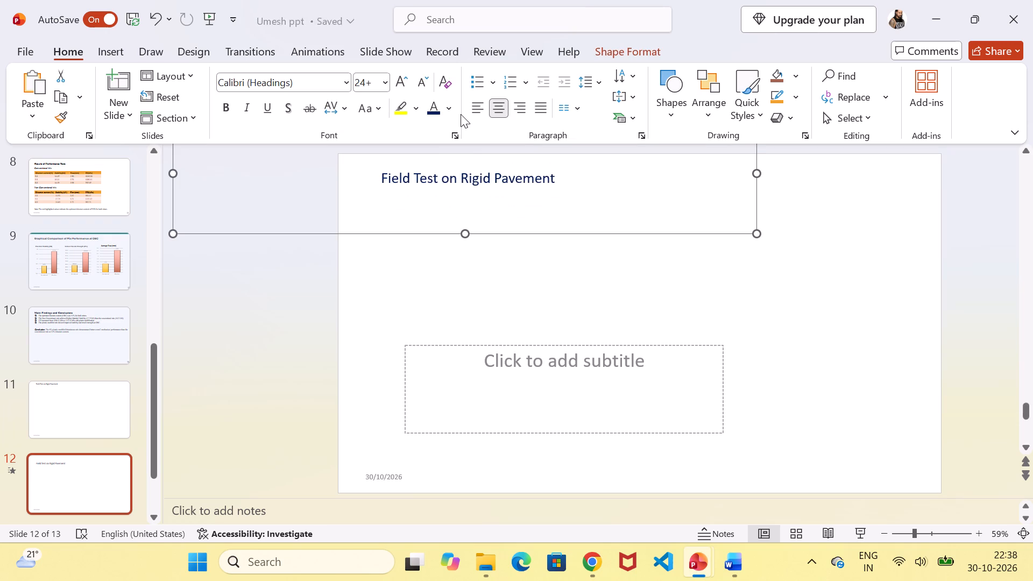
left_click(506, 231)
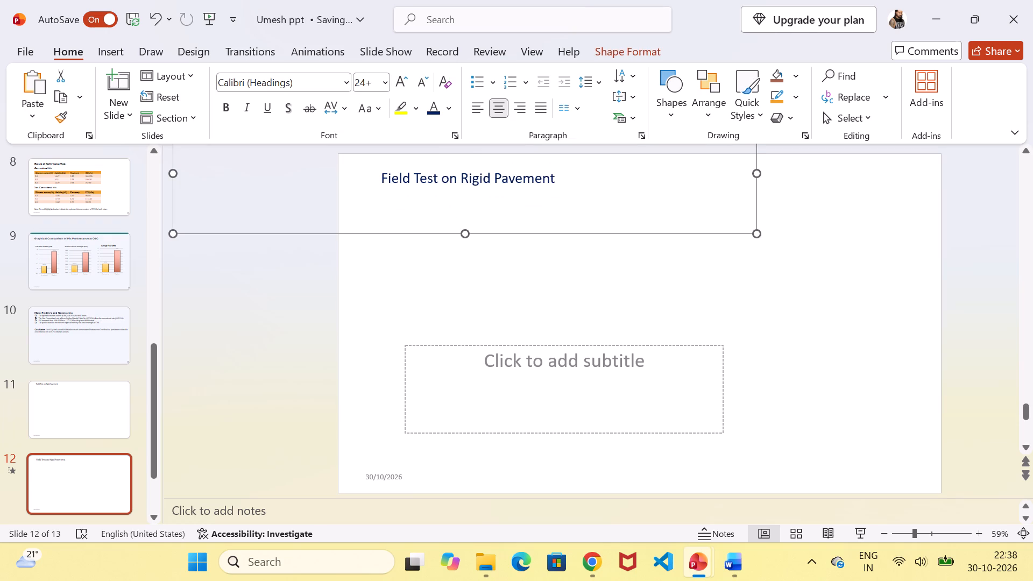
Set the font size of slide 12's "Field Test on Rigid Pavement" title to 28.
left_click_drag(377, 175, 543, 193)
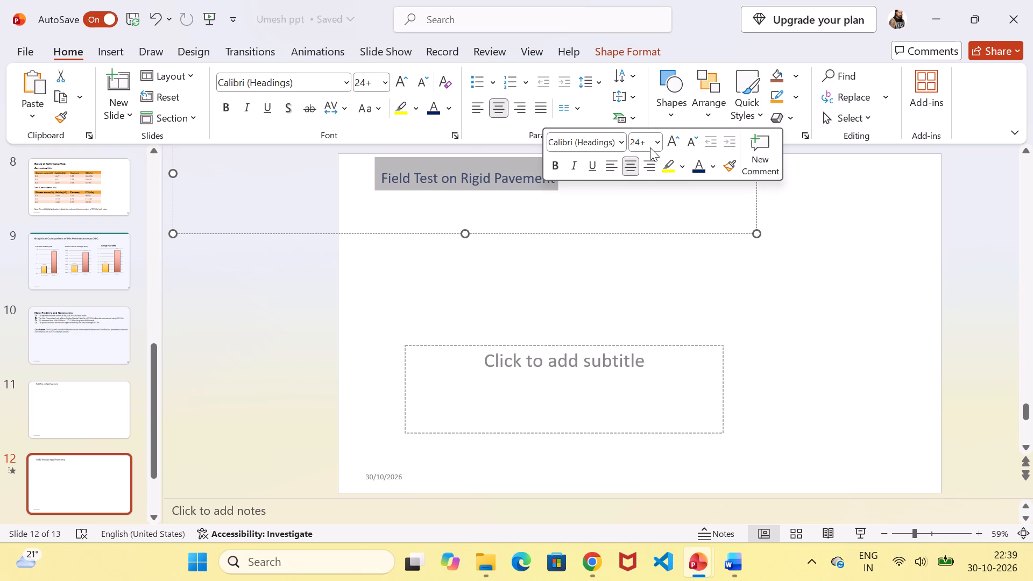
left_click(654, 149)
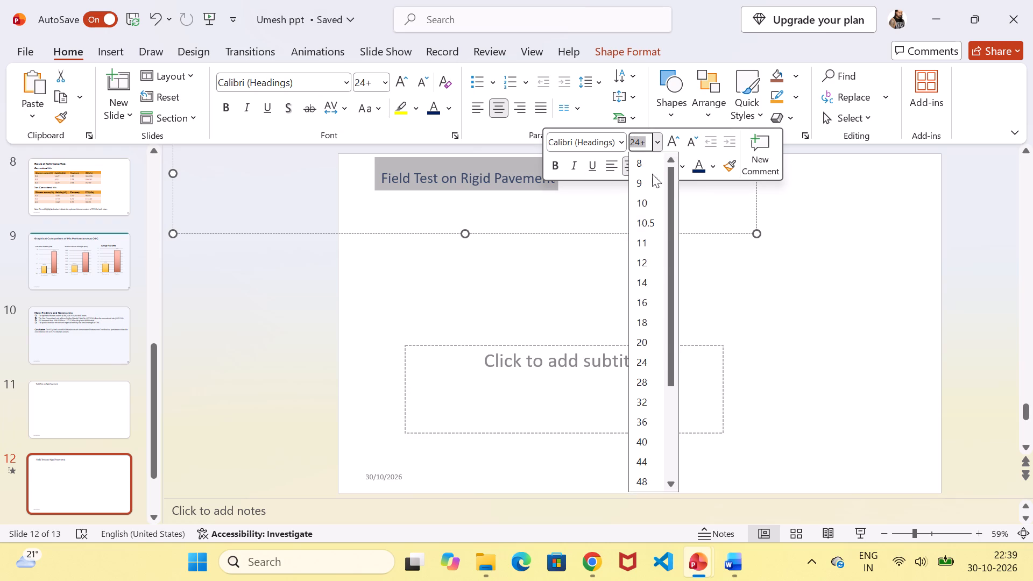
left_click(655, 381)
Copy the "Sand Patch Test" heading from slide 2 of the Chapters 6 to 8 presentation into the subtitle placeholder on Umesh ppt's slide 12.
left_click(520, 355)
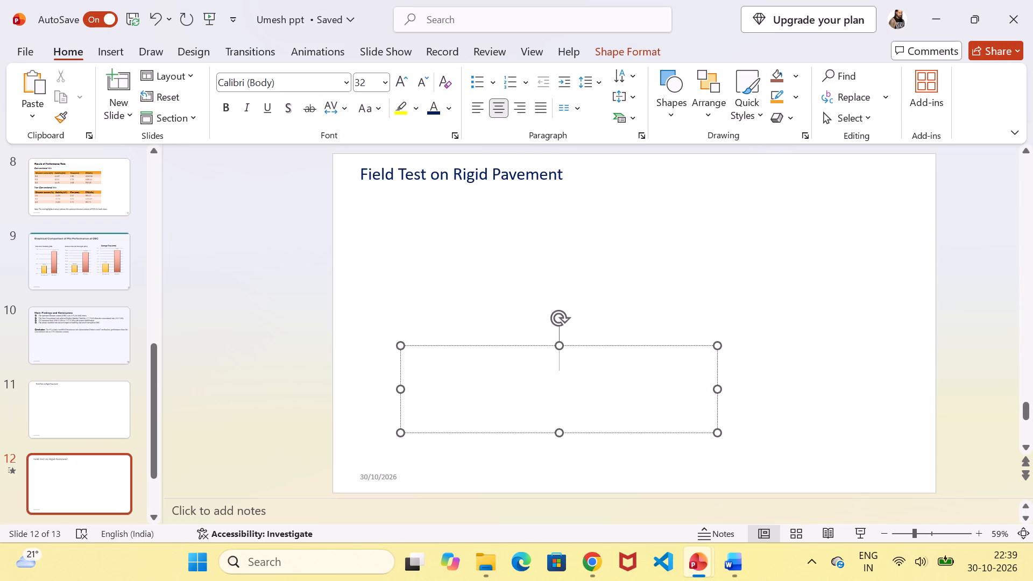
left_click(494, 393)
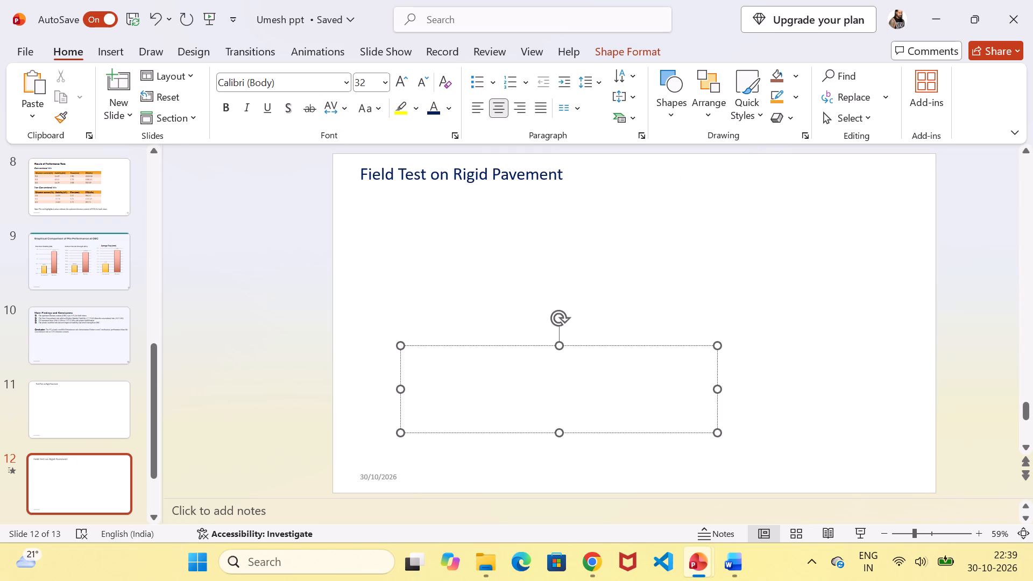
left_click(696, 339)
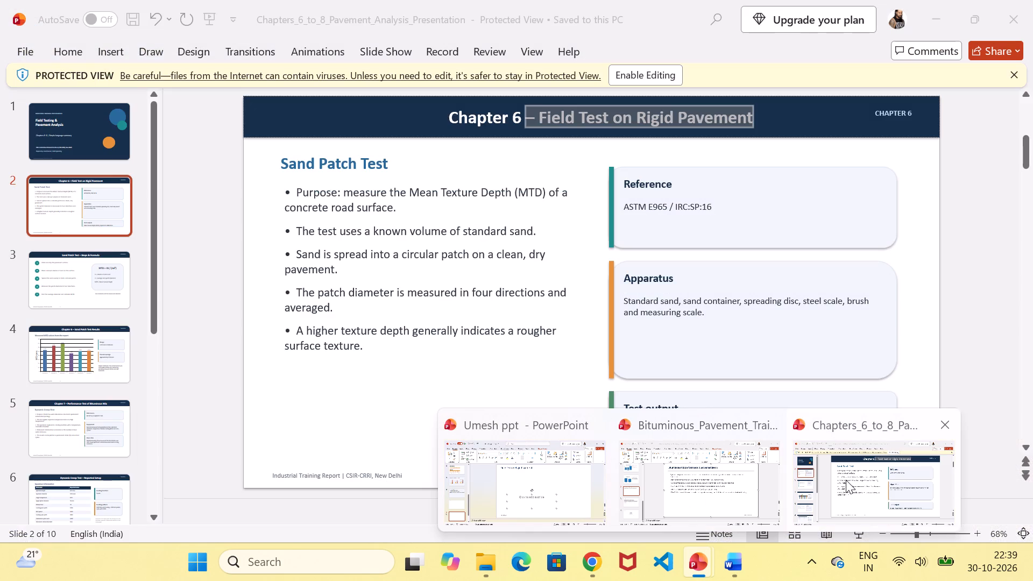
left_click(846, 480)
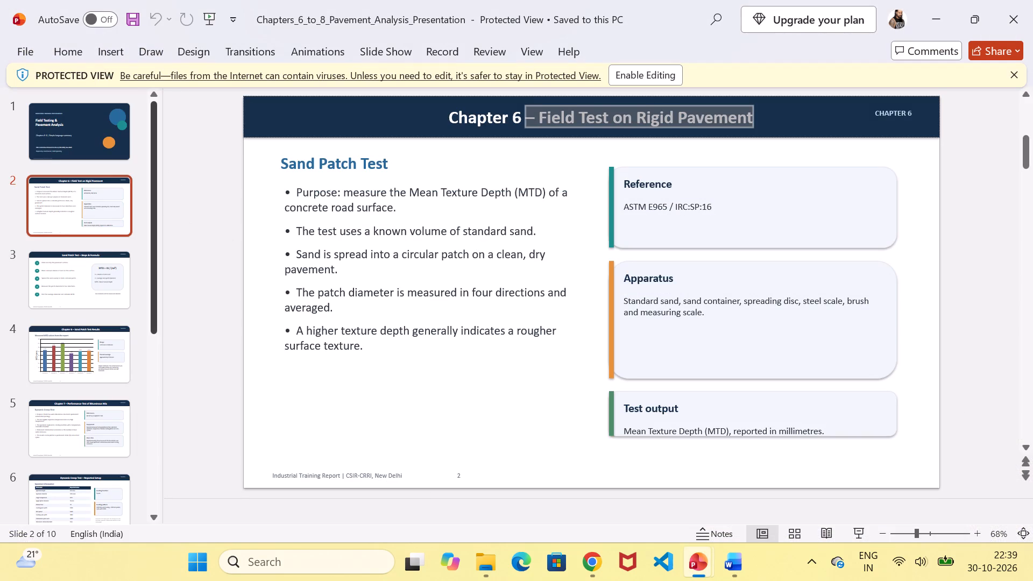
left_click_drag(277, 166, 404, 163)
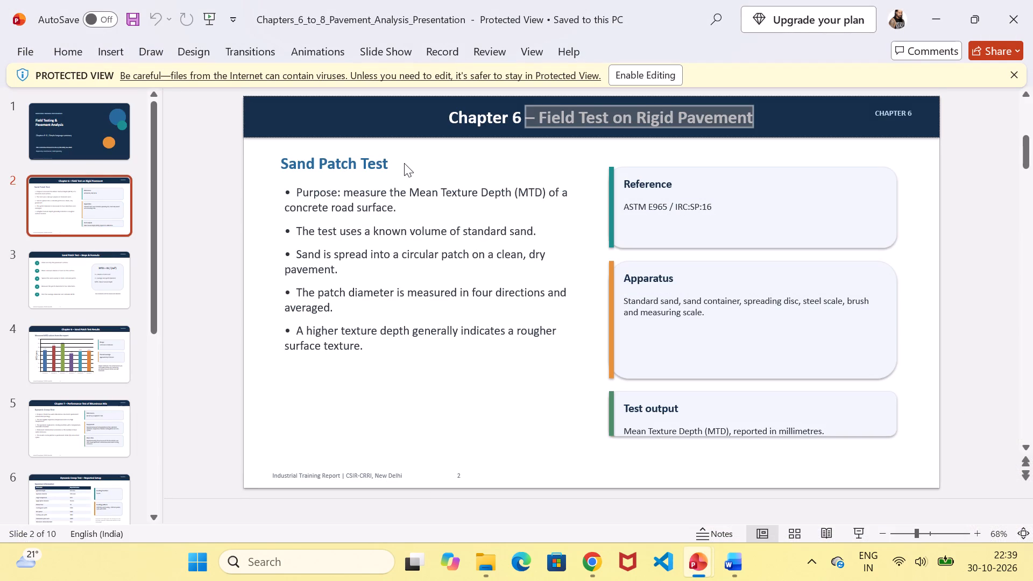
left_click_drag(404, 163, 272, 170)
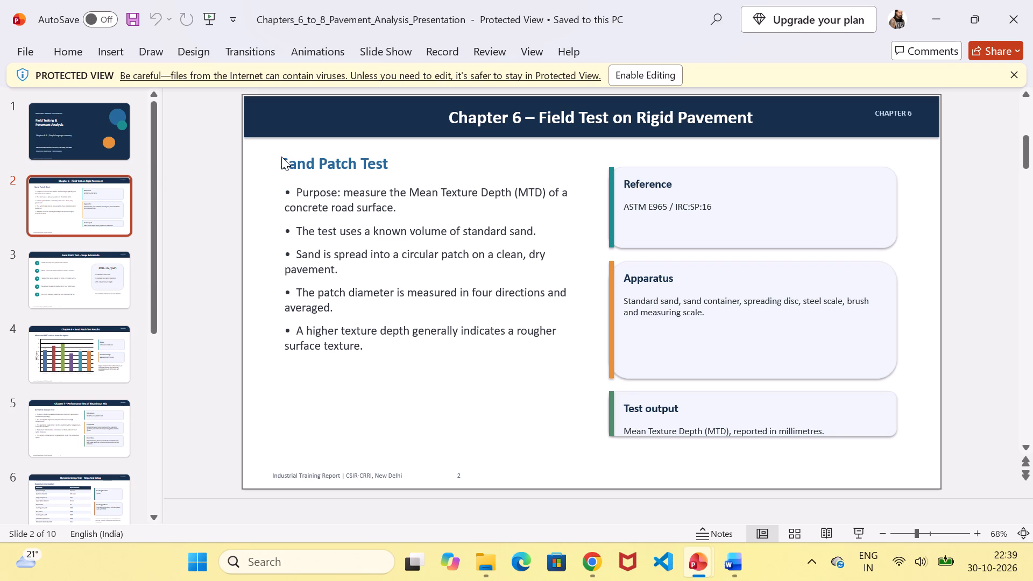
left_click_drag(281, 157, 441, 164)
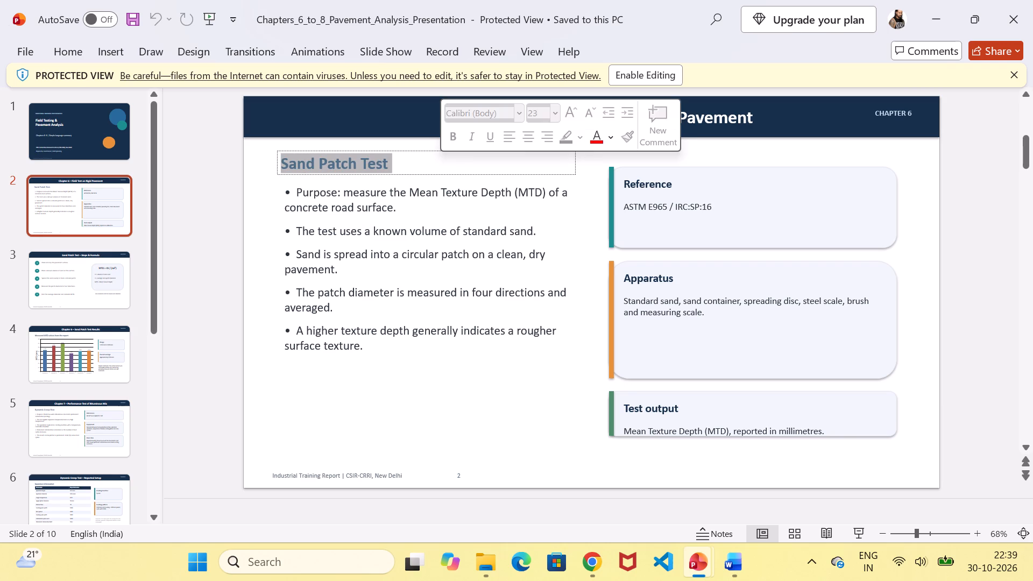
key("ctrl+c")
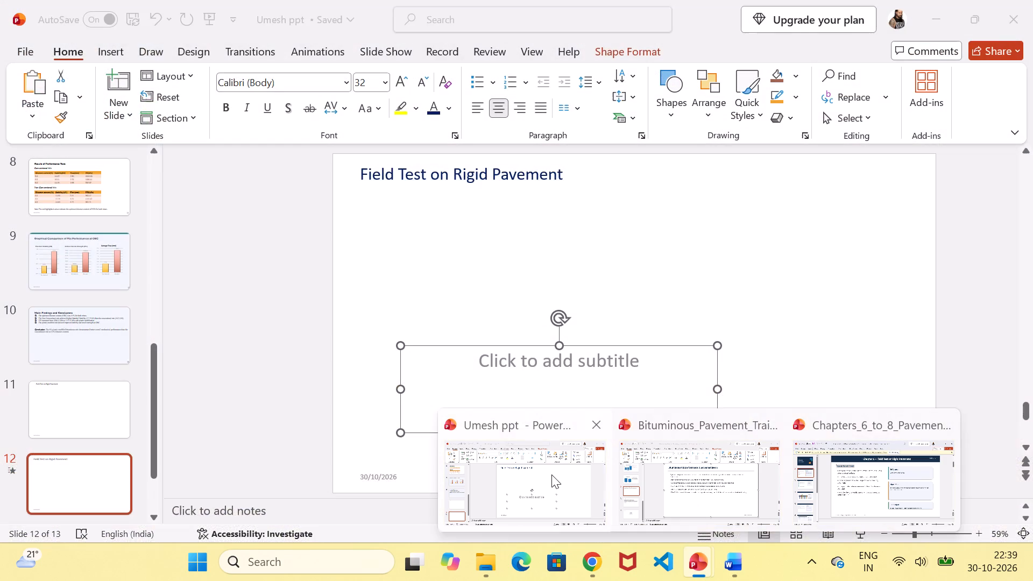
left_click(551, 474)
left_click(488, 375)
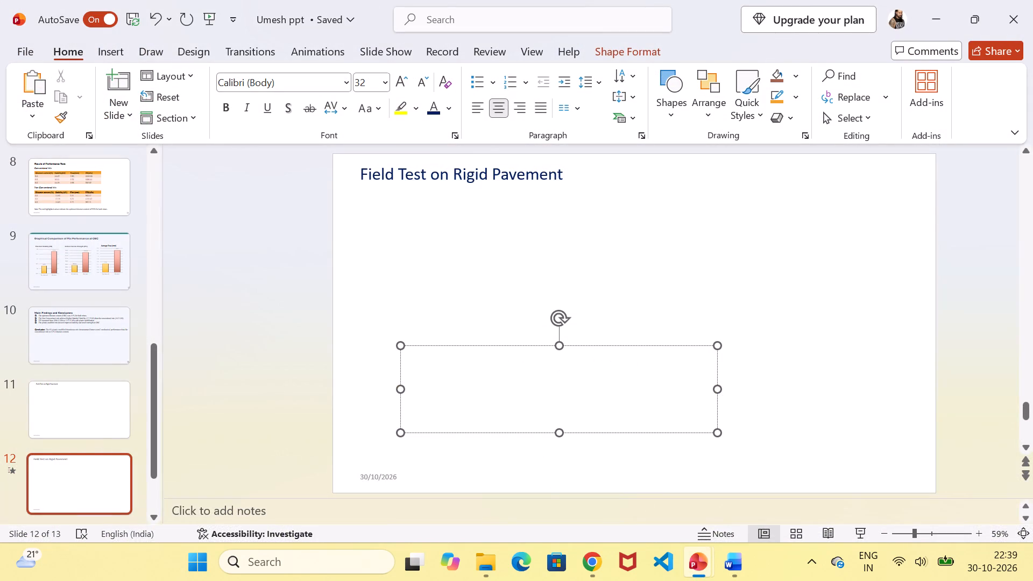
key("ctrl+v")
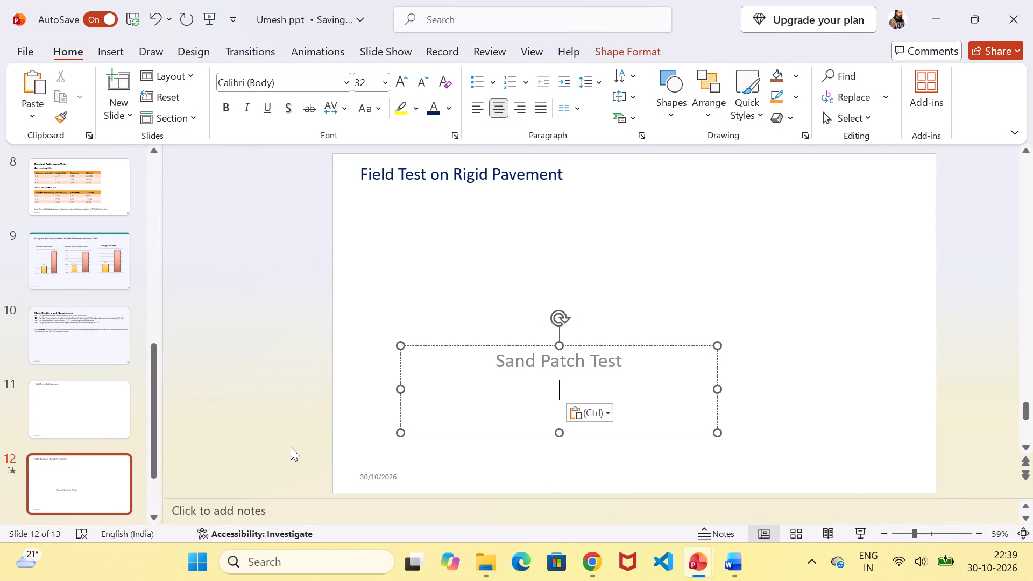
Move slide 12's "Sand Patch Test" subtitle placeholder up and left to just below the title.
left_click_drag(473, 348, 395, 216)
left_click_drag(560, 338, 408, 206)
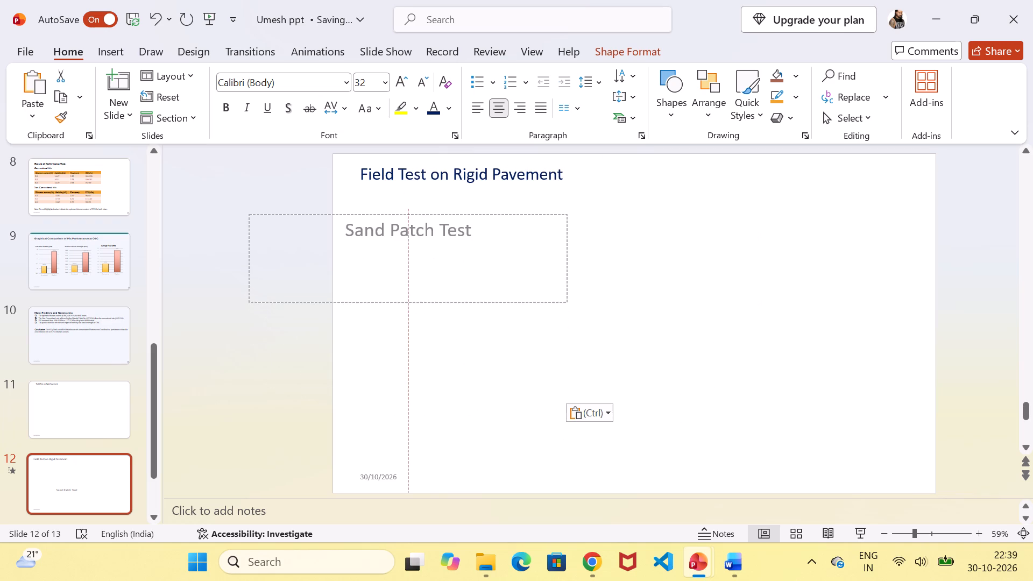
left_click_drag(408, 206, 429, 185)
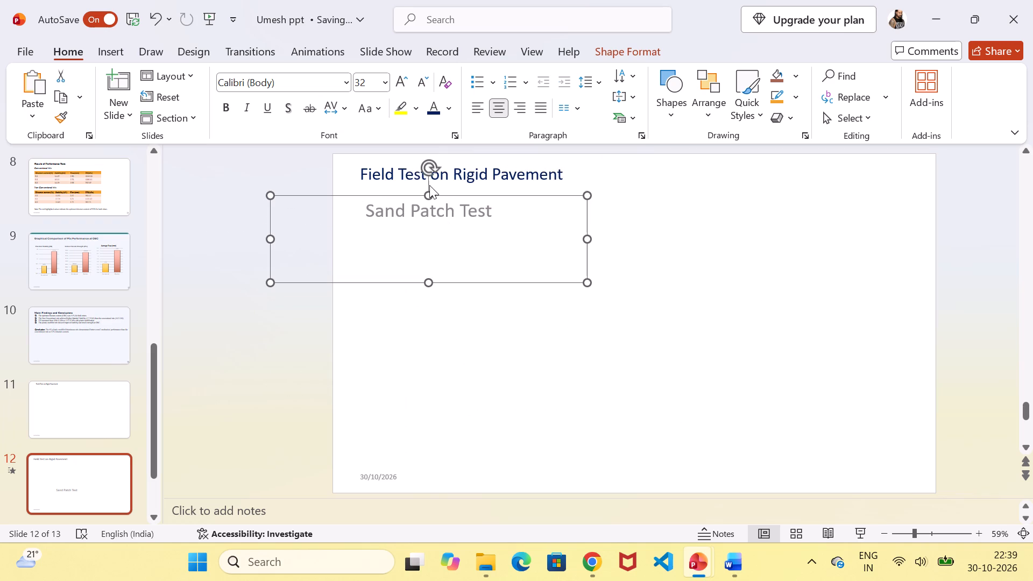
Format slide 12's "Sand Patch Test" subtitle in standard blue at font size 24.
left_click(478, 222)
left_click_drag(345, 207, 429, 213)
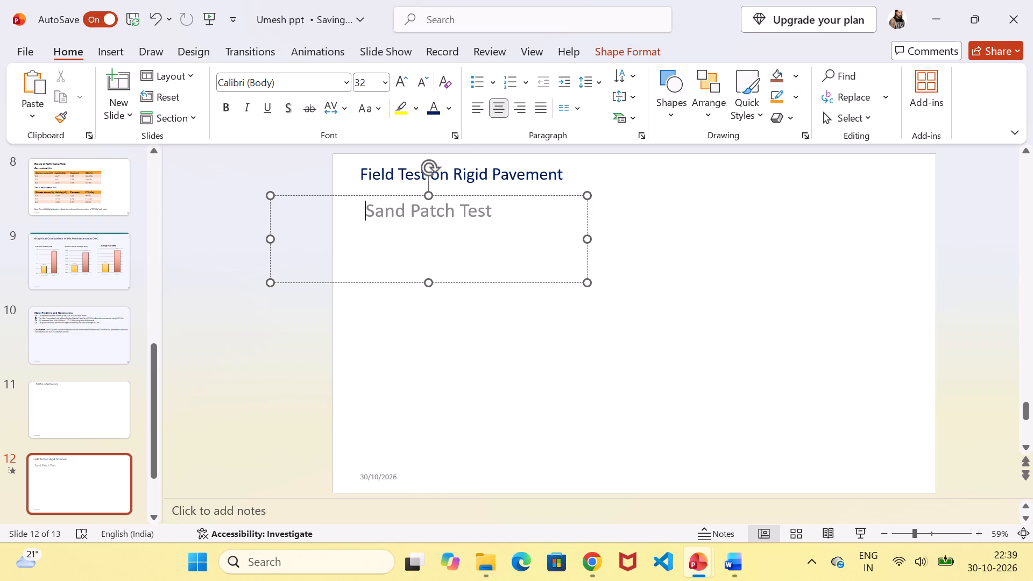
left_click_drag(429, 213, 496, 221)
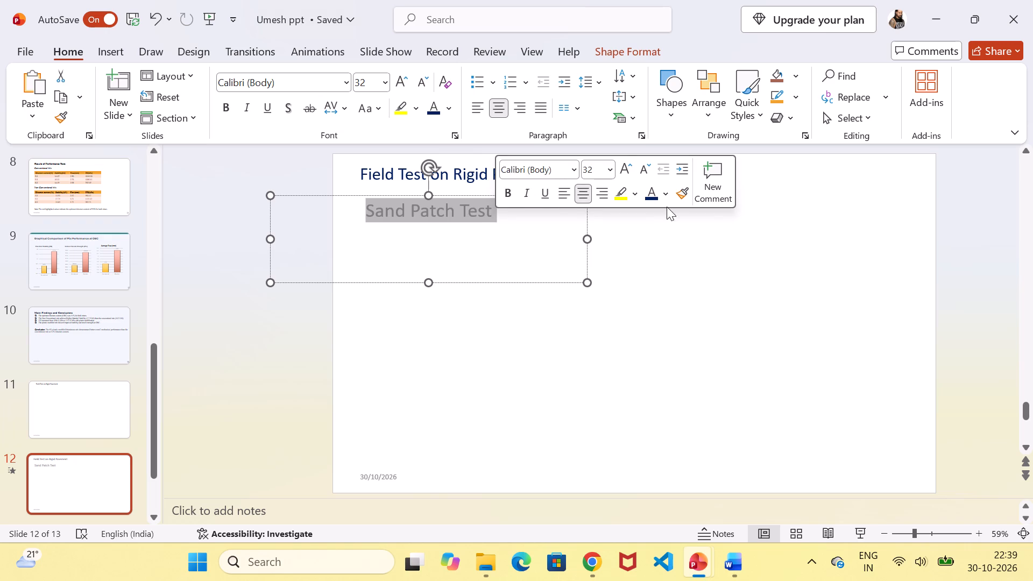
left_click(665, 200)
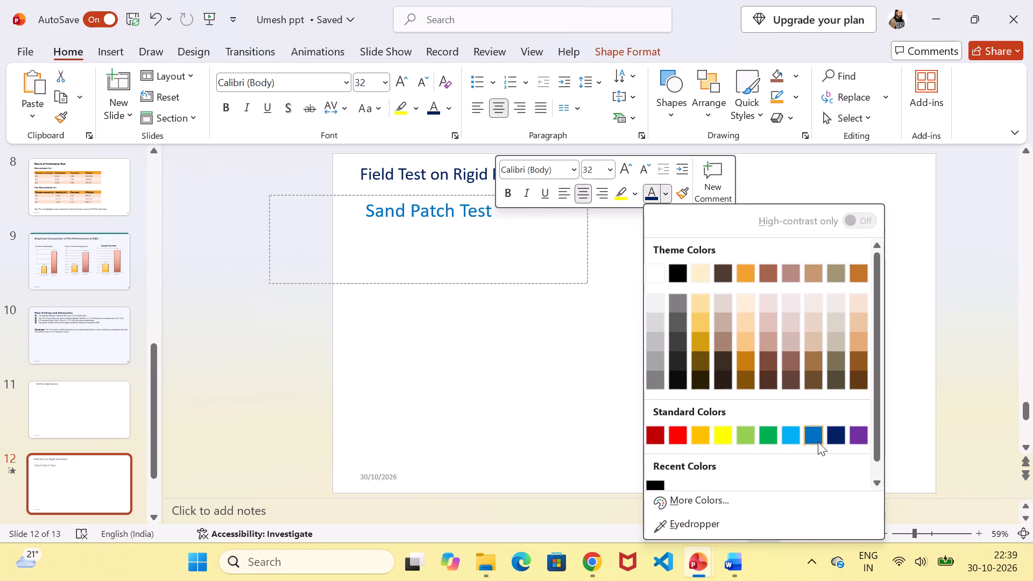
left_click(818, 442)
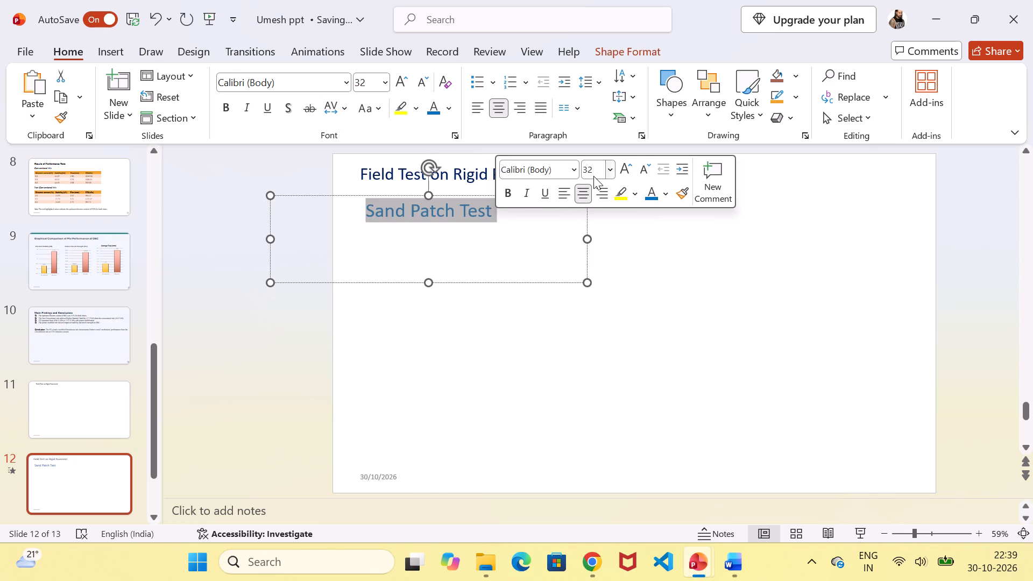
left_click(605, 171)
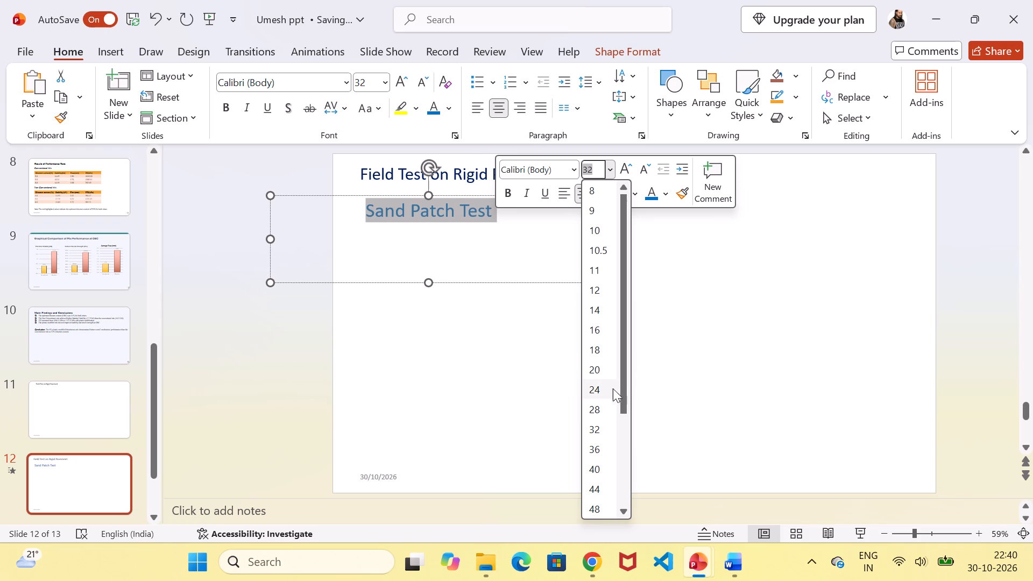
left_click(604, 396)
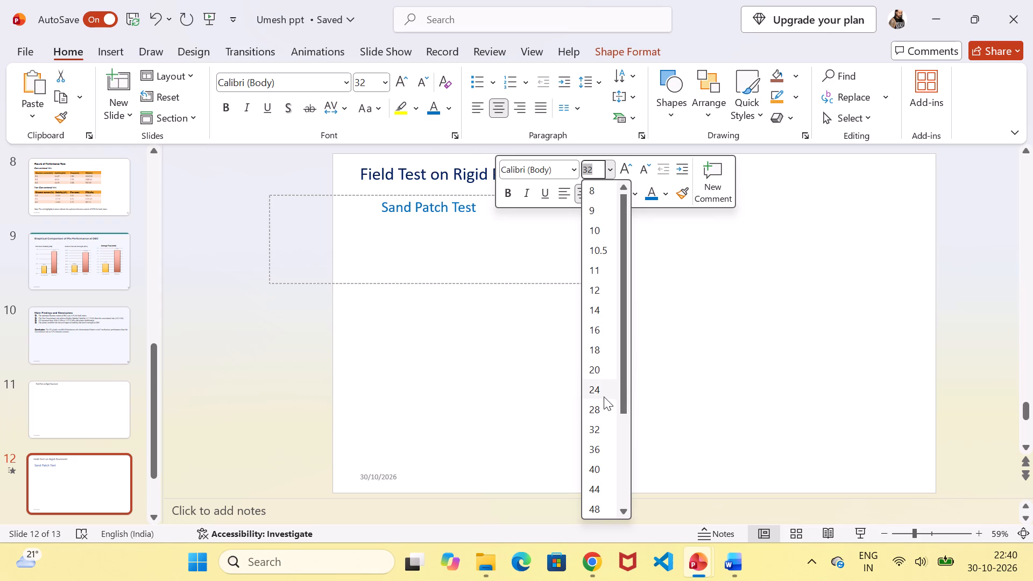
left_click(708, 352)
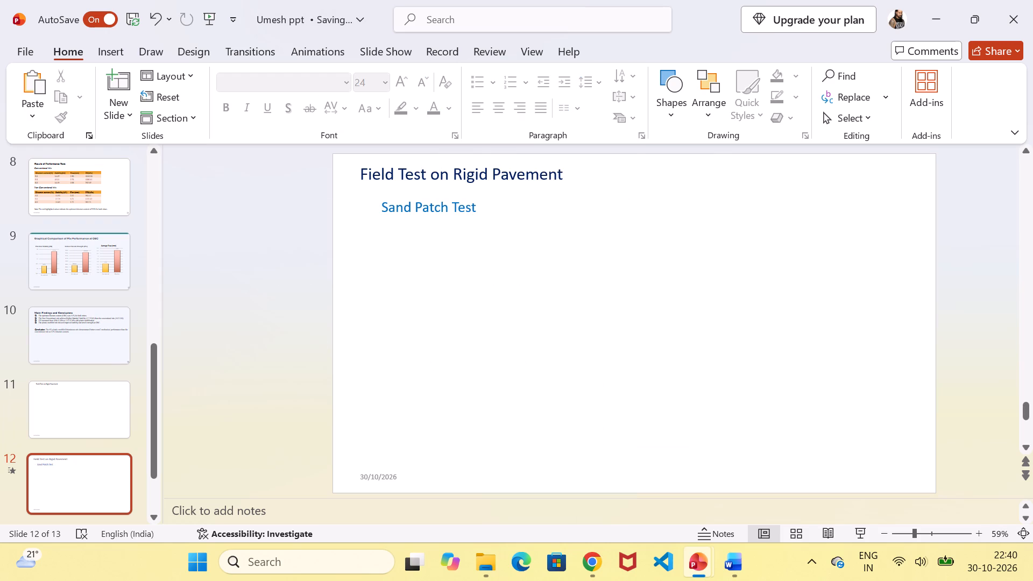
Widen the "Sand Patch Test" placeholder leftward and nudge it so its text aligns with the start of the title above.
left_click_drag(374, 208, 510, 211)
left_click(364, 218)
left_click(401, 198)
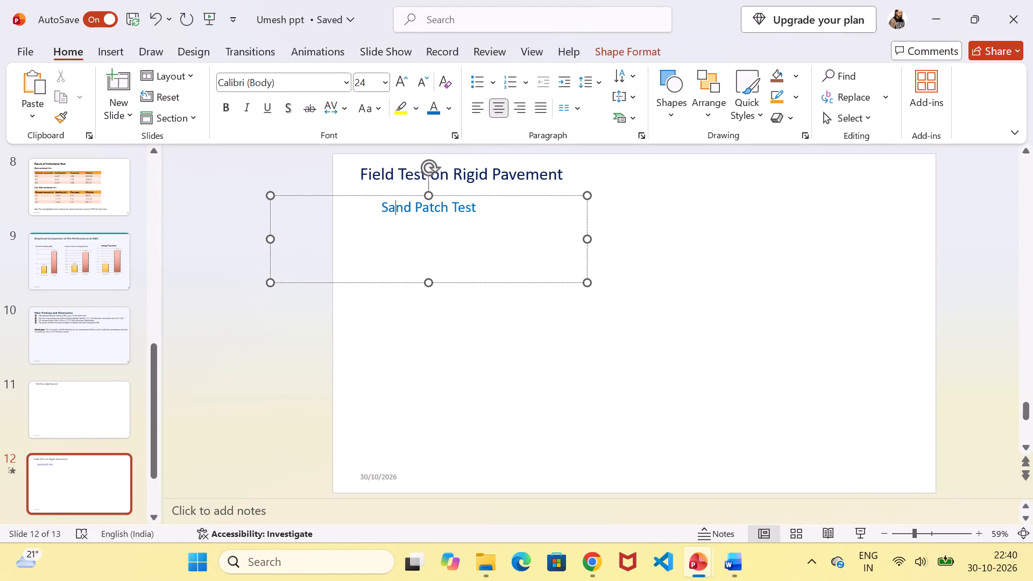
left_click_drag(272, 237, 216, 208)
left_click(549, 417)
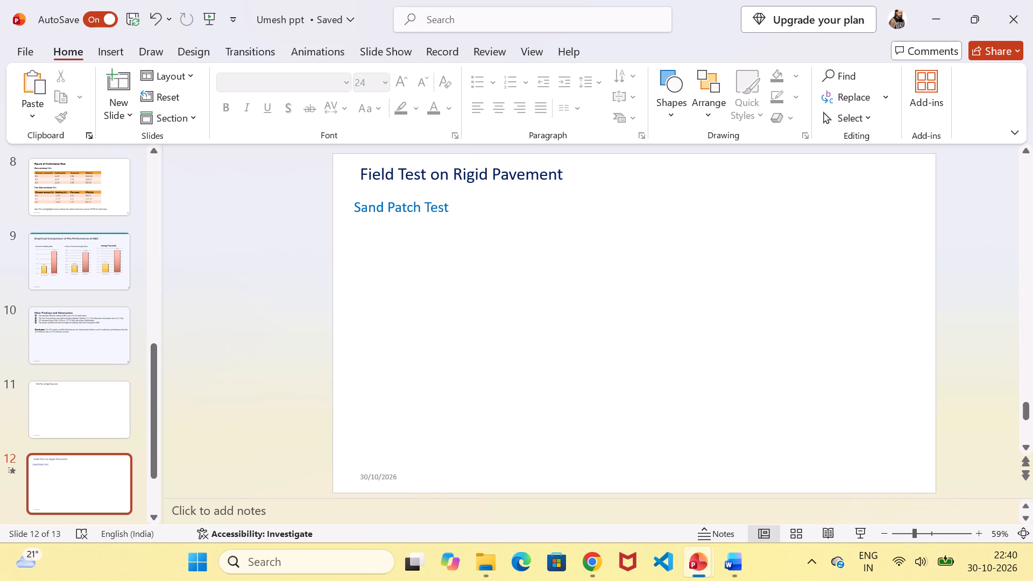
left_click_drag(352, 194, 356, 199)
left_click(356, 199)
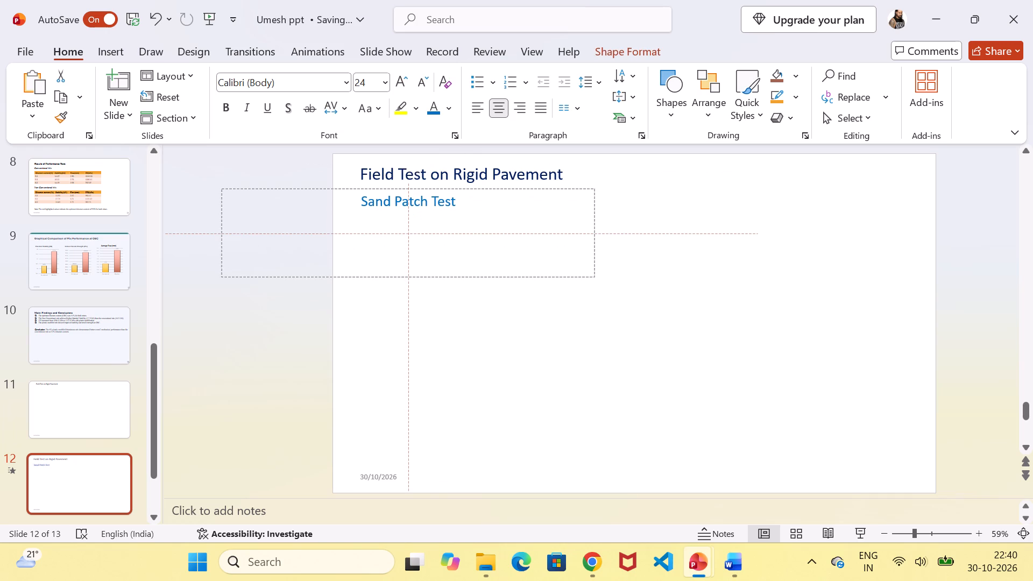
left_click(611, 321)
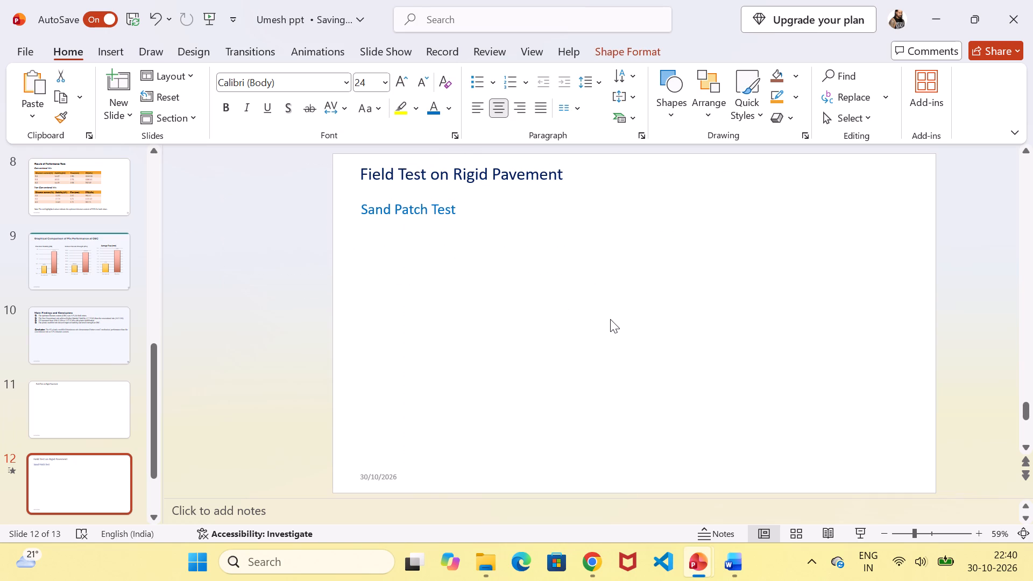
Underline the whole "Field Test on Rigid Pavement" title on slide 12.
left_click_drag(354, 174, 394, 168)
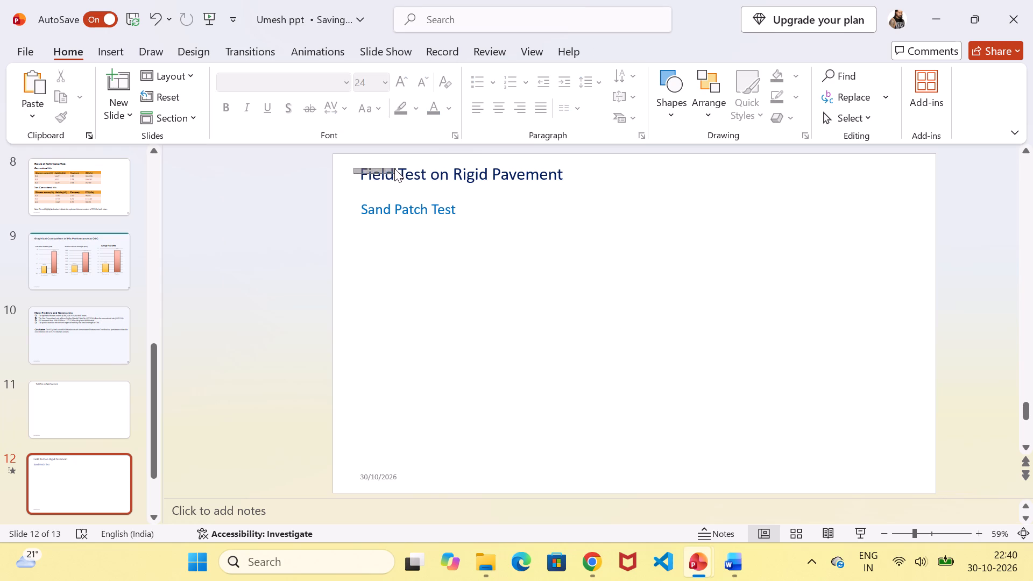
left_click_drag(394, 168, 360, 183)
left_click(365, 168)
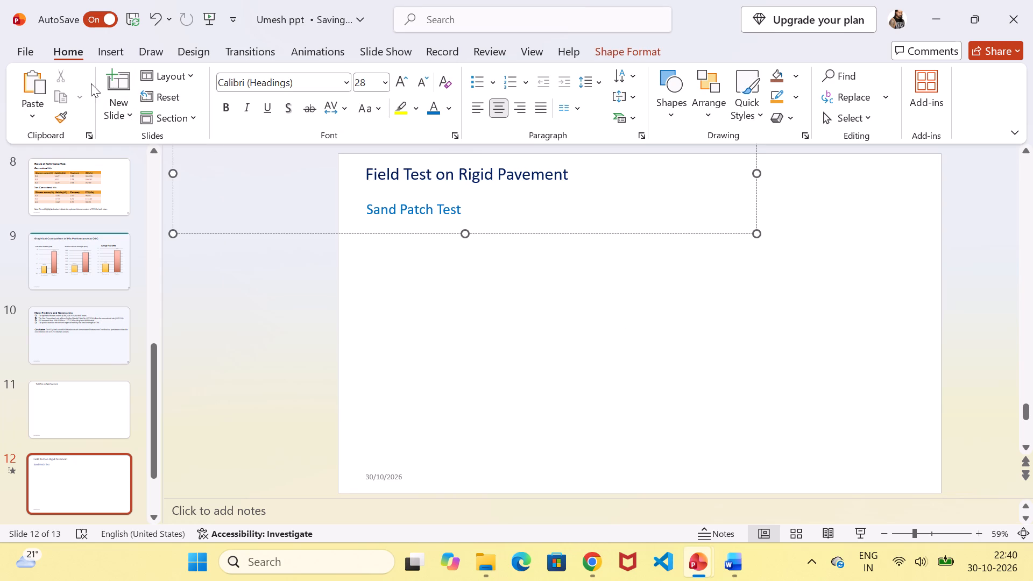
left_click(117, 51)
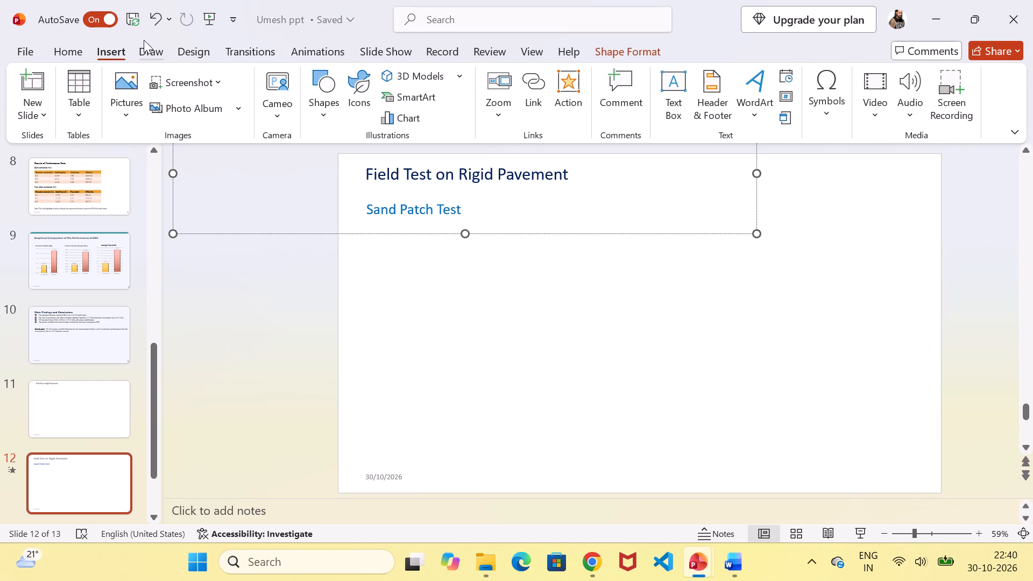
left_click(62, 47)
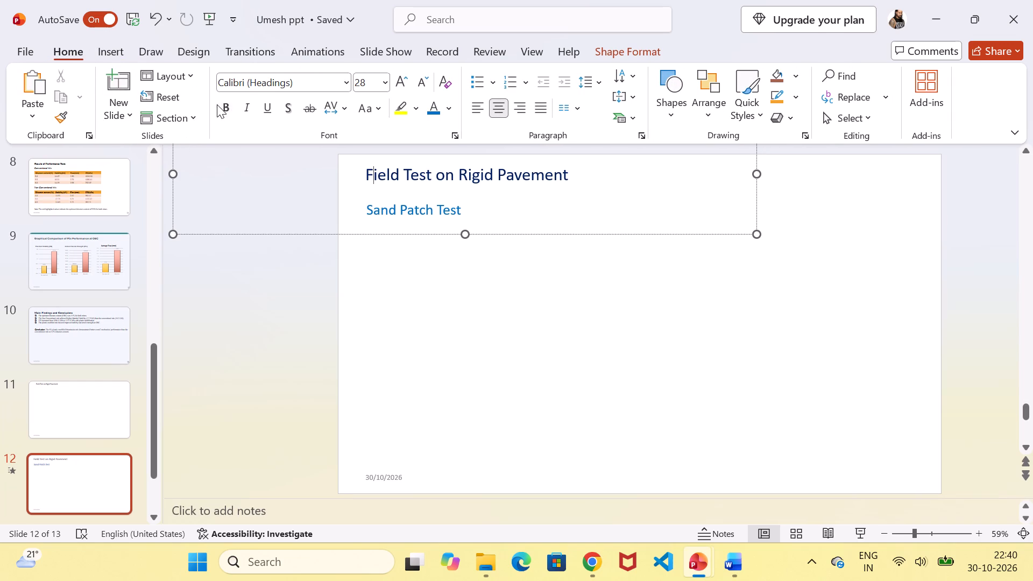
left_click(263, 103)
left_click_drag(365, 176, 538, 173)
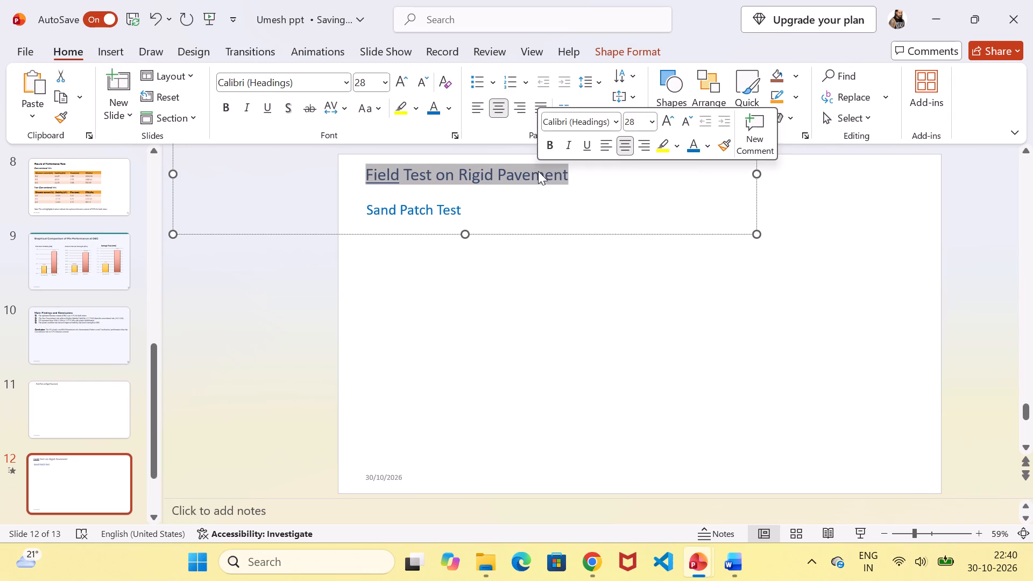
left_click(264, 109)
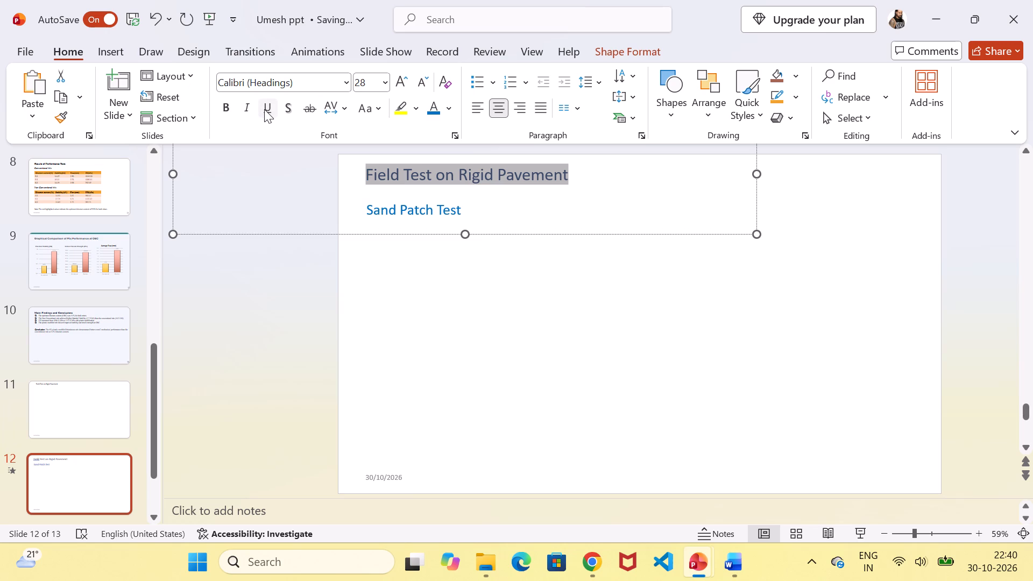
left_click(264, 109)
left_click(251, 181)
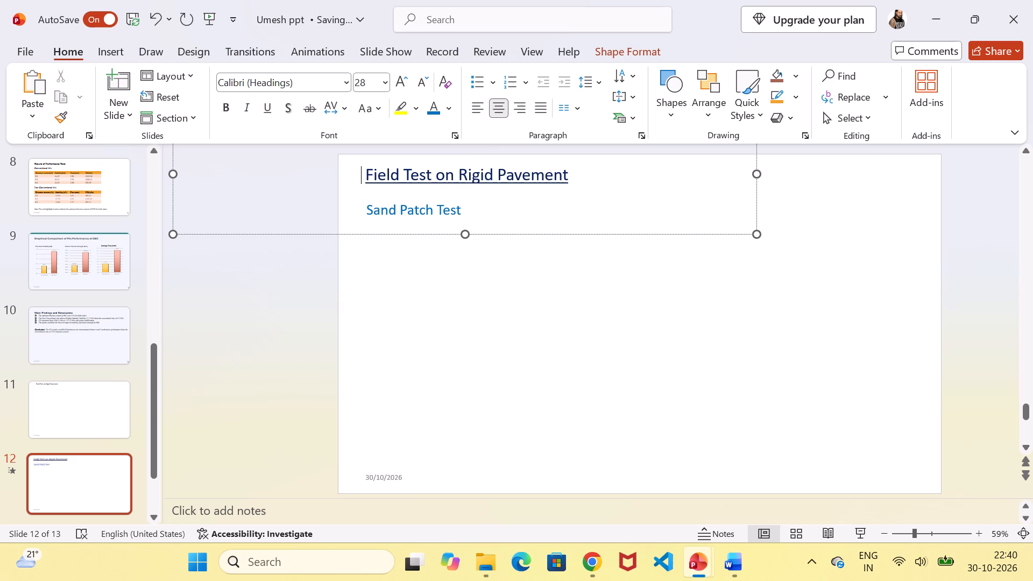
left_click(515, 296)
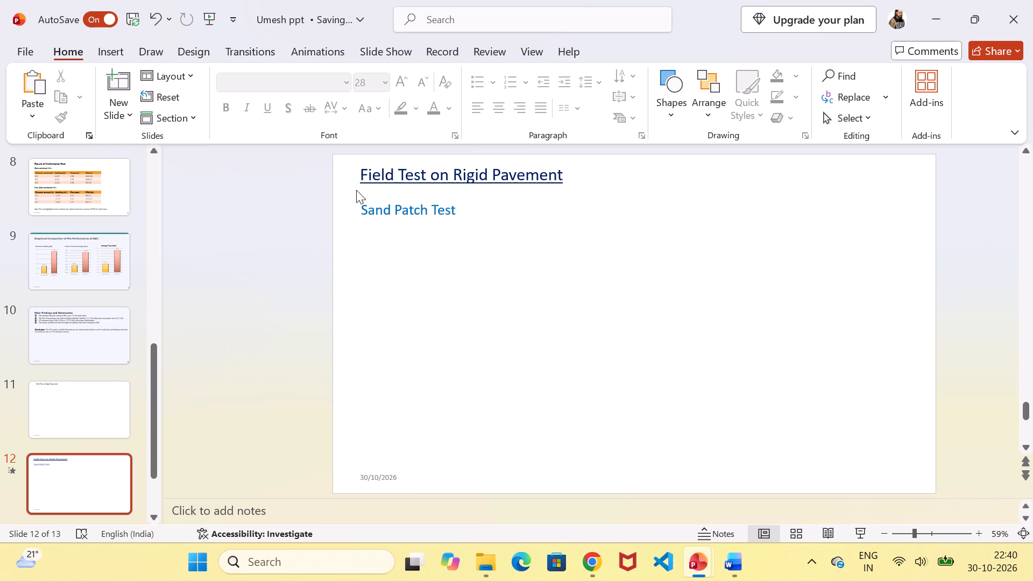
Review the headings and layout of the earlier slides, from slide 3 through slide 11.
left_click(71, 199)
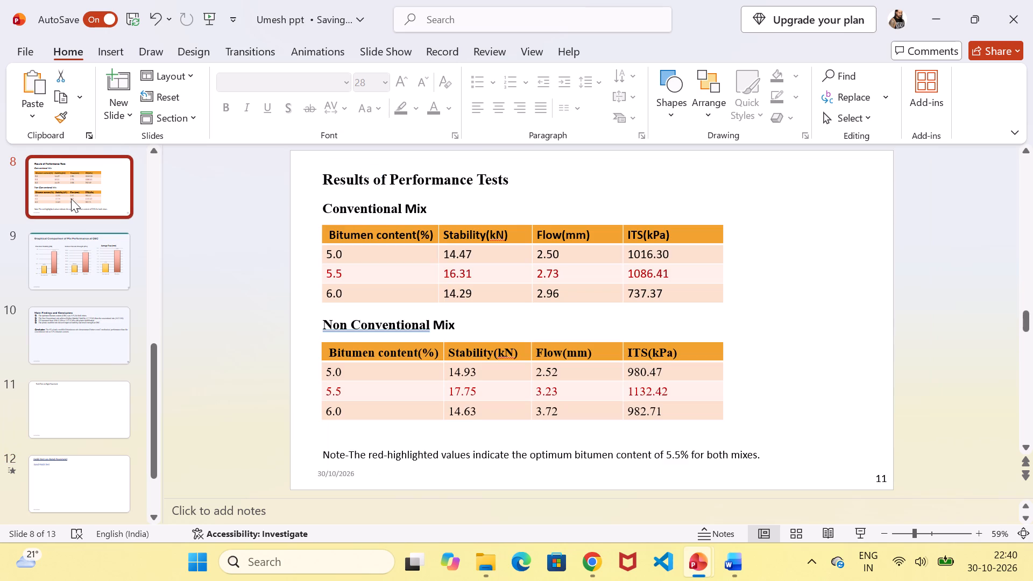
scroll(71, 199, "up", 2)
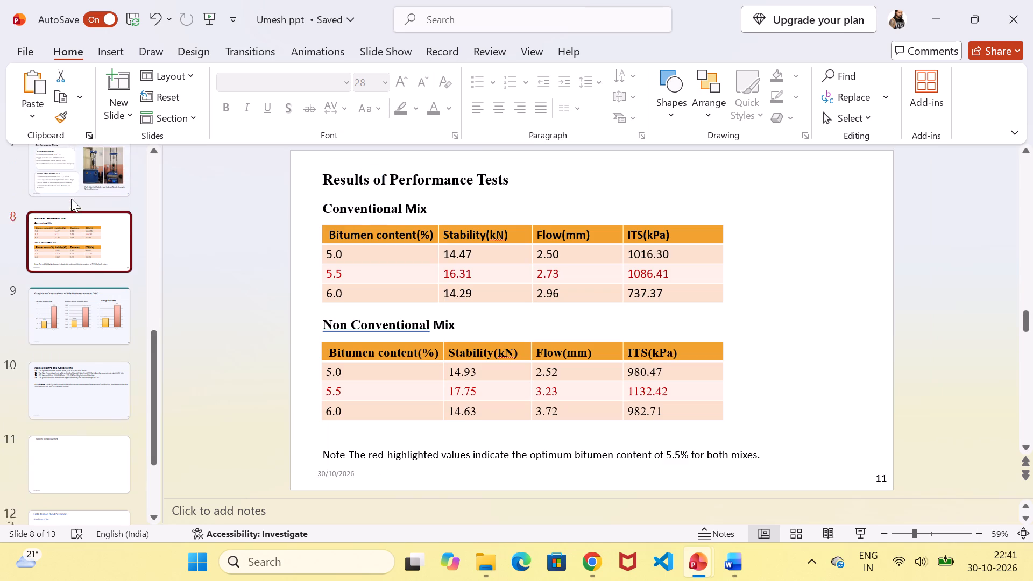
scroll(71, 199, "up", 1)
left_click(71, 199)
scroll(71, 199, "up", 4)
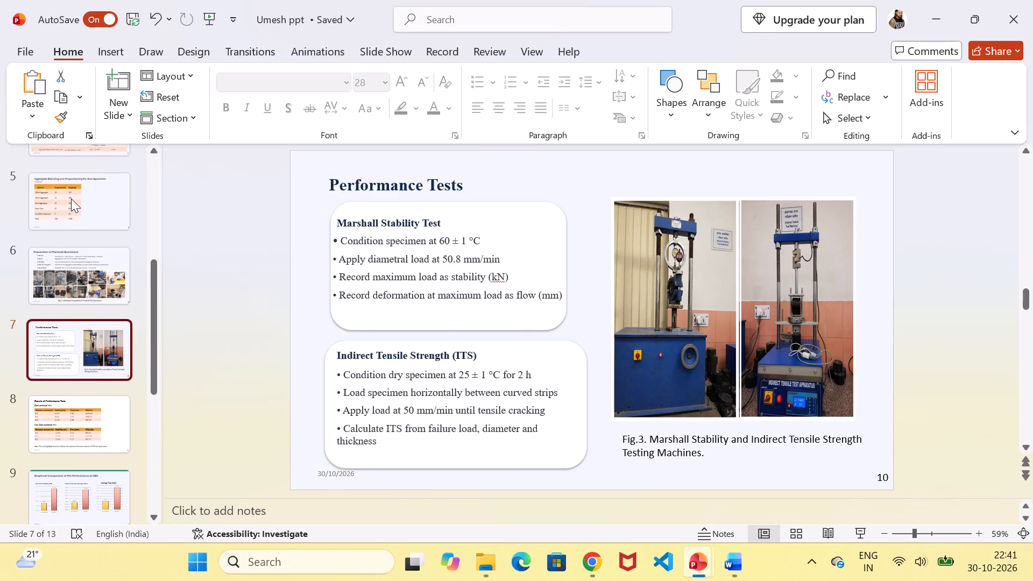
left_click(71, 199)
scroll(78, 182, "up", 3)
left_click(78, 182)
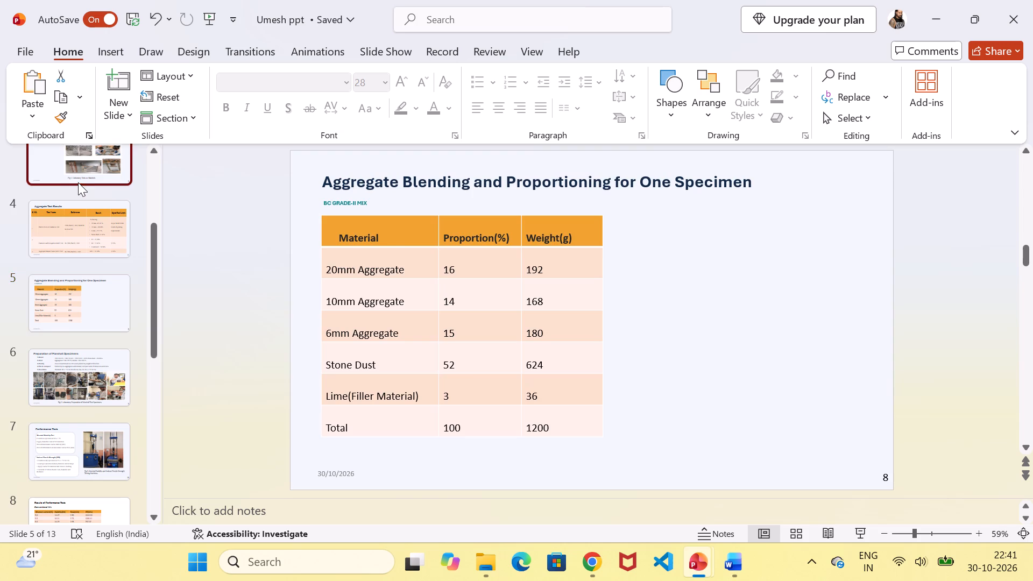
scroll(80, 183, "down", 4)
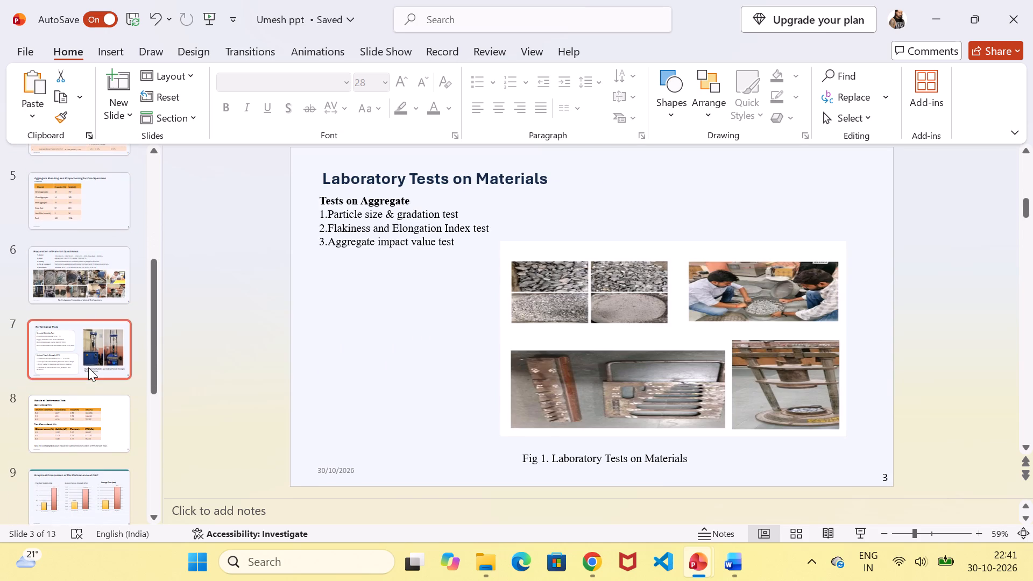
left_click(88, 367)
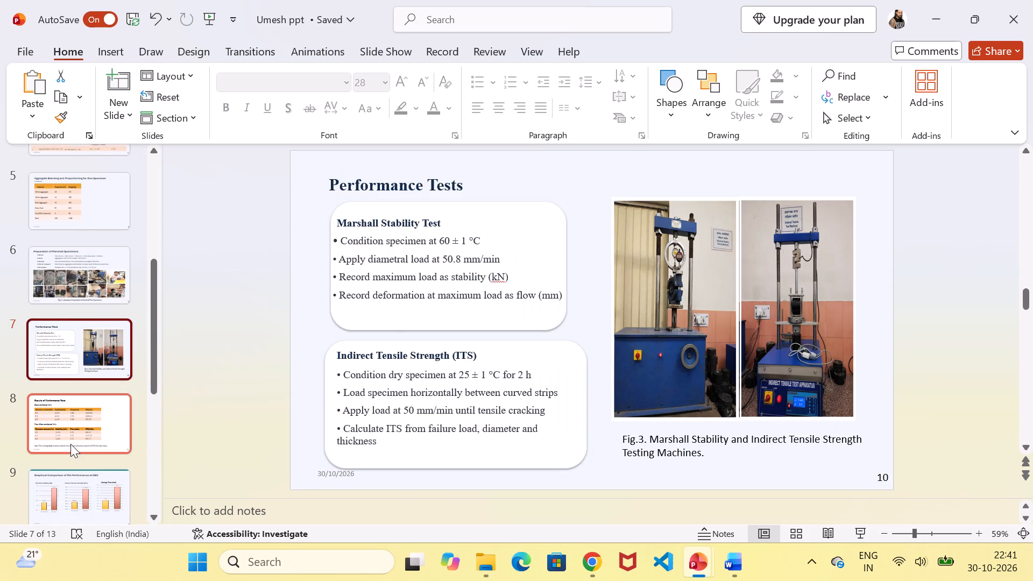
left_click(70, 443)
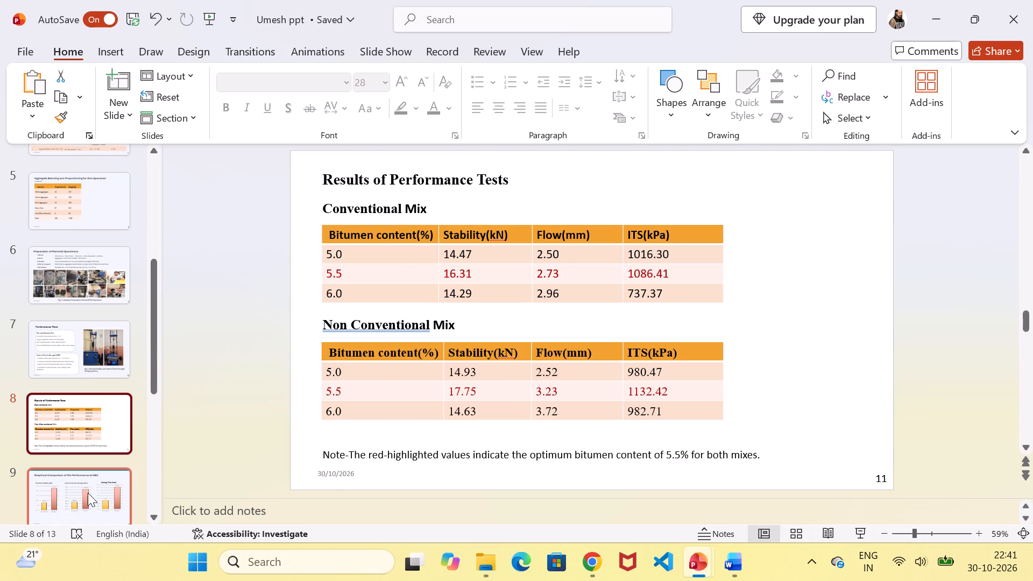
left_click(88, 493)
left_click(68, 466)
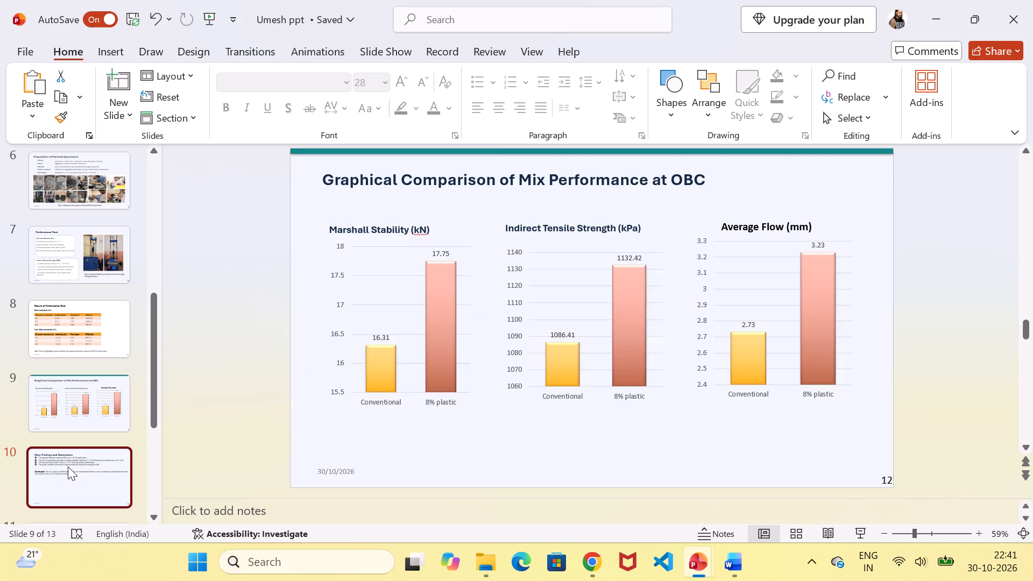
left_click(68, 466)
scroll(68, 466, "down", 2)
left_click(68, 466)
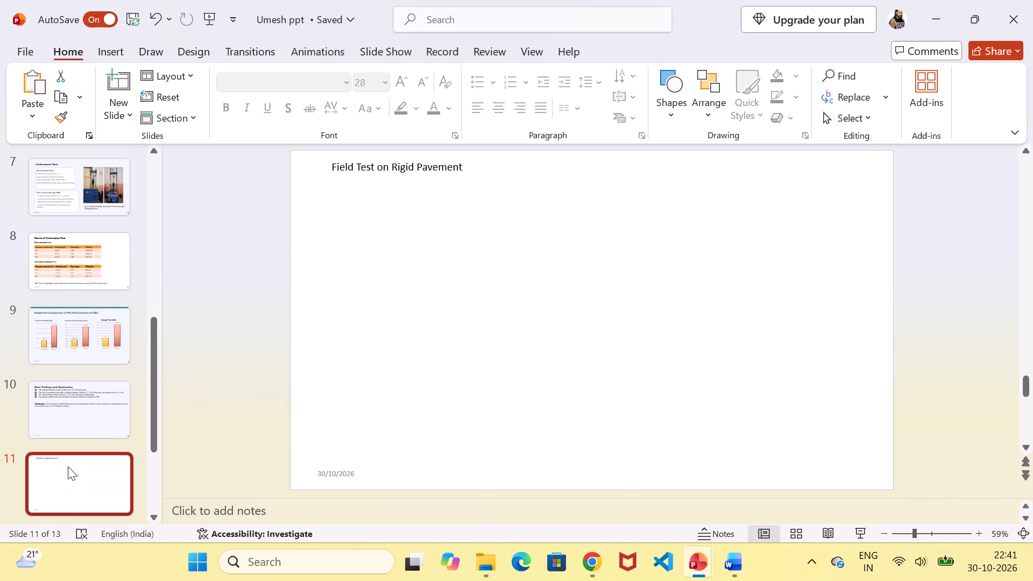
left_click(402, 190)
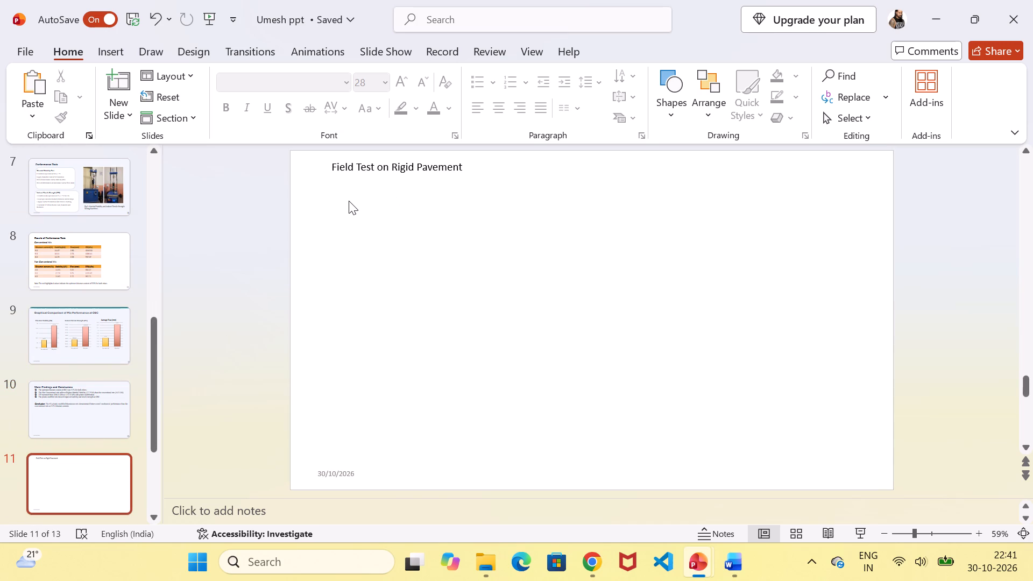
Cut slide 11, the redundant one containing only the small black "Field Test on Rigid Pavement" text, from the deck.
scroll(78, 431, "down", 2)
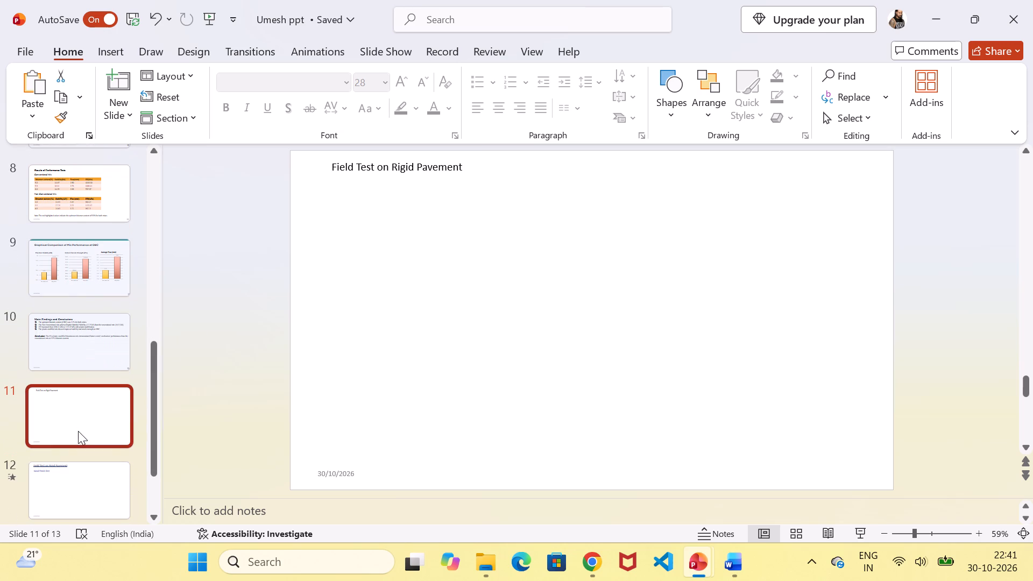
left_click(86, 481)
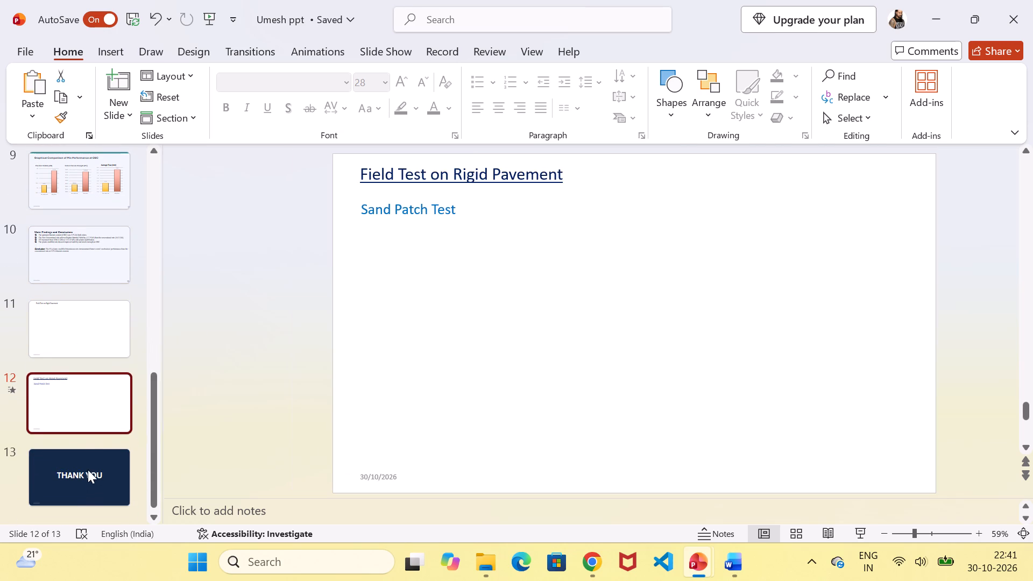
left_click(91, 336)
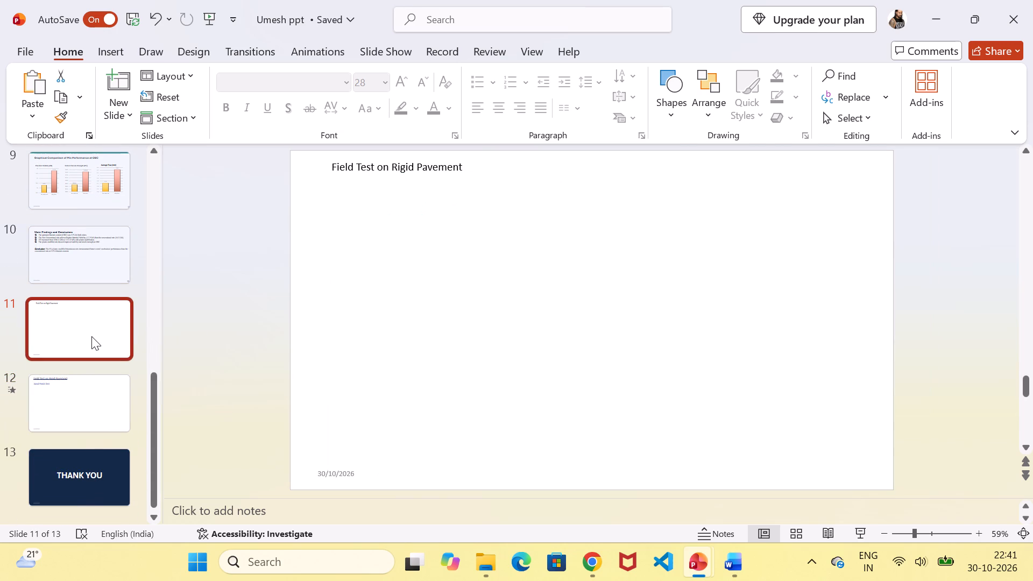
right_click(91, 336)
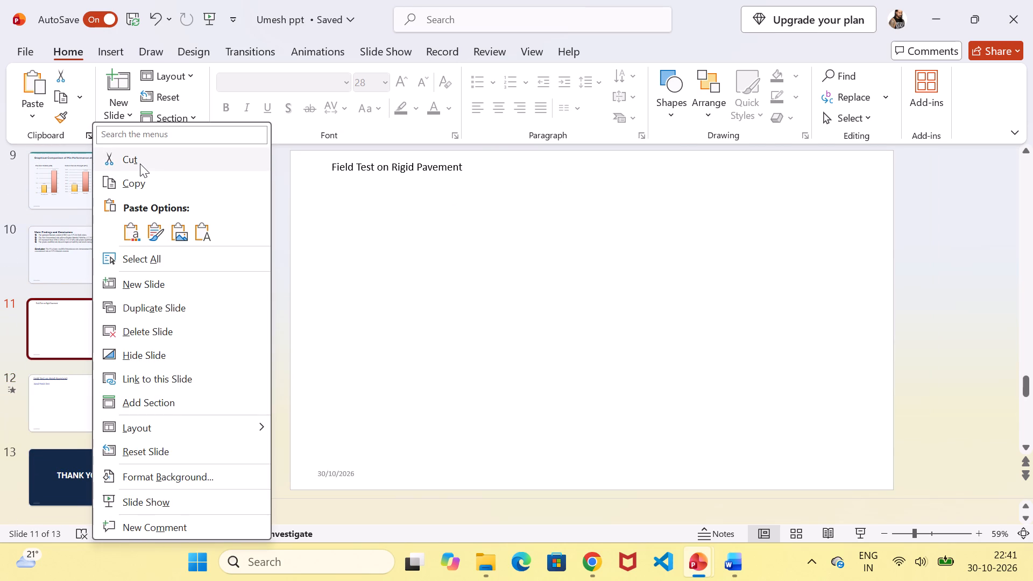
left_click(140, 164)
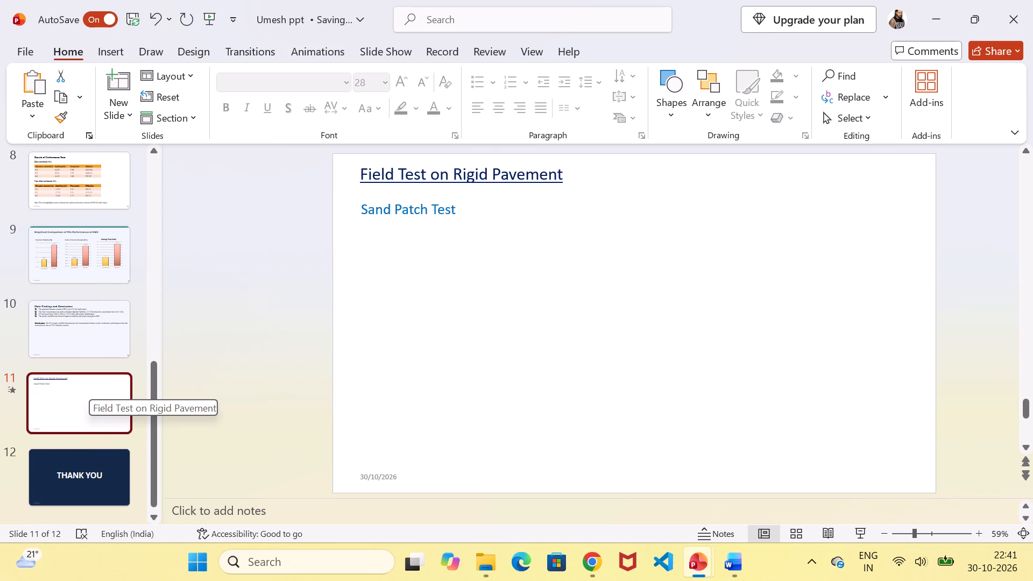
Change the "Sand Patch Test" subtitle's font colour to standard dark blue on the Field Test on Rigid Pavement slide.
left_click_drag(359, 207, 426, 206)
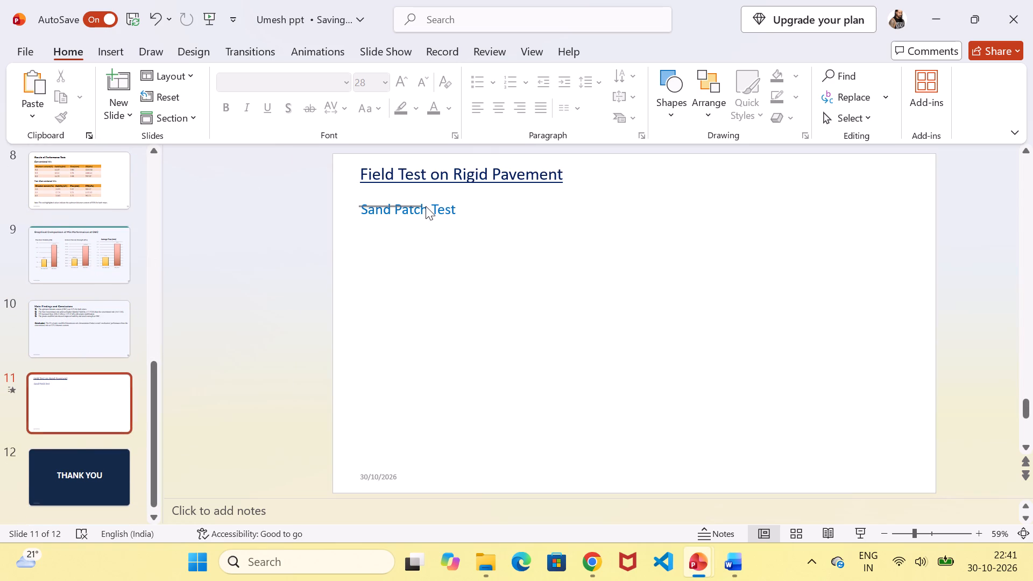
left_click_drag(426, 206, 508, 210)
left_click(328, 208)
left_click(372, 202)
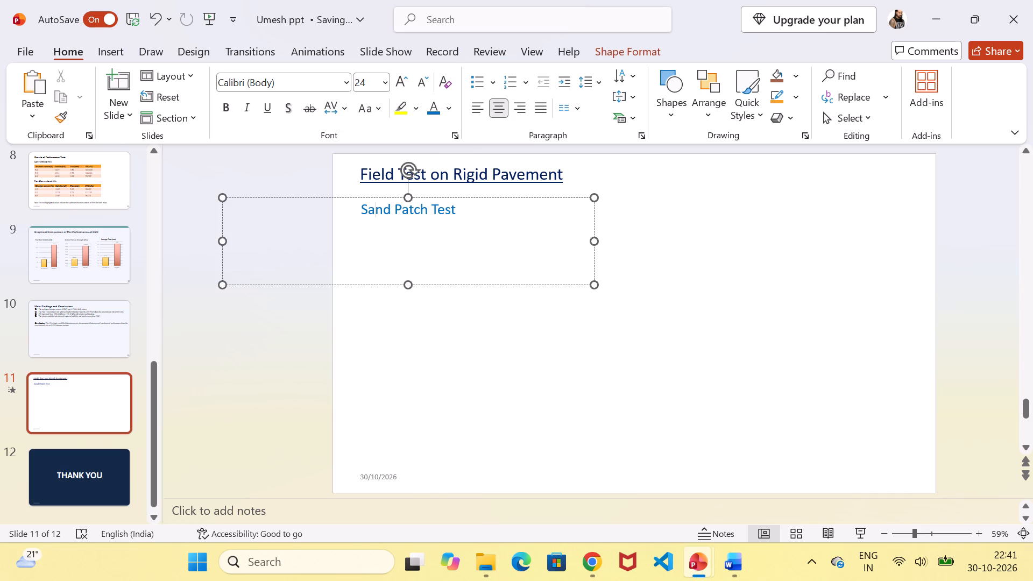
left_click(445, 104)
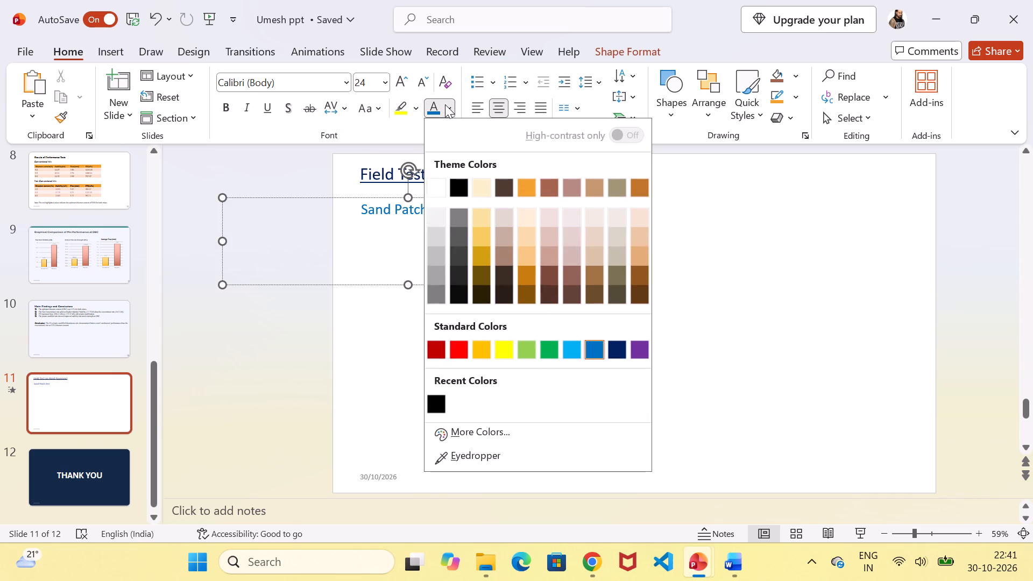
left_click(598, 349)
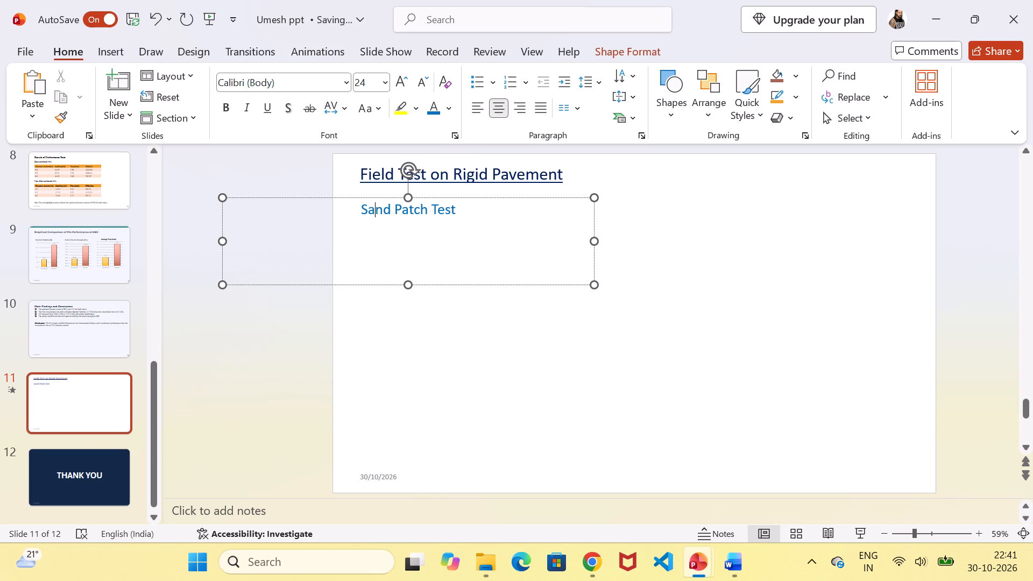
left_click_drag(338, 216, 484, 220)
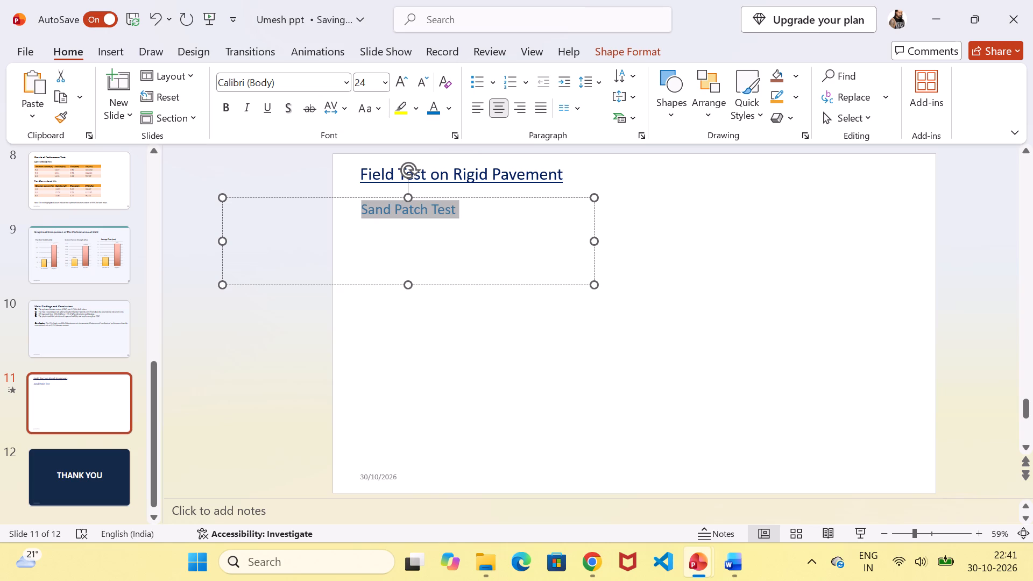
left_click_drag(484, 220, 510, 223)
left_click(670, 203)
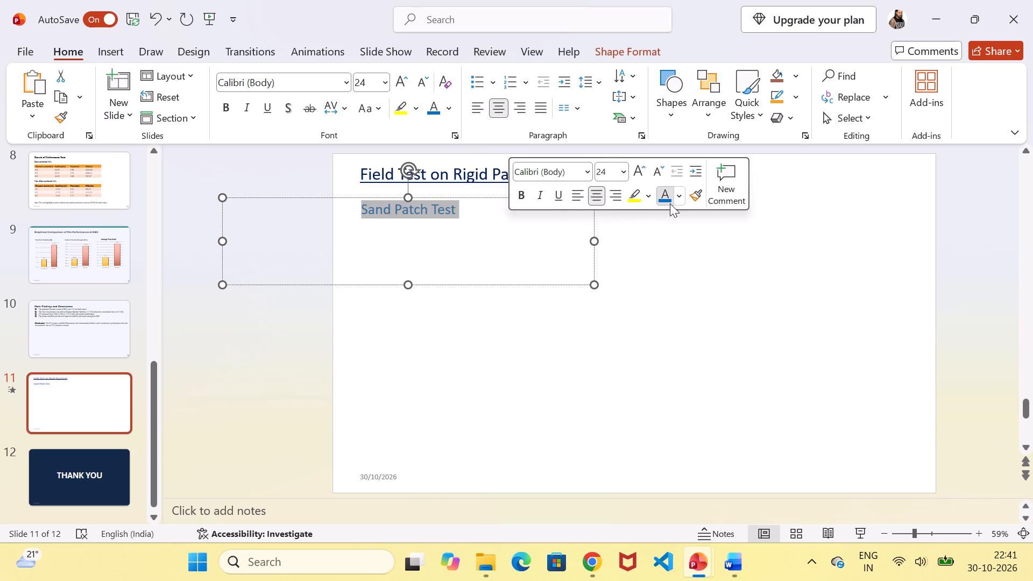
left_click(674, 196)
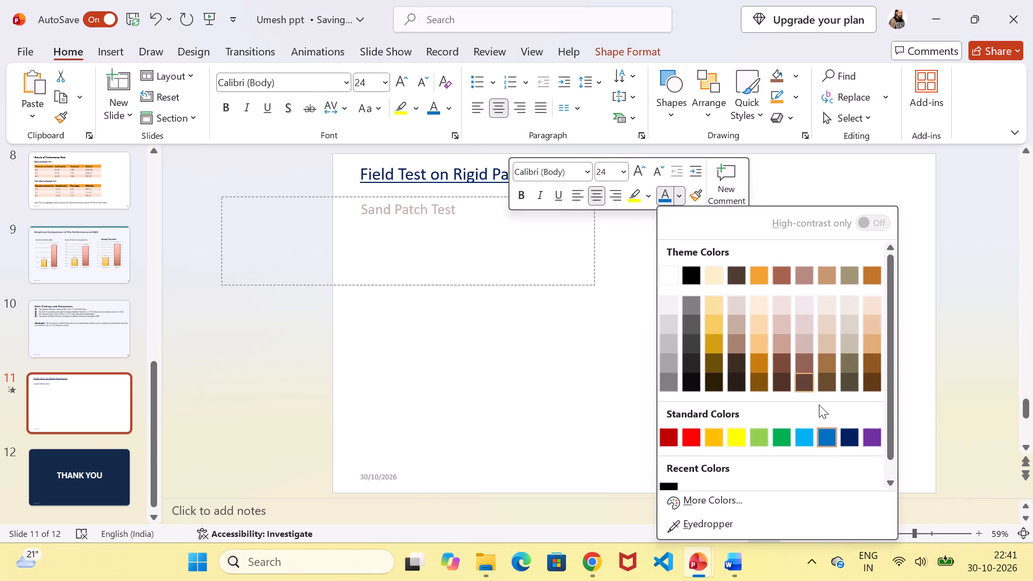
left_click(844, 435)
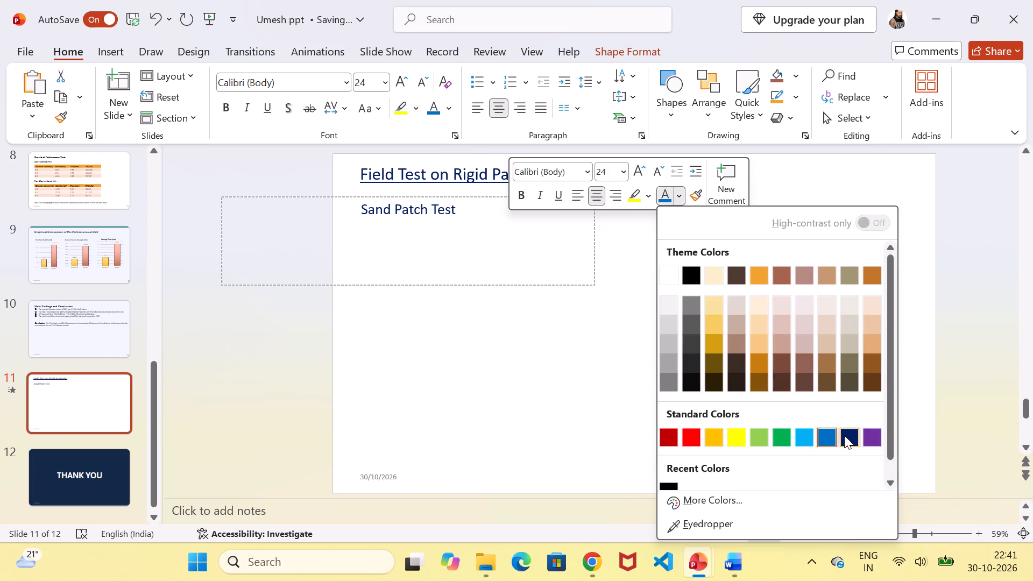
left_click(626, 430)
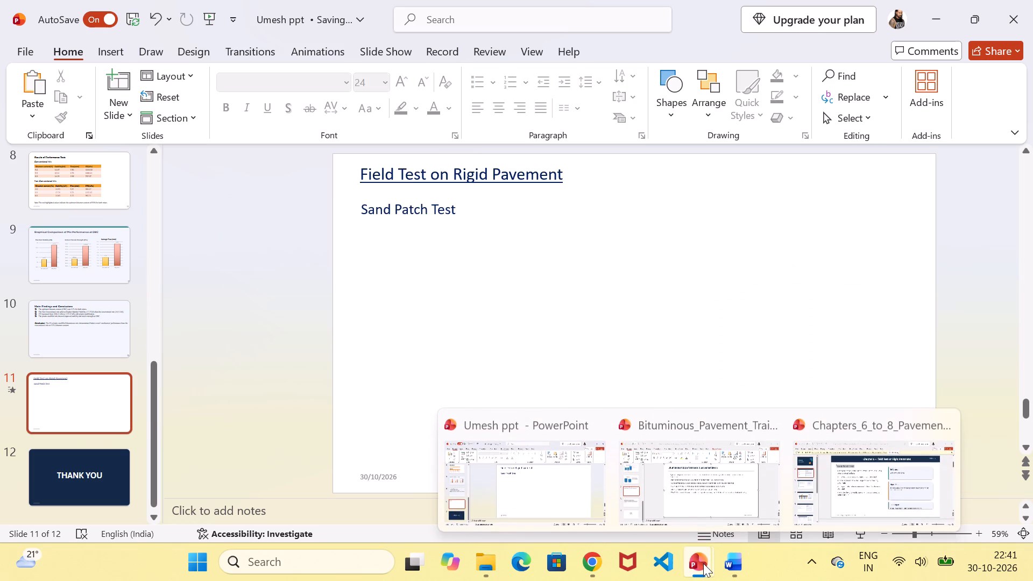
Copy the five Sand Patch Test bullets from slide 2 of Chapters_6_to_8_Pavement_Analysis_Presentation and paste them on slide 11 of Umesh ppt.
left_click(851, 492)
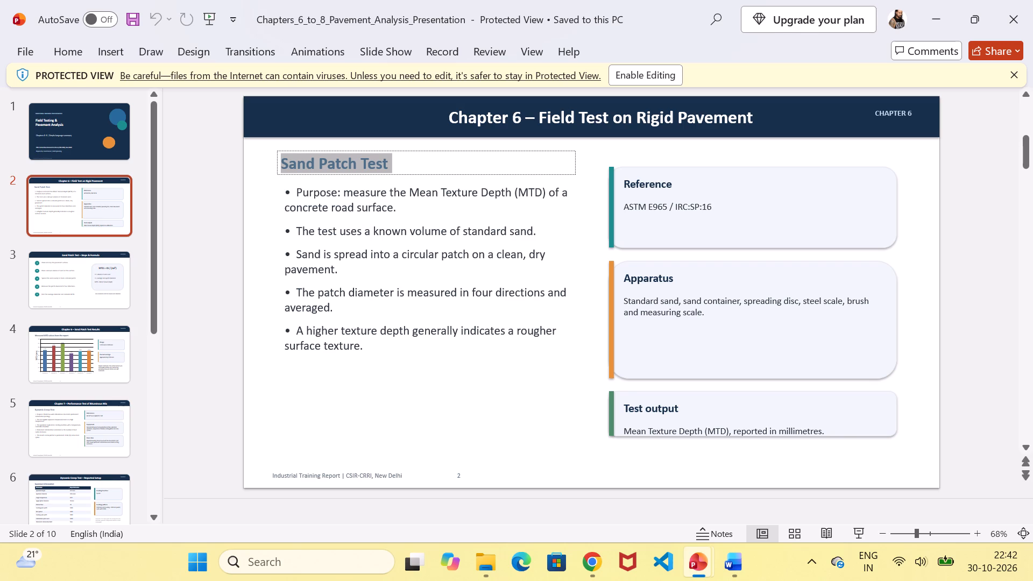
left_click_drag(268, 193, 393, 200)
left_click_drag(282, 186, 488, 214)
left_click(488, 214)
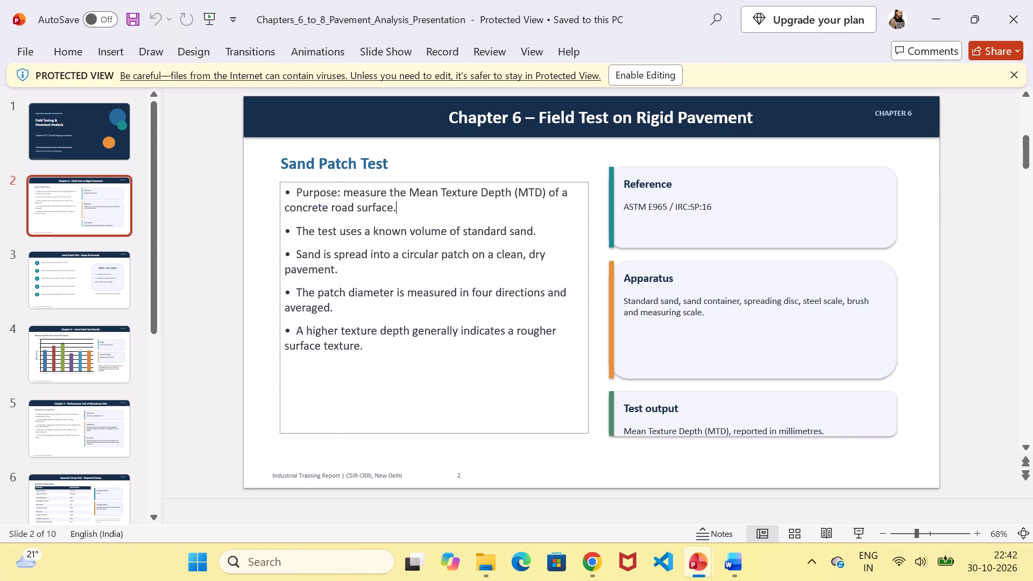
left_click_drag(289, 188, 504, 215)
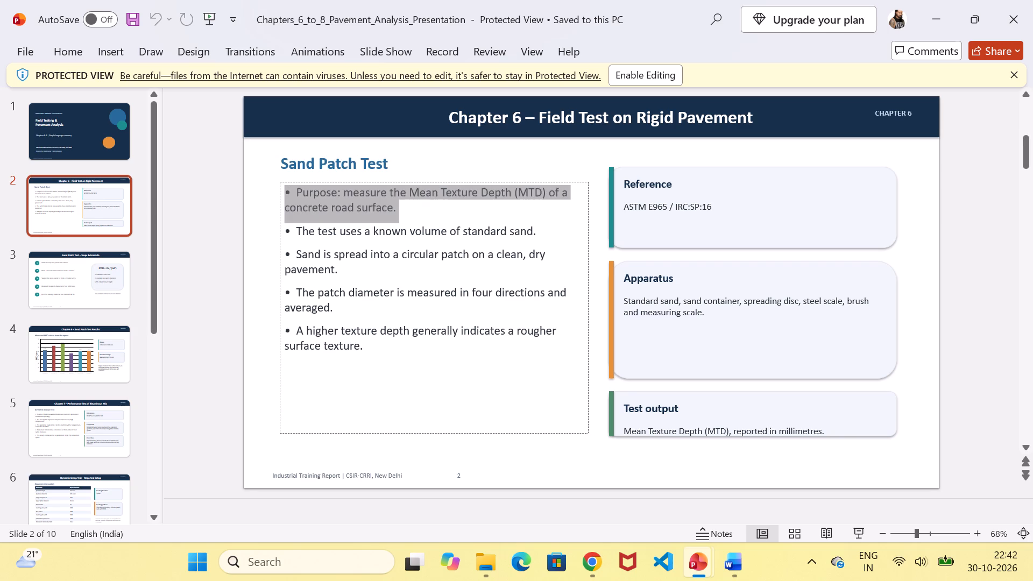
left_click_drag(504, 215, 563, 371)
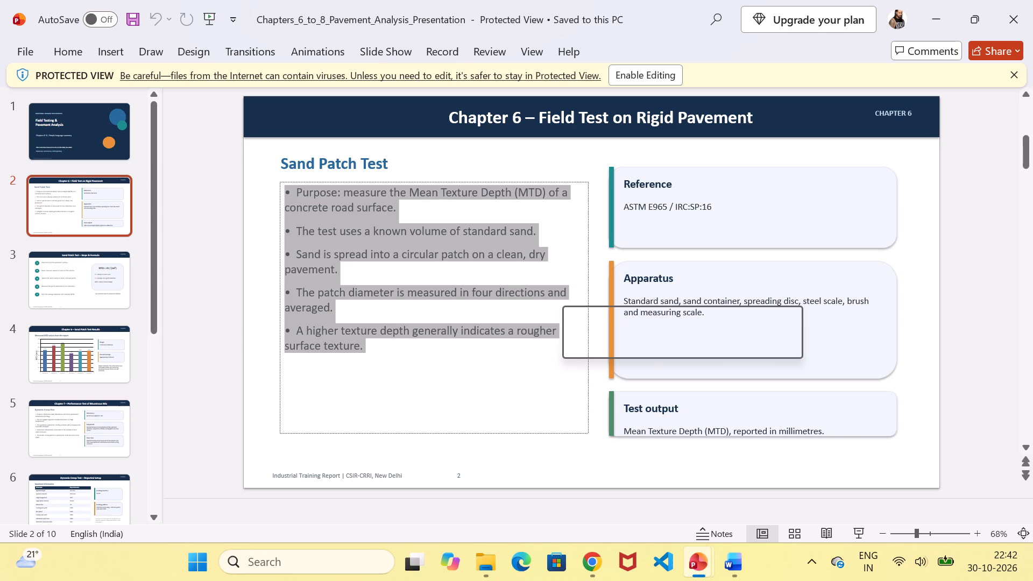
key("ctrl+c")
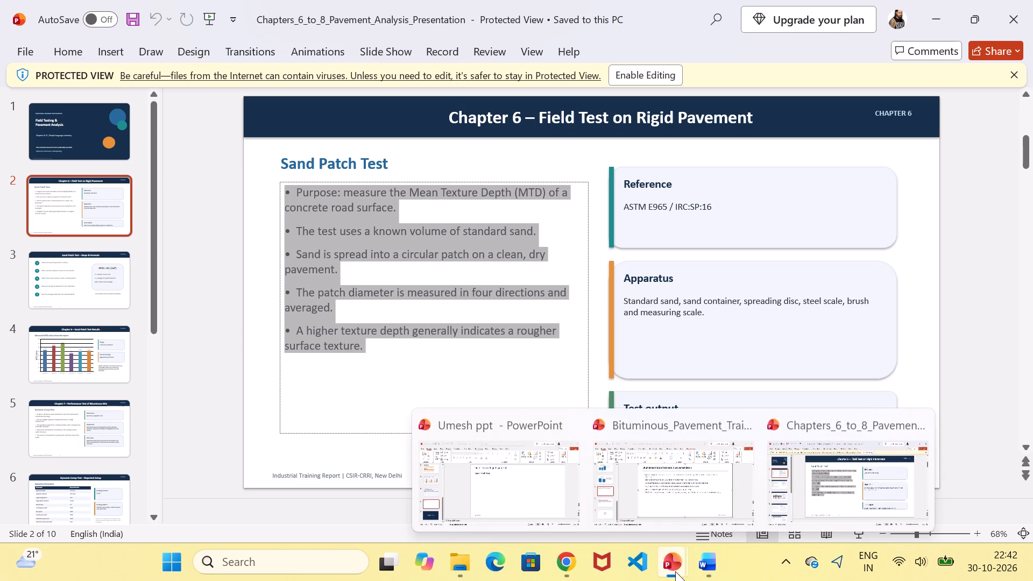
left_click(540, 493)
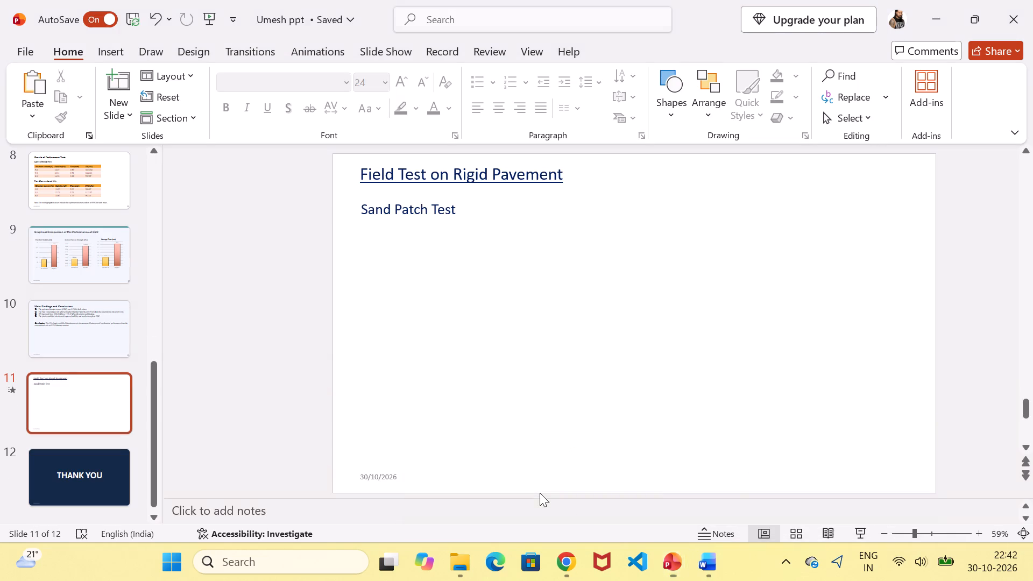
left_click(378, 250)
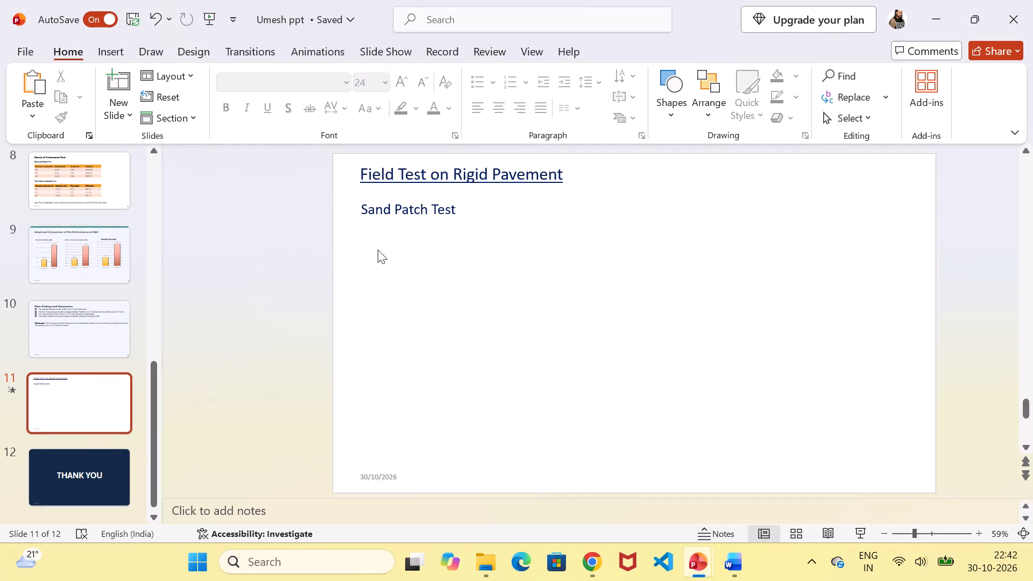
key("ctrl+v")
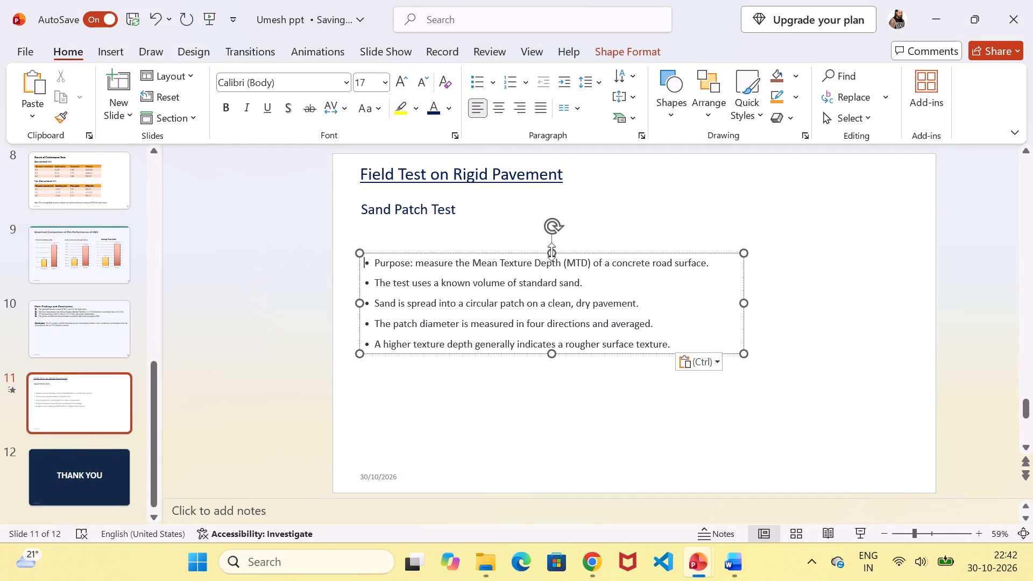
Move the pasted bullet text box up so it sits directly beneath the "Sand Patch Test" subtitle.
left_click_drag(551, 252, 533, 225)
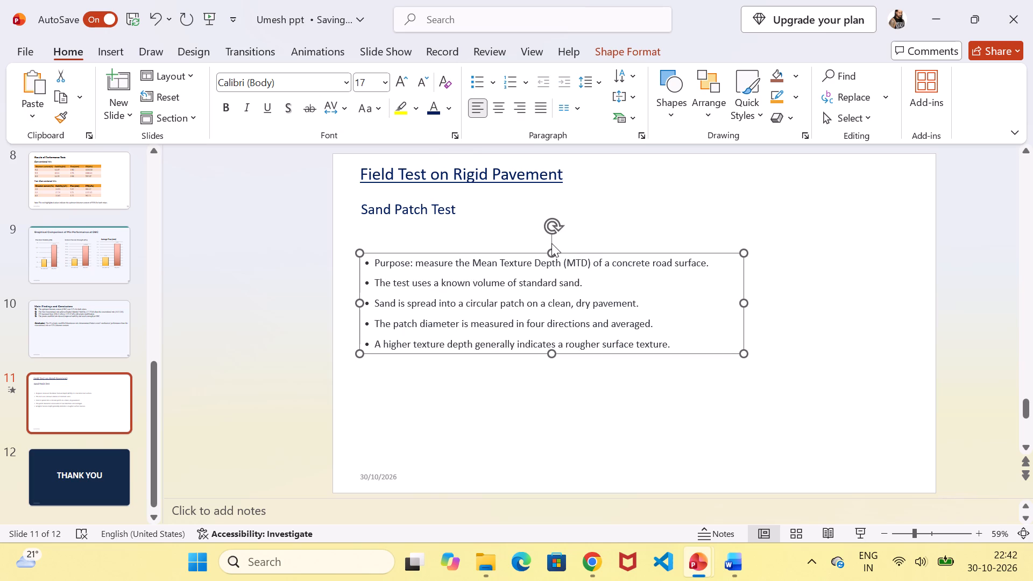
left_click_drag(526, 252, 522, 224)
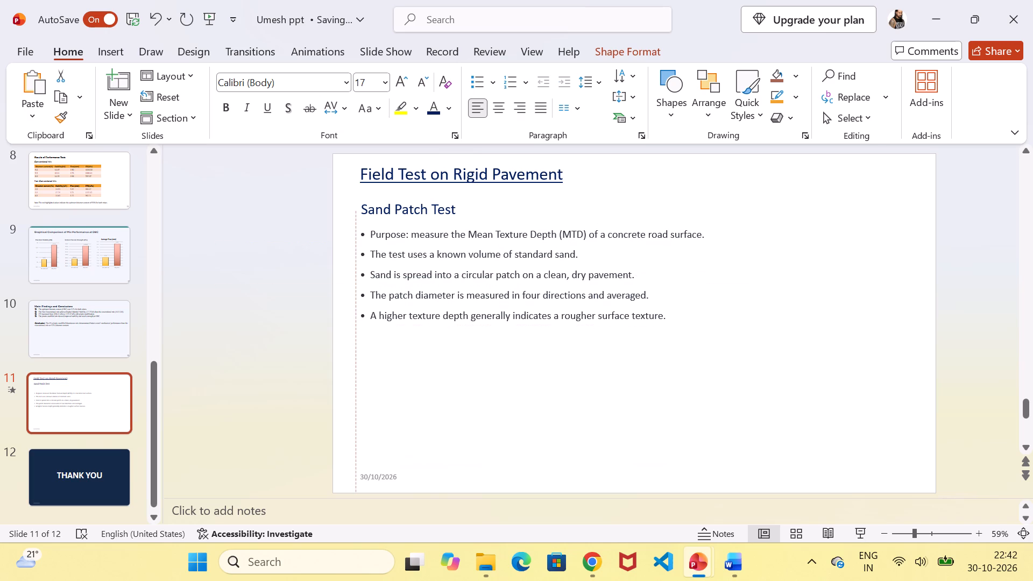
left_click_drag(522, 224, 522, 225)
left_click(532, 374)
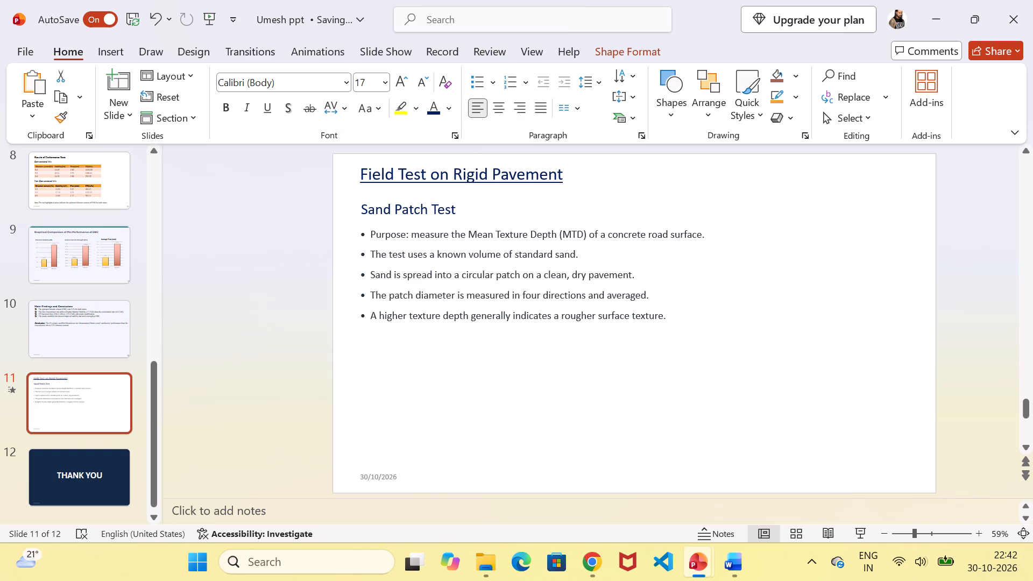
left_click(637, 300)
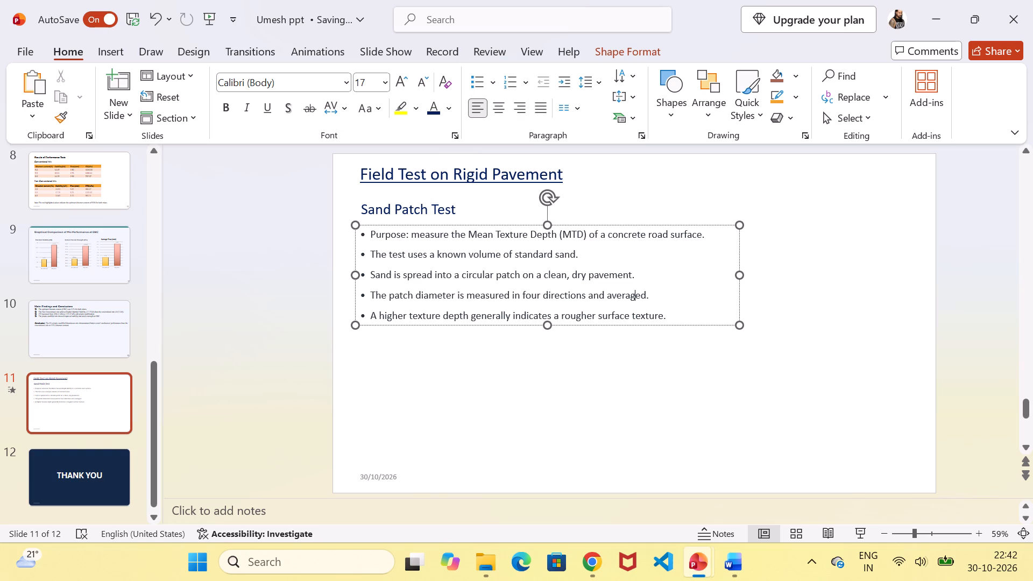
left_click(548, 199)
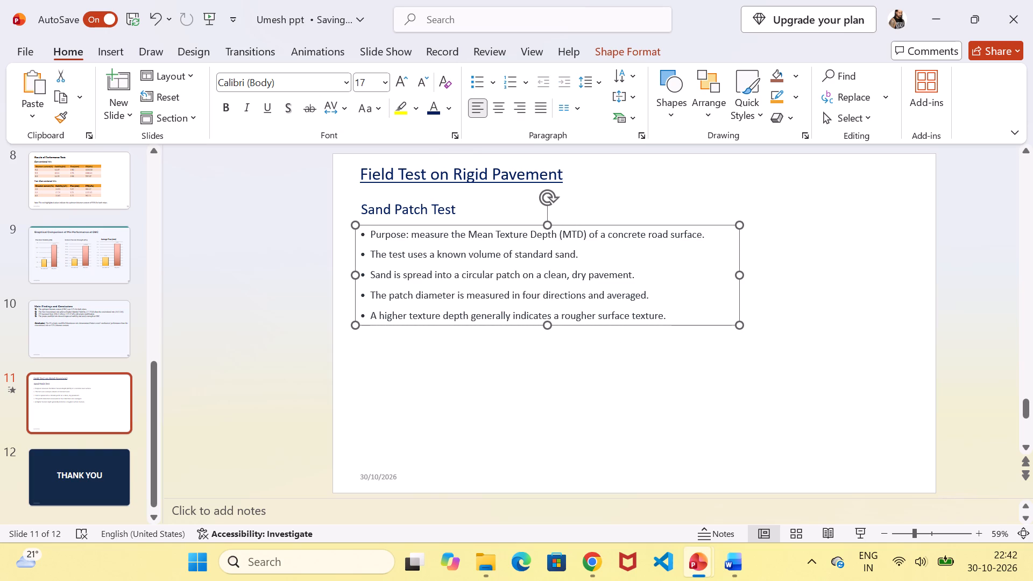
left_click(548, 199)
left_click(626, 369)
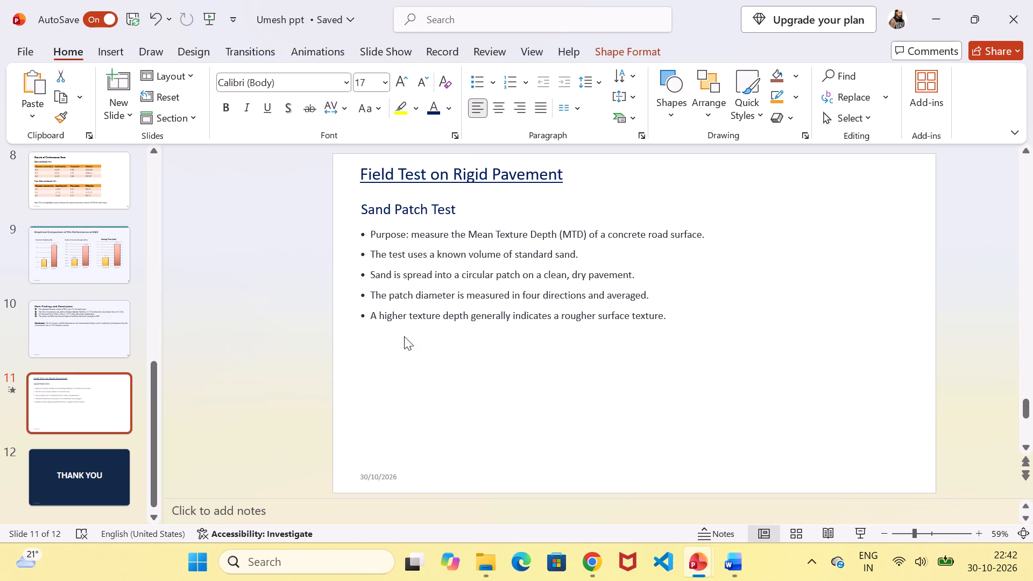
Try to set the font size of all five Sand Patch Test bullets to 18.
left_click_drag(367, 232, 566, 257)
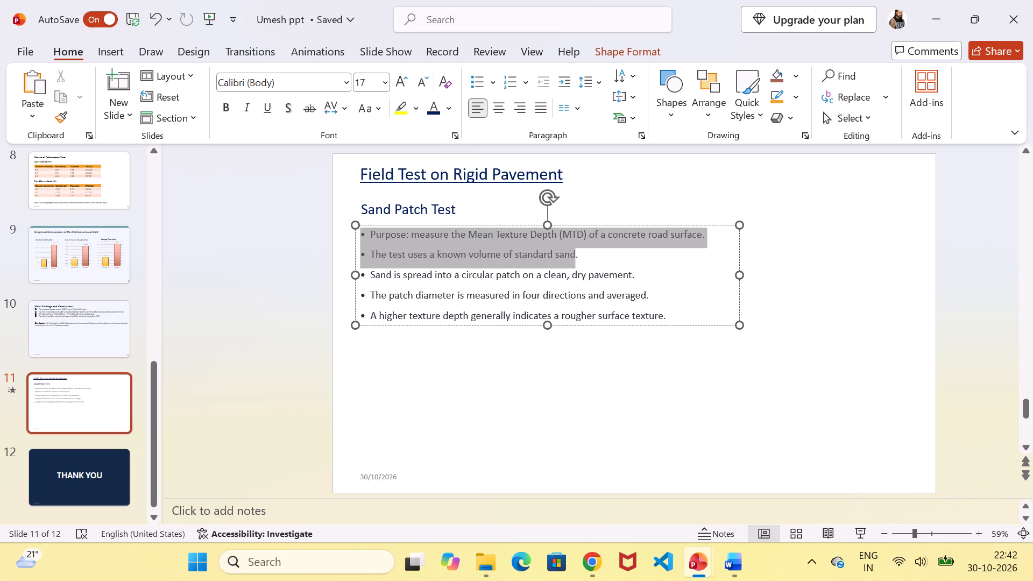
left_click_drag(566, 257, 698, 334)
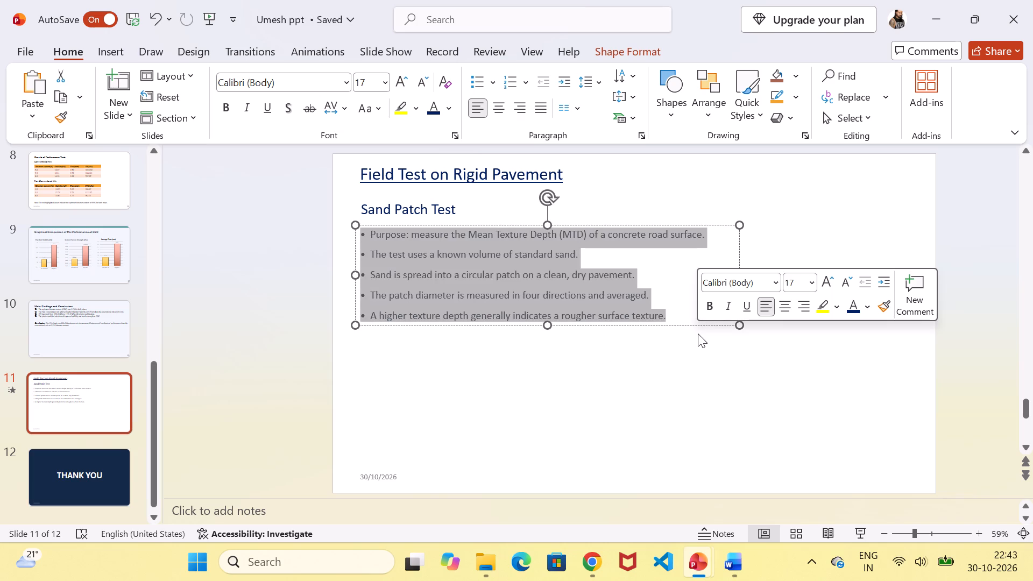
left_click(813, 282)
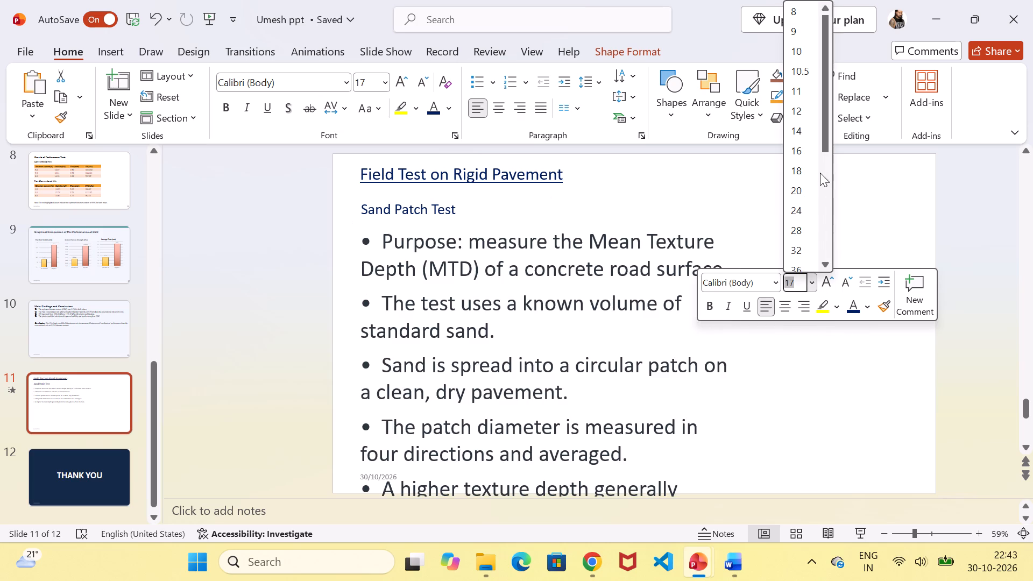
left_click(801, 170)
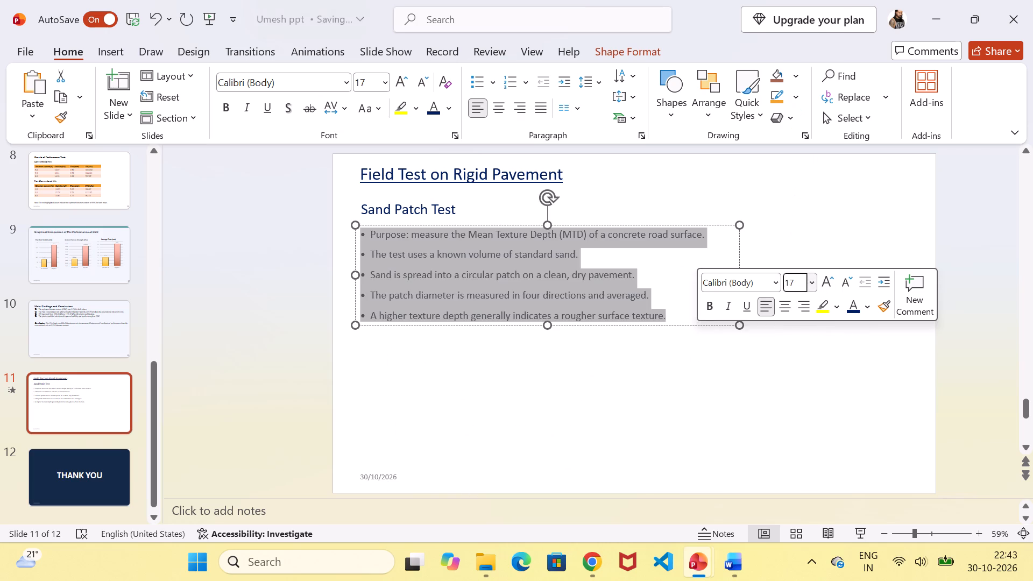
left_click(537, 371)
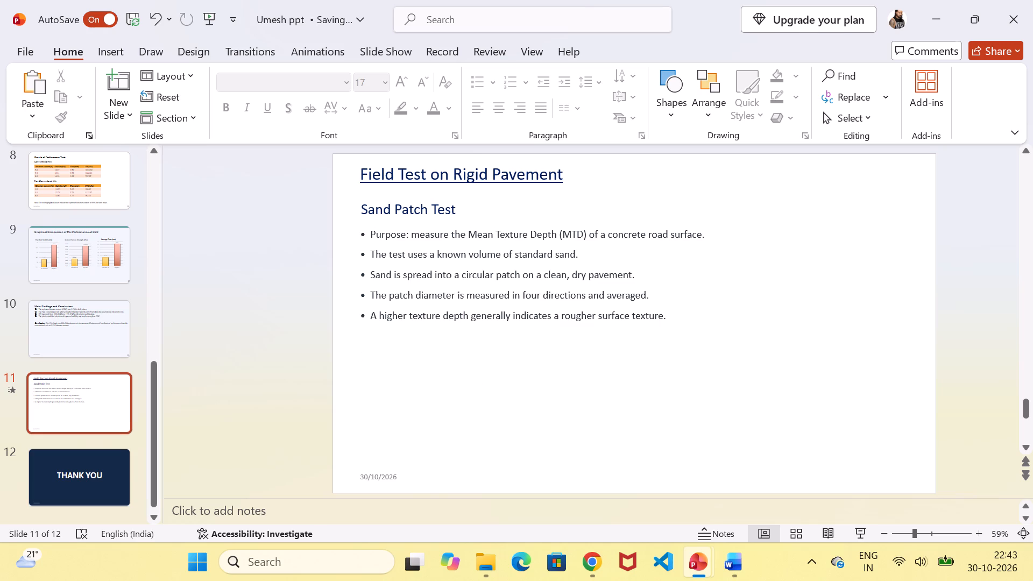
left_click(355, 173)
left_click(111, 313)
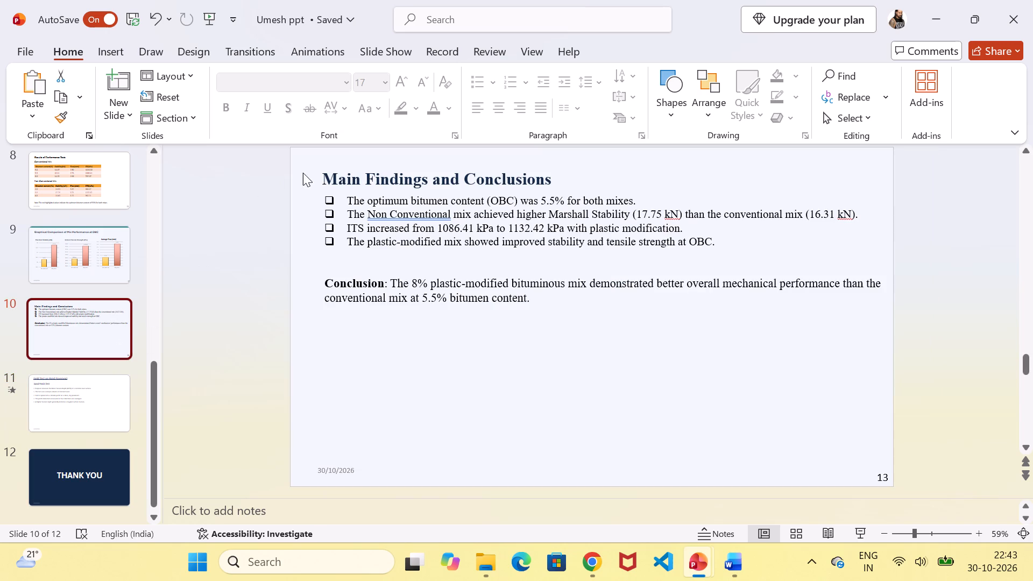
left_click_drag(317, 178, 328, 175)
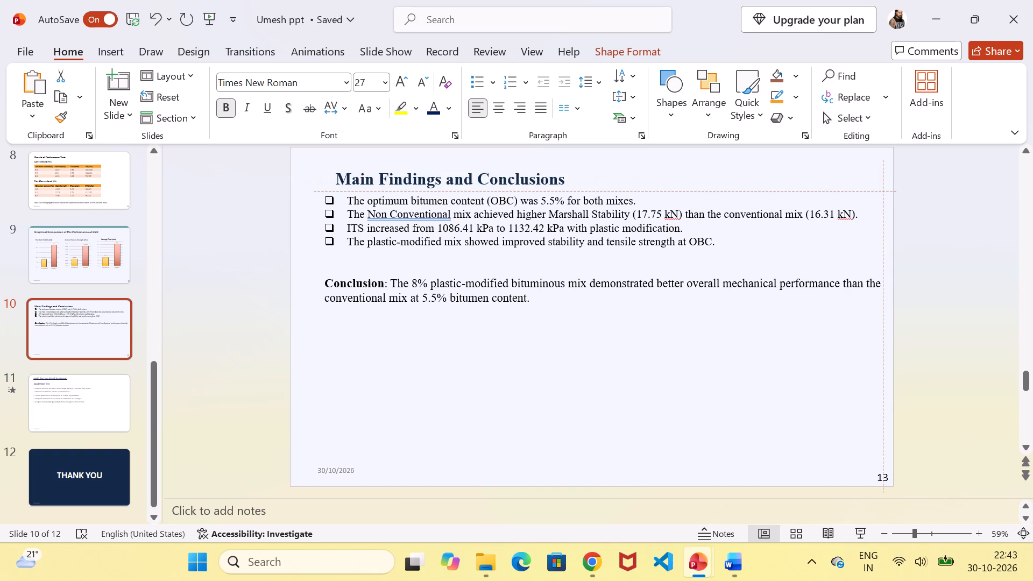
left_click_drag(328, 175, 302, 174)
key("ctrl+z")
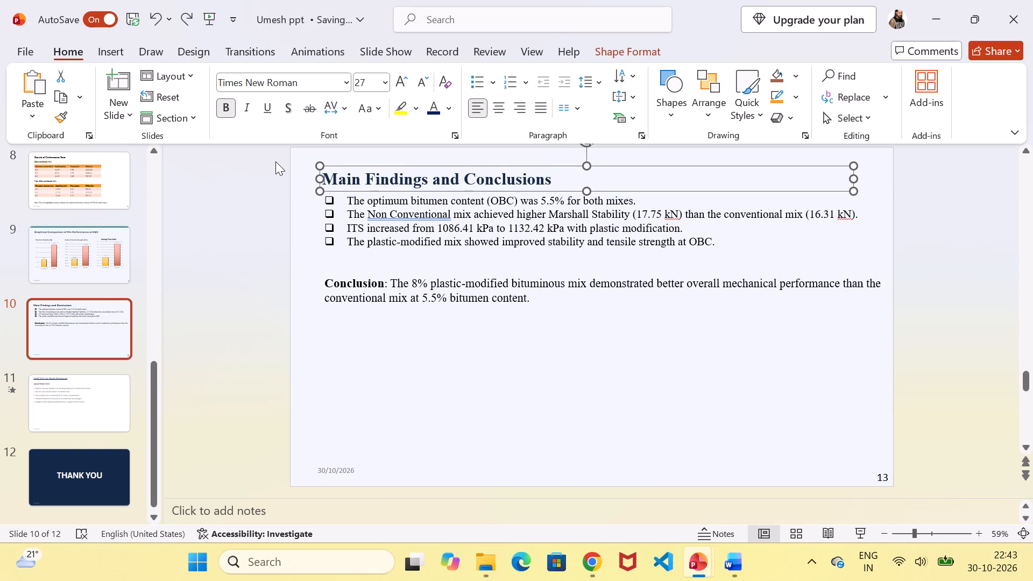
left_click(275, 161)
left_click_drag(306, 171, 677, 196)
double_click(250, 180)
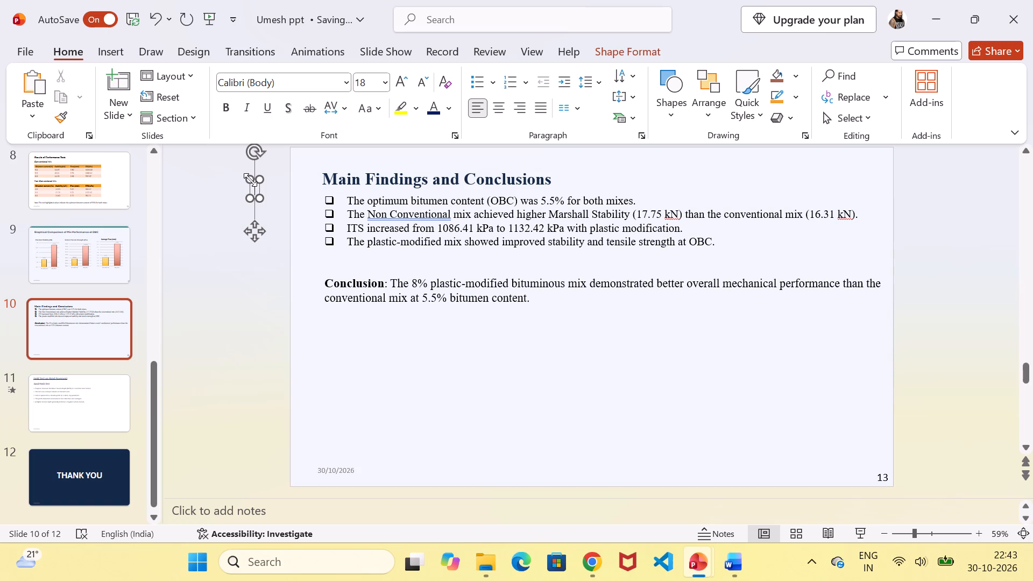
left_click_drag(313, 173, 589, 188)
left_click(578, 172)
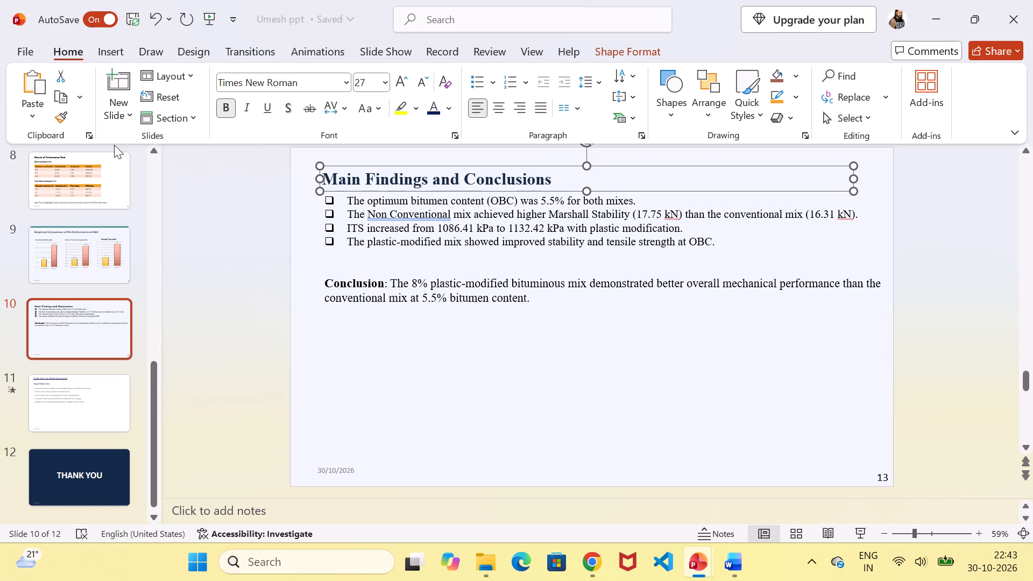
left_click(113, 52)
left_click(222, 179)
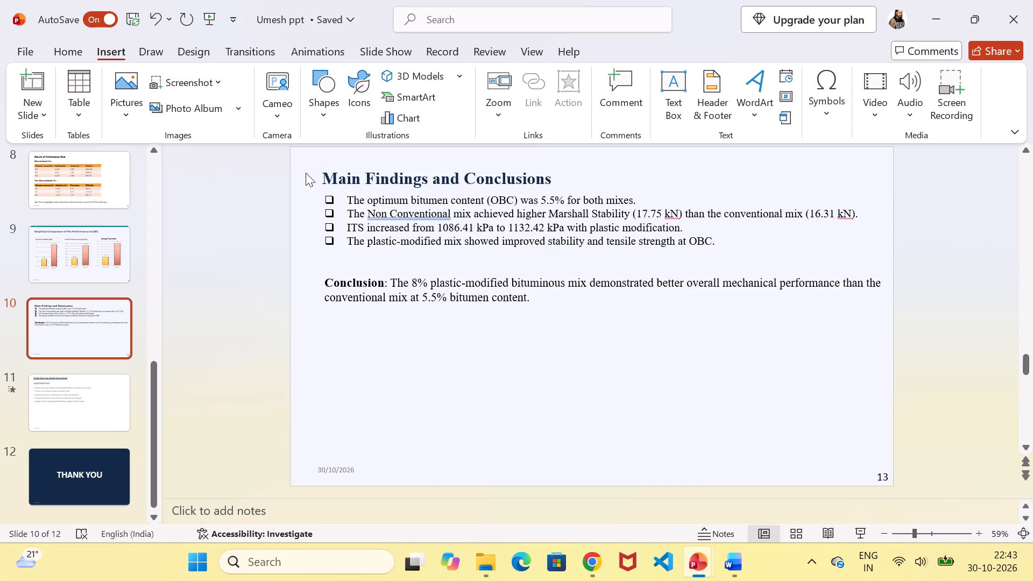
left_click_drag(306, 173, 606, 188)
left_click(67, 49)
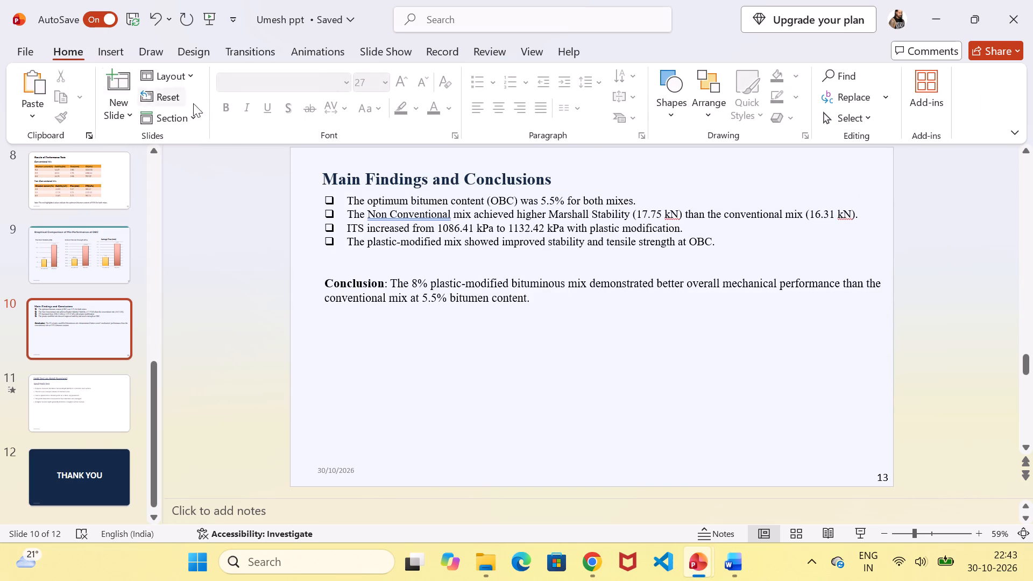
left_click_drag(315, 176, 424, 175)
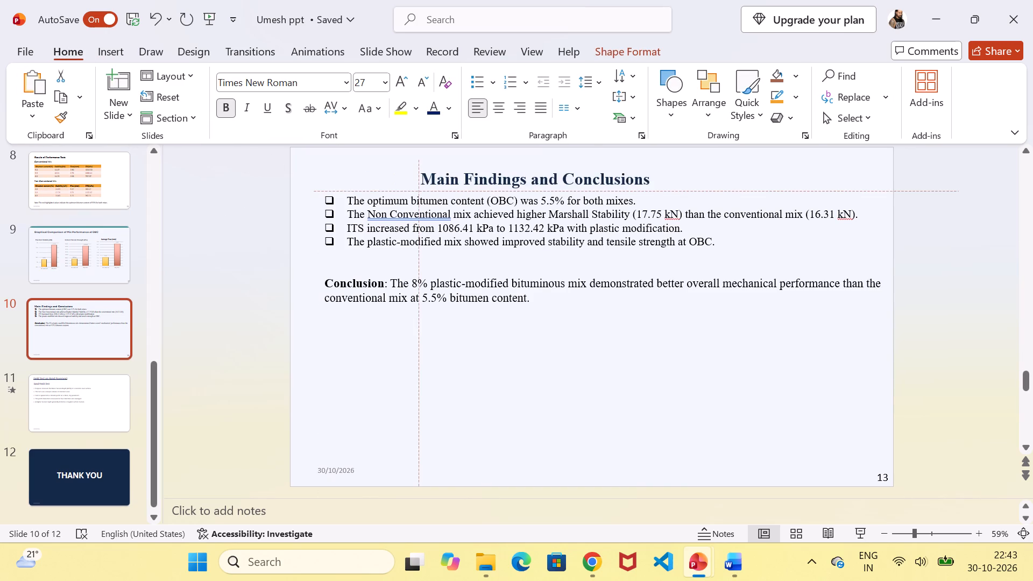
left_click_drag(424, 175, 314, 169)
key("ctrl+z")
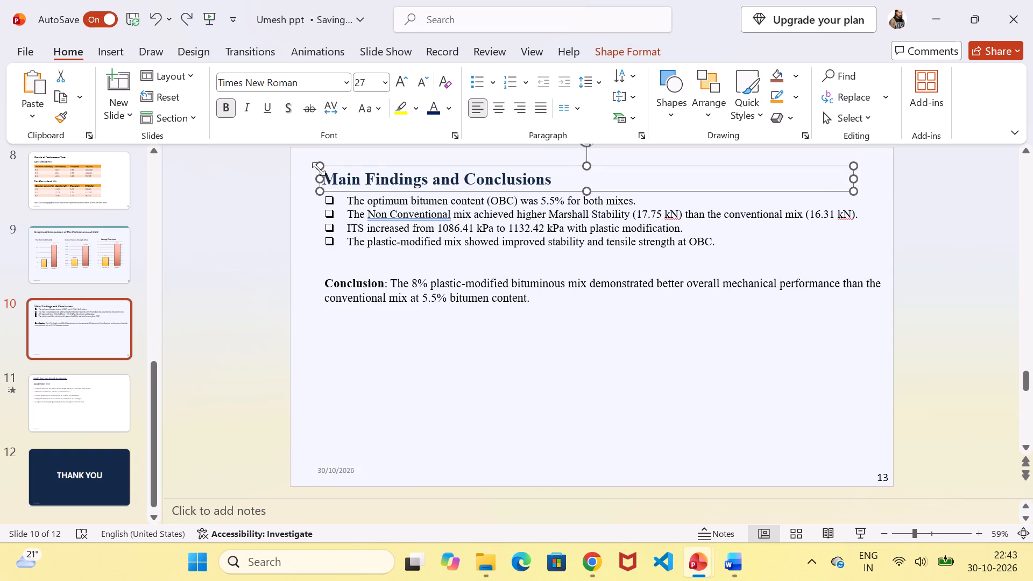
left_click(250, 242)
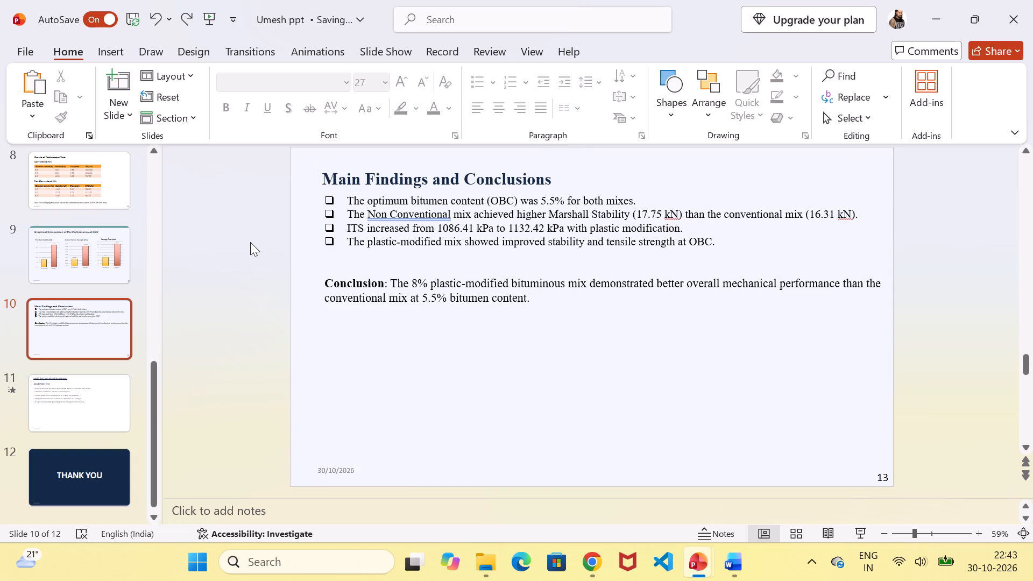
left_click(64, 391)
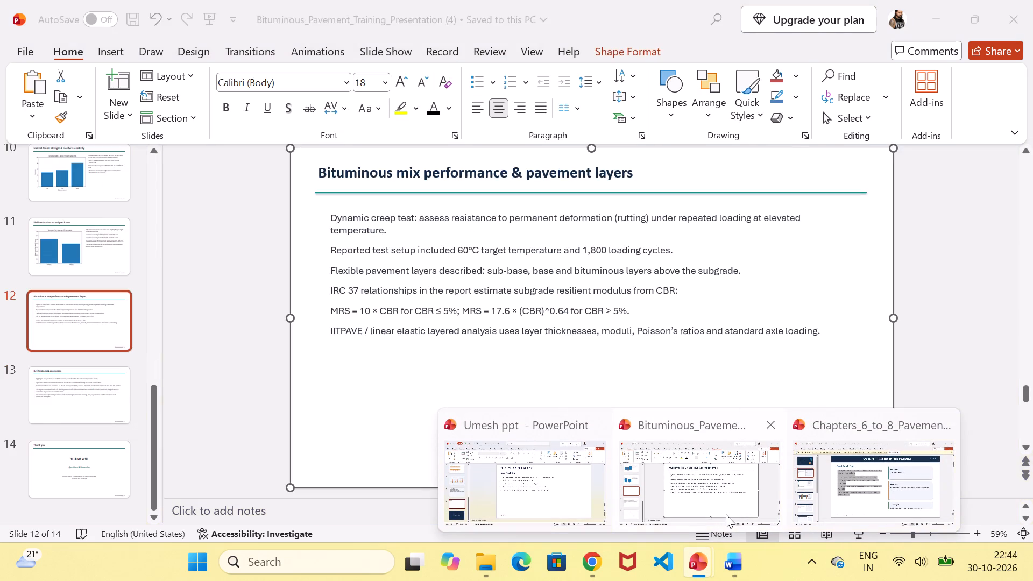
Switch to slide 2 of Chapters_6_to_8_Pavement_Analysis_Presentation.
left_click(934, 494)
left_click(424, 372)
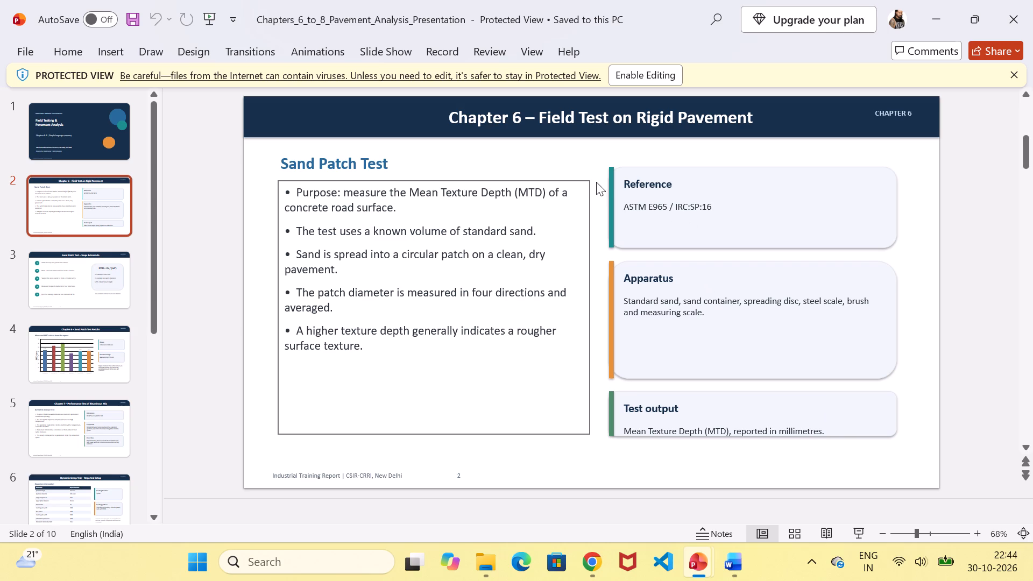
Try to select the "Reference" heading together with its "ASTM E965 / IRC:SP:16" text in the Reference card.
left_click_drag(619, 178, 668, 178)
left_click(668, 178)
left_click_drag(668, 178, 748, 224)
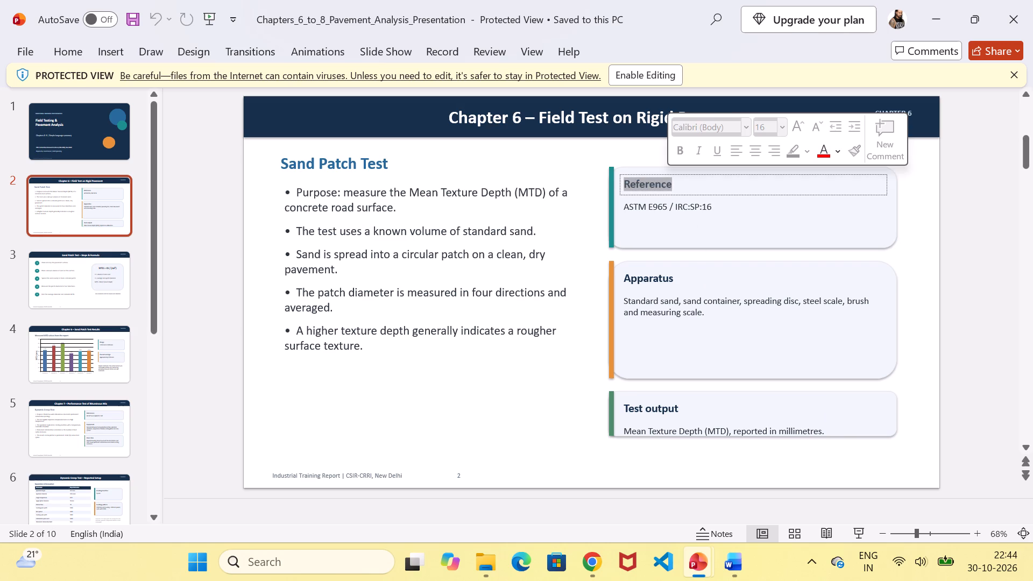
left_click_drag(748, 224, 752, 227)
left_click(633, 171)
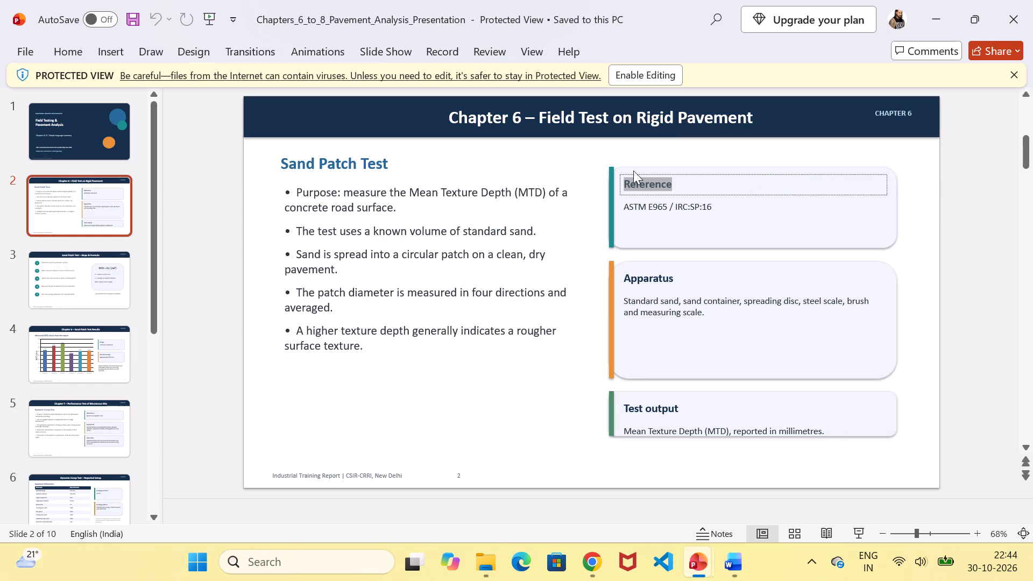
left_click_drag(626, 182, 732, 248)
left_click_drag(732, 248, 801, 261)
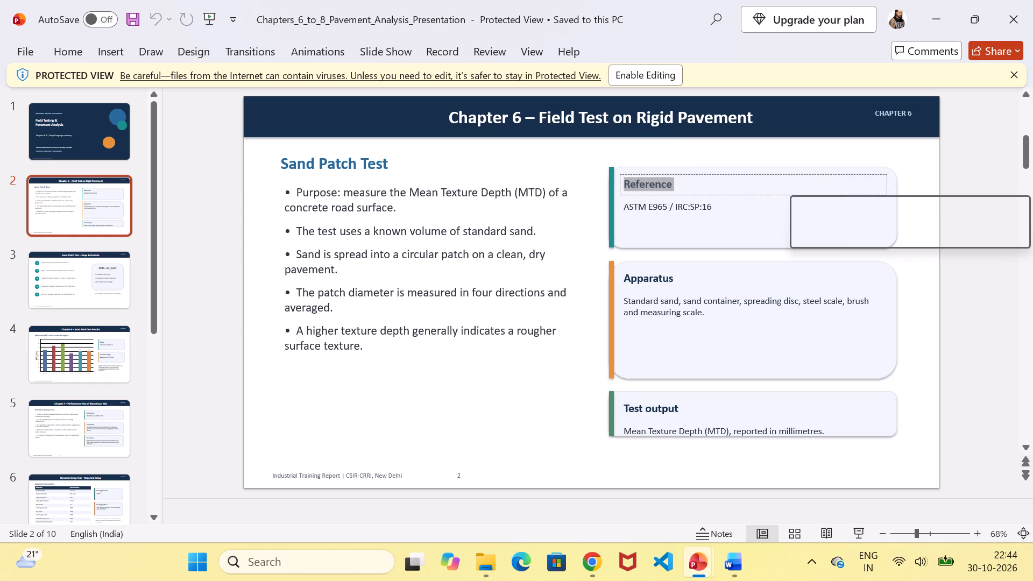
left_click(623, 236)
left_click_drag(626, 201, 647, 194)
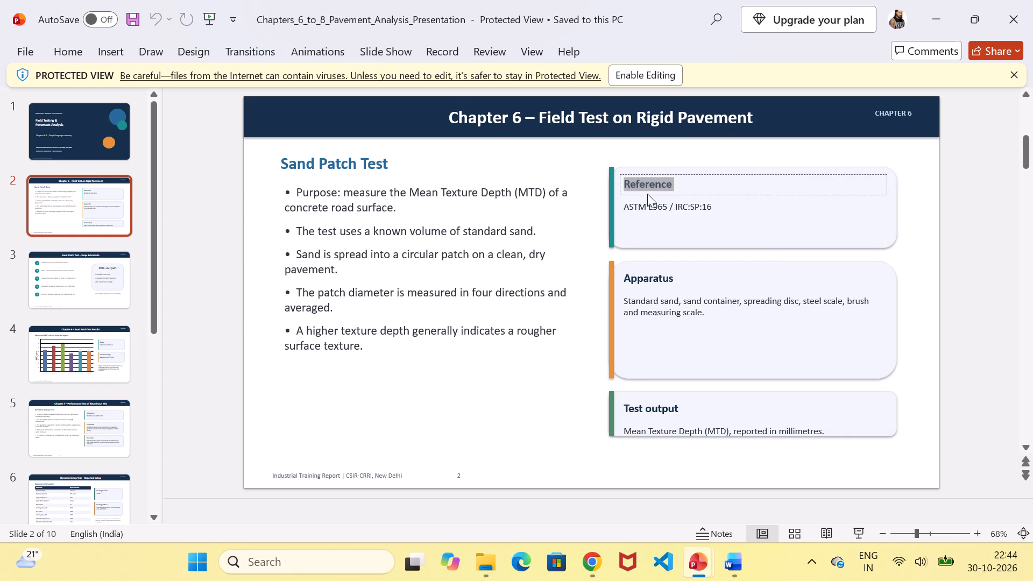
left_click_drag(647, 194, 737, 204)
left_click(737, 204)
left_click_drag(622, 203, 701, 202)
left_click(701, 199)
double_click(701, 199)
Copy the Reference card's rounded background shape and paste it on slide 11 of Umesh ppt.
left_click(661, 167)
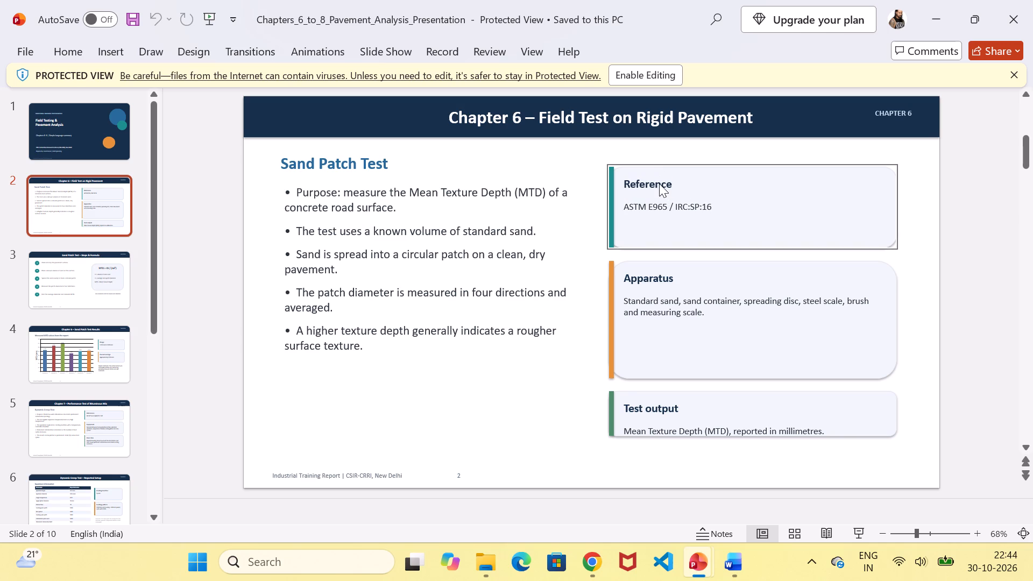
key("ctrl+c")
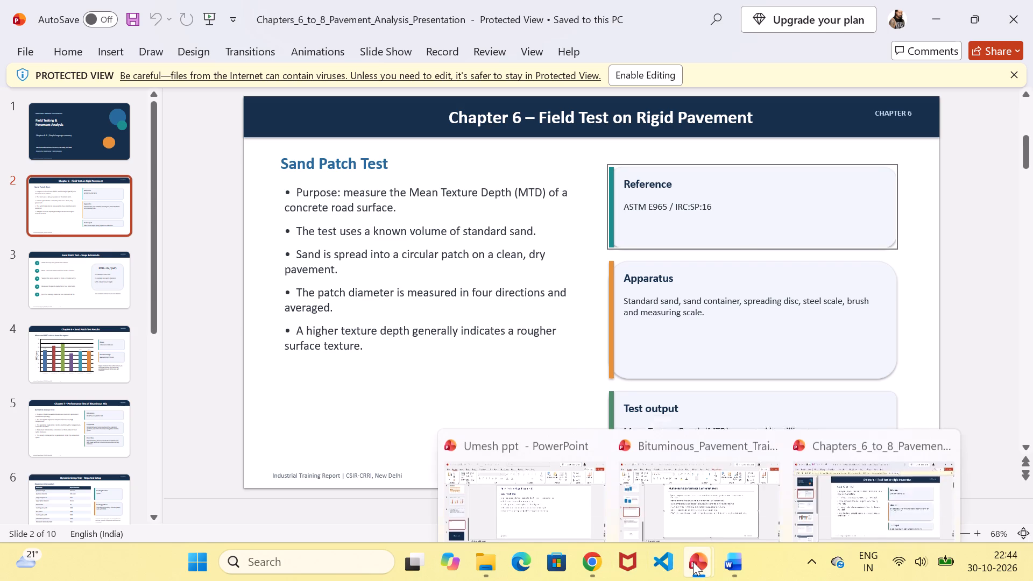
left_click(507, 466)
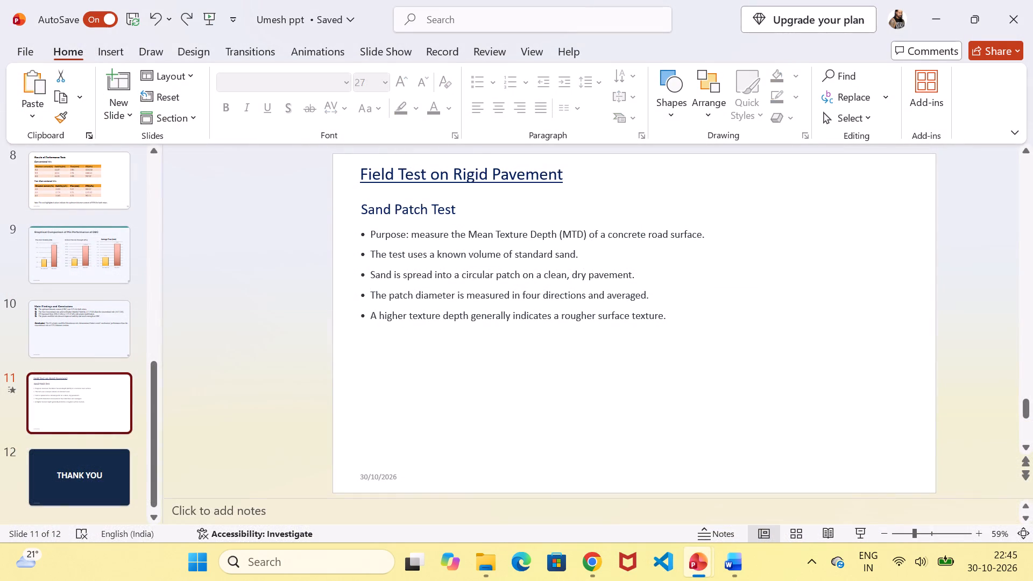
left_click(772, 189)
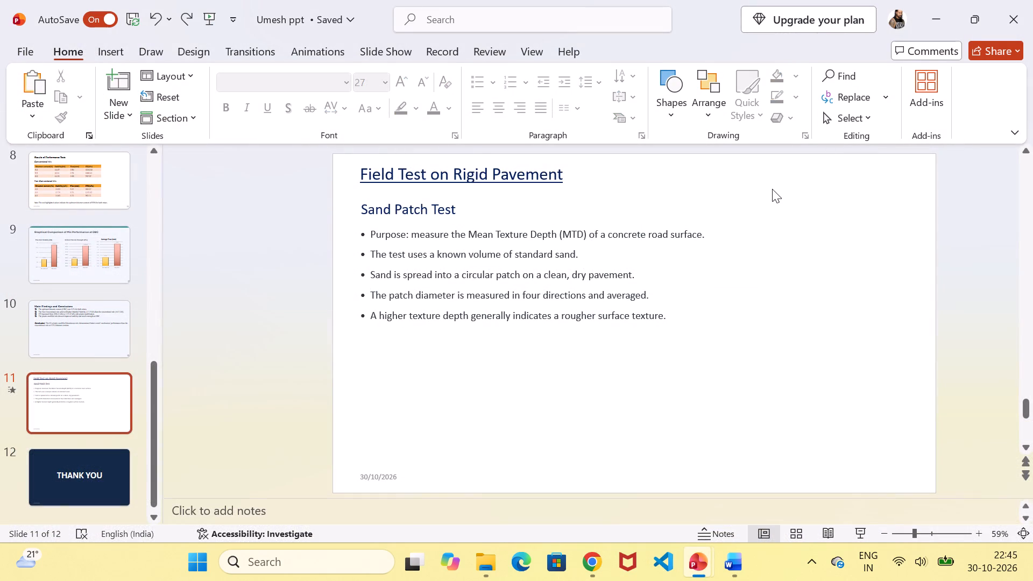
key("ctrl+v")
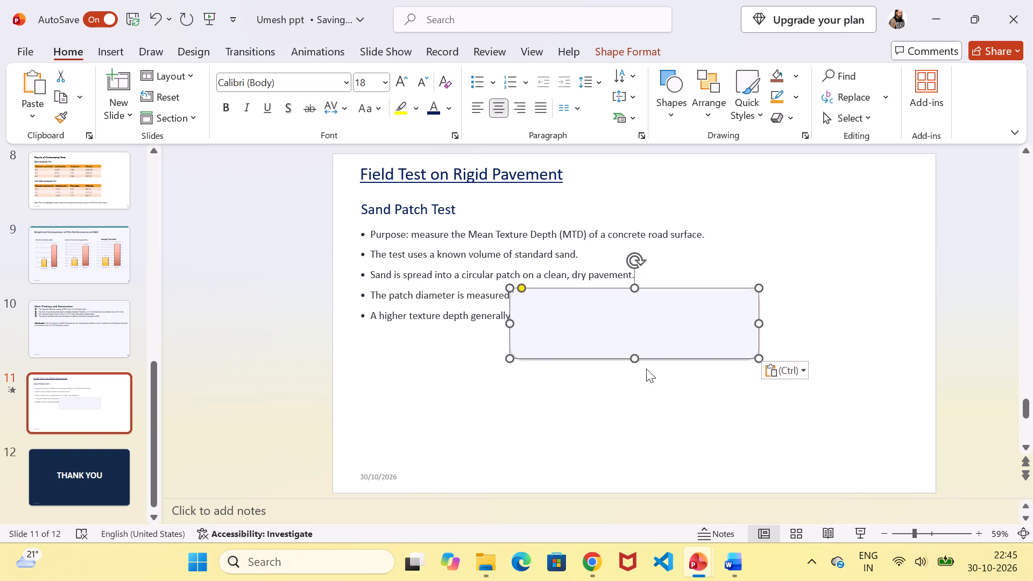
Move the pasted rounded card beneath the Sand Patch Test bullets, near the slide's left margin.
left_click(631, 317)
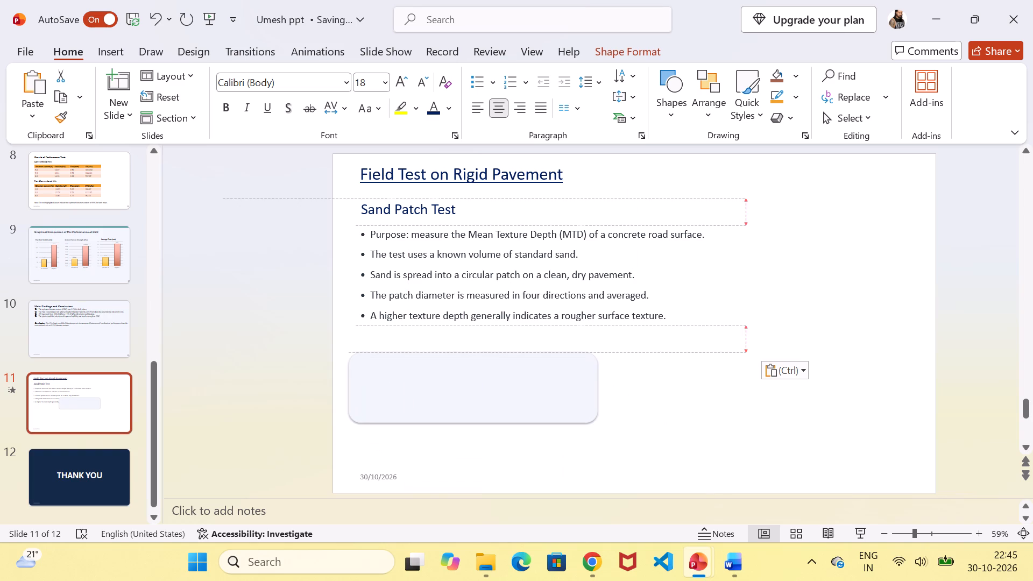
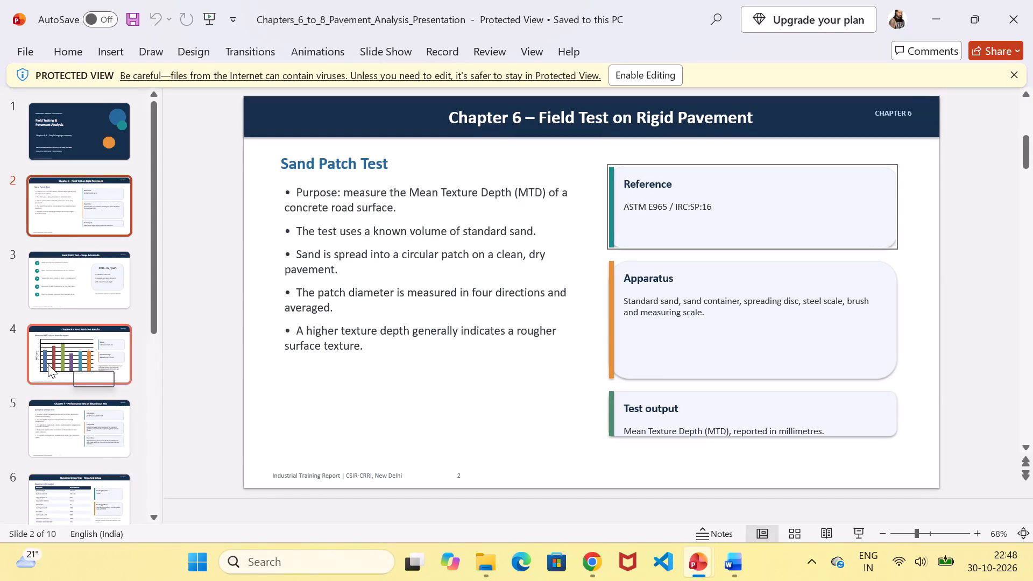
Capture a screen snip of the Reference and Apparatus cards on slide 2 of the Chapters 6 to 8 presentation.
key("shift+super+s")
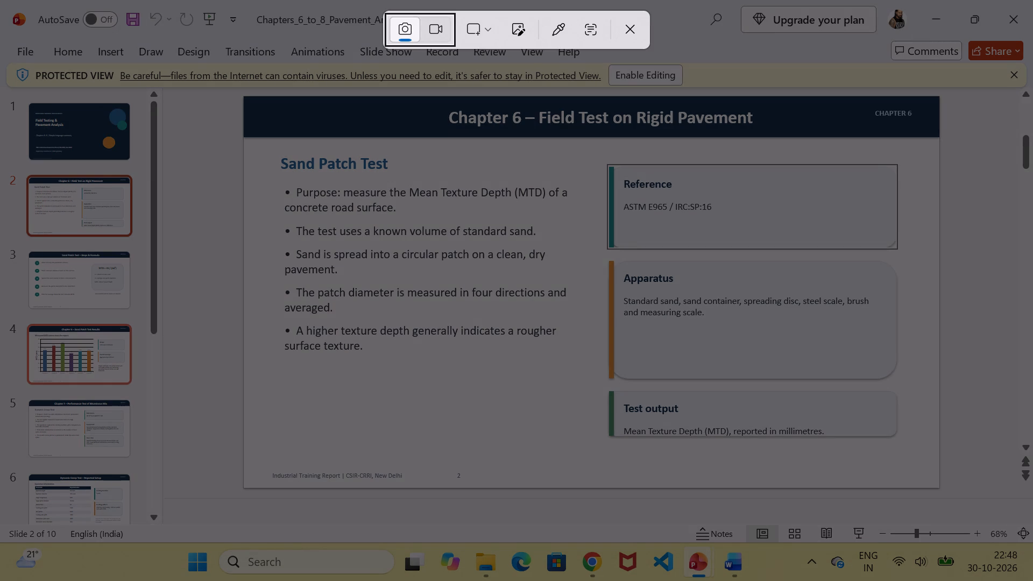
left_click_drag(609, 161, 624, 222)
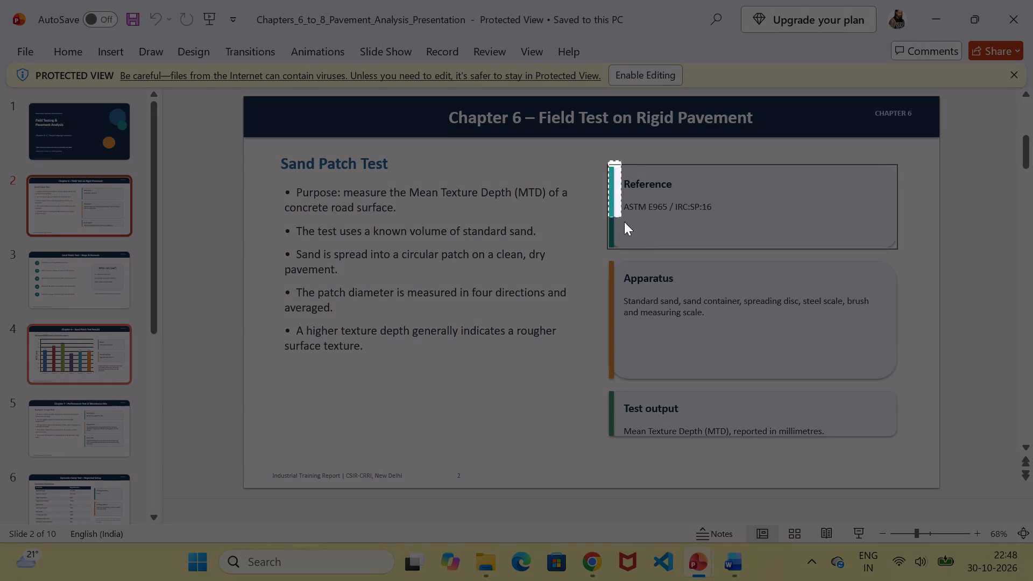
left_click_drag(624, 222, 723, 400)
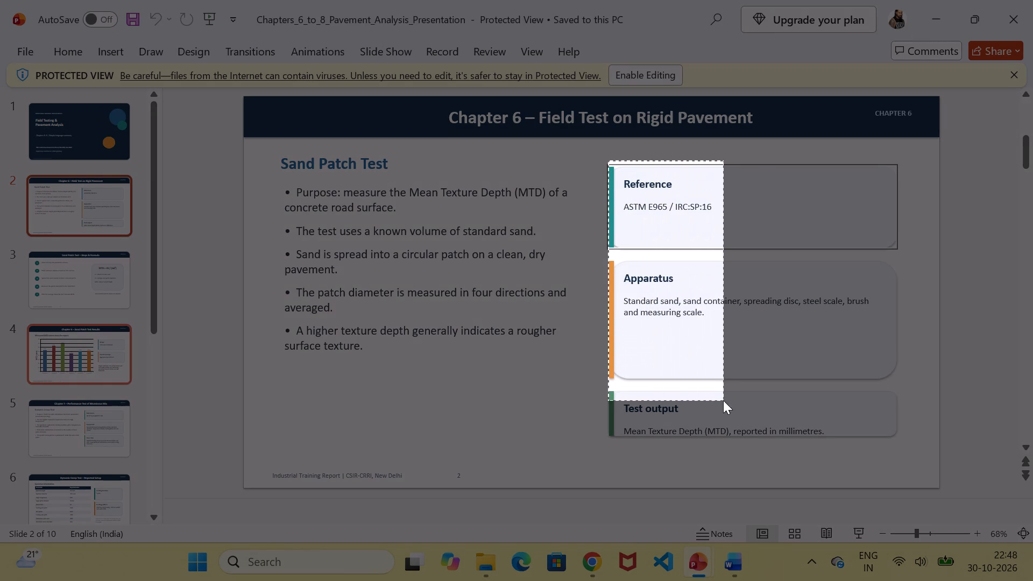
left_click_drag(723, 400, 907, 351)
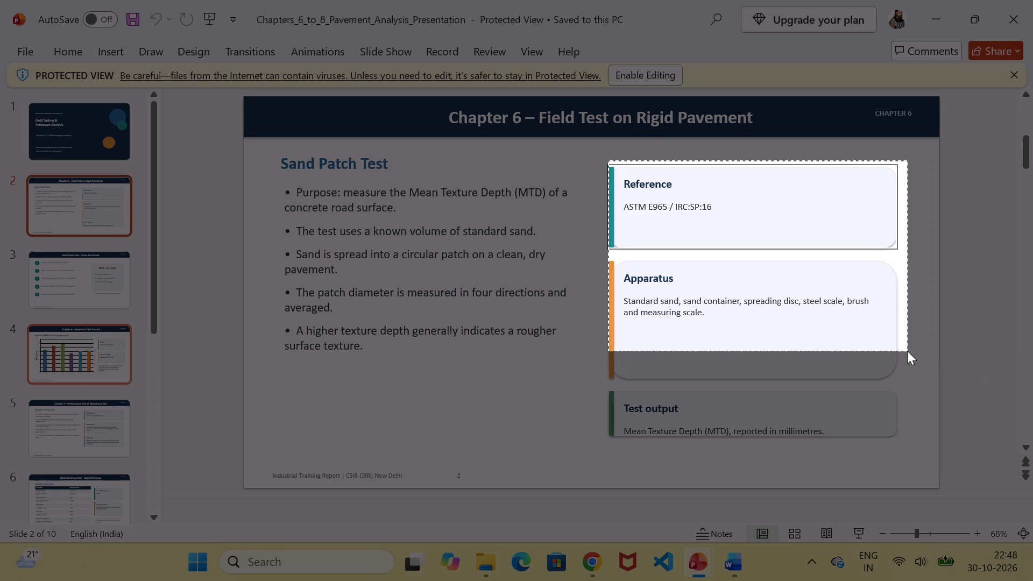
left_click_drag(907, 351, 900, 374)
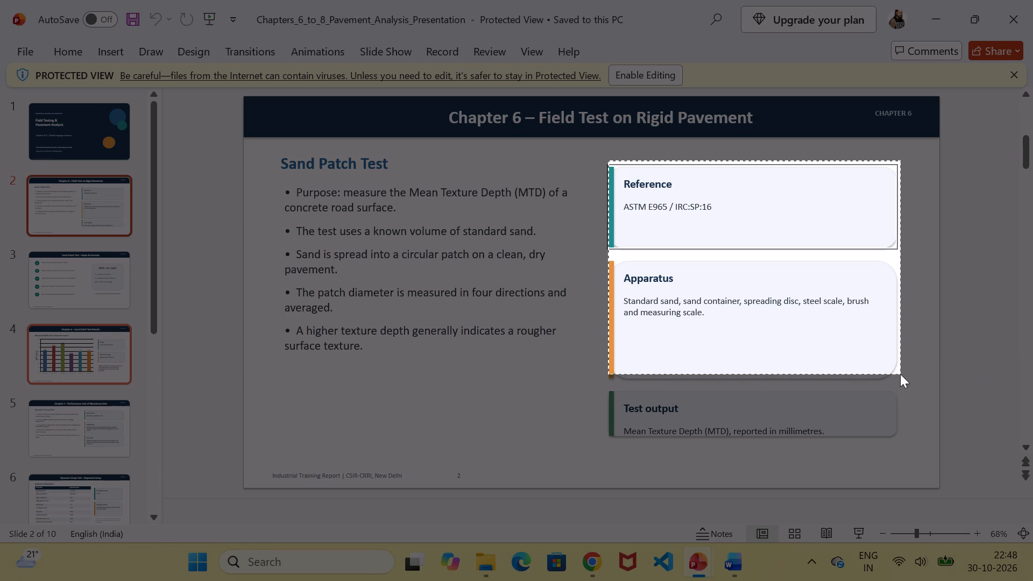
left_click_drag(900, 374, 902, 377)
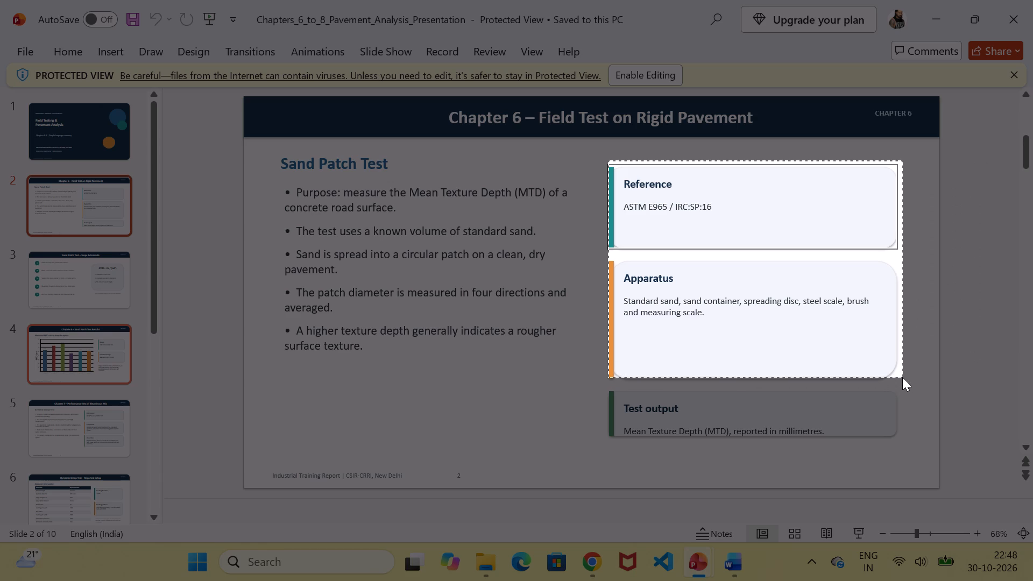
left_click_drag(902, 377, 909, 382)
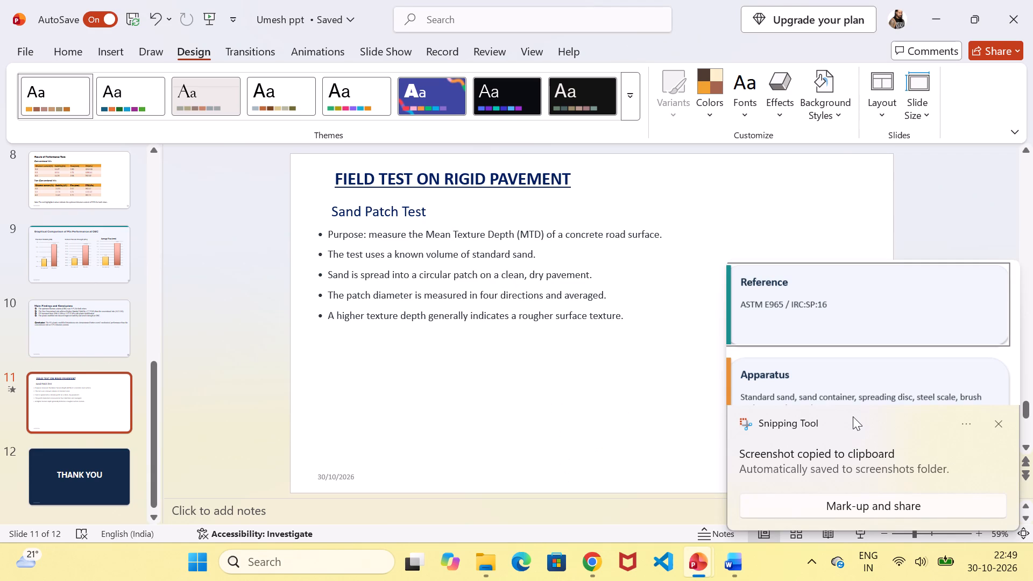
Open the captured snip in Snipping Tool to check it, and return to slide 11 of Umesh ppt.
left_click(500, 384)
left_click(823, 499)
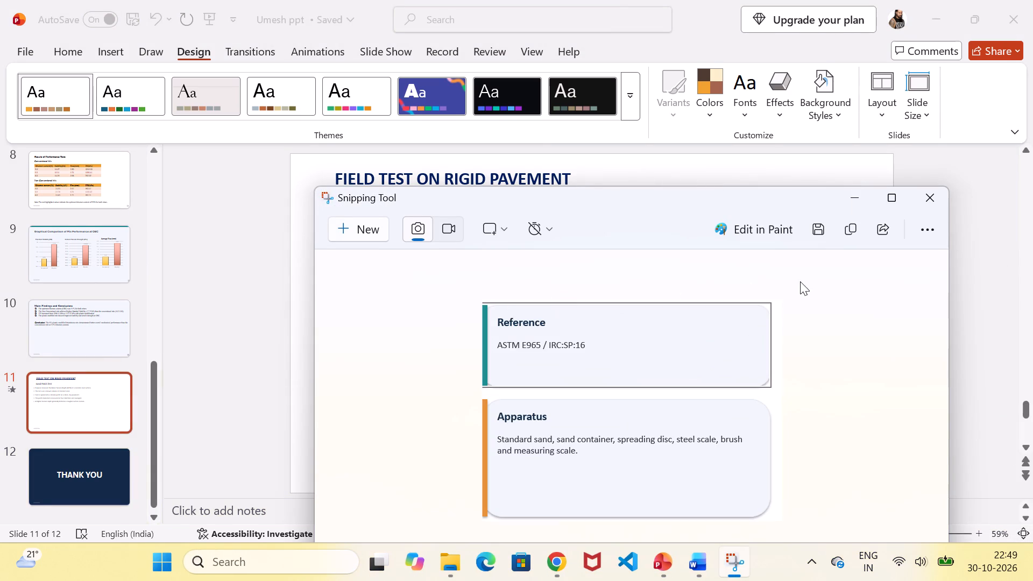
scroll(721, 317, "down", 1)
scroll(721, 317, "up", 1)
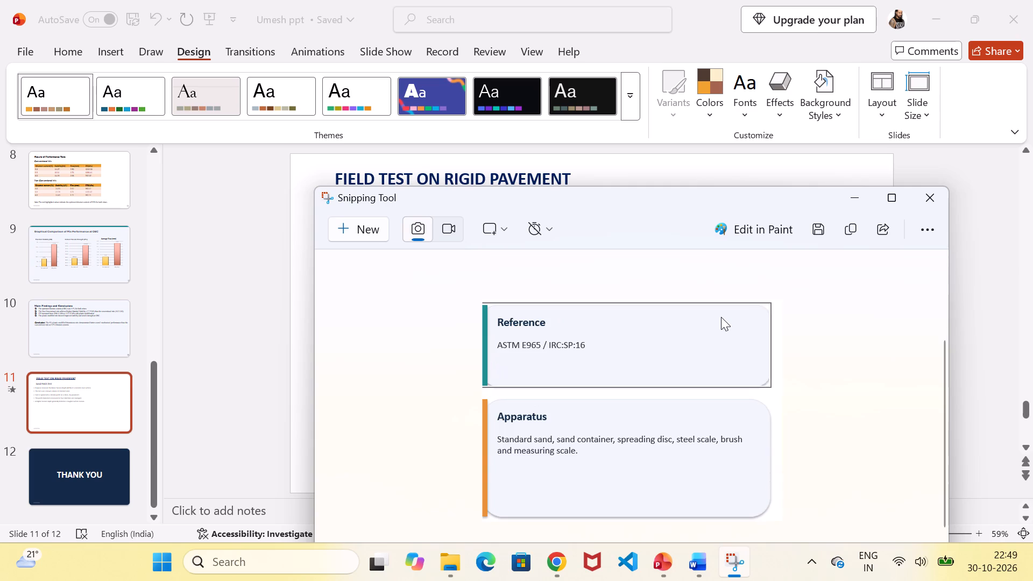
left_click(867, 202)
Paste the snip of the Reference and Apparatus cards on slide 11 and place it to the right of the Sand Patch Test bullets.
left_click(697, 225)
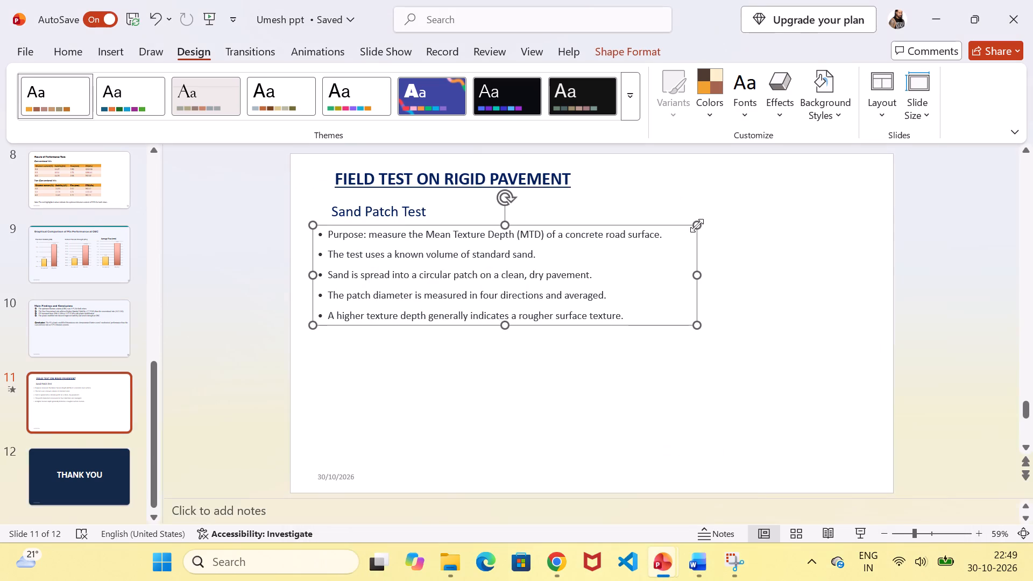
left_click(549, 368)
left_click(476, 387)
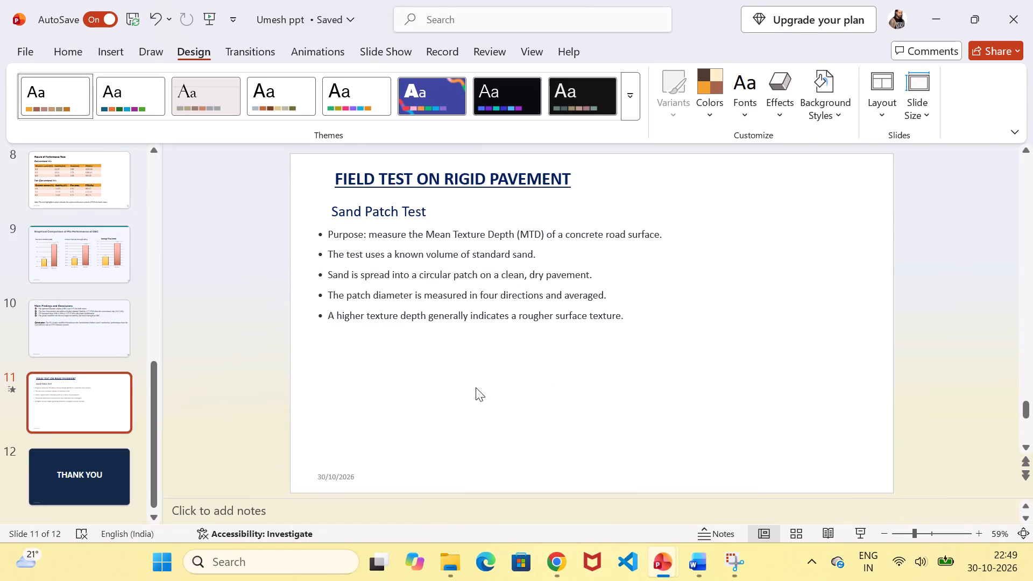
key("ctrl+v")
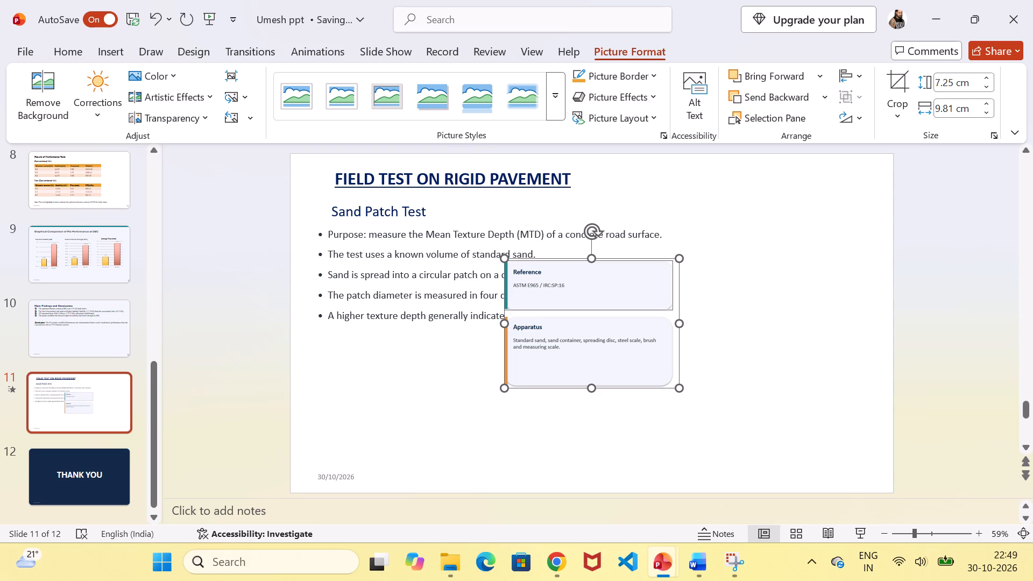
left_click_drag(576, 300, 769, 195)
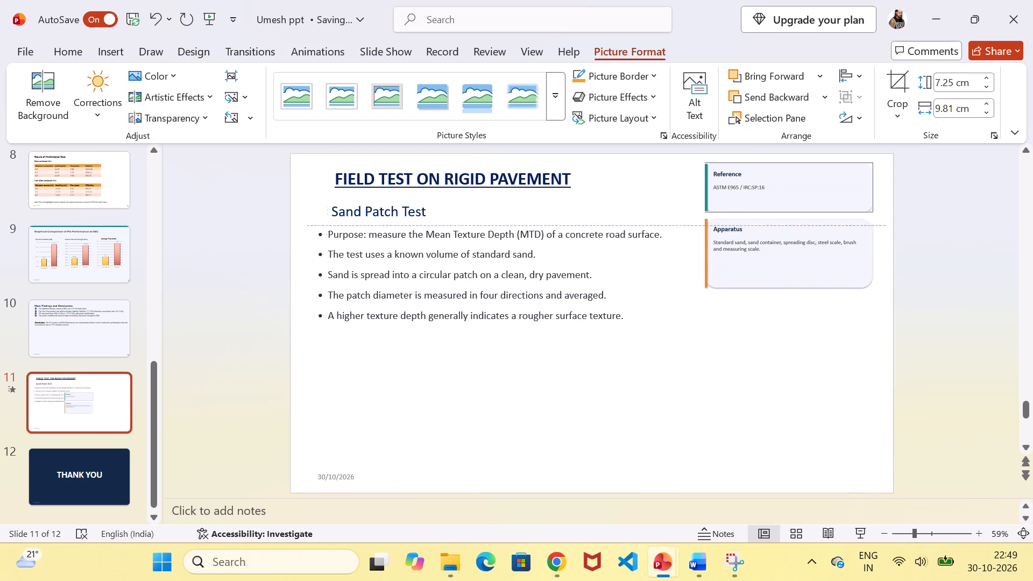
left_click_drag(769, 195, 752, 220)
left_click(754, 357)
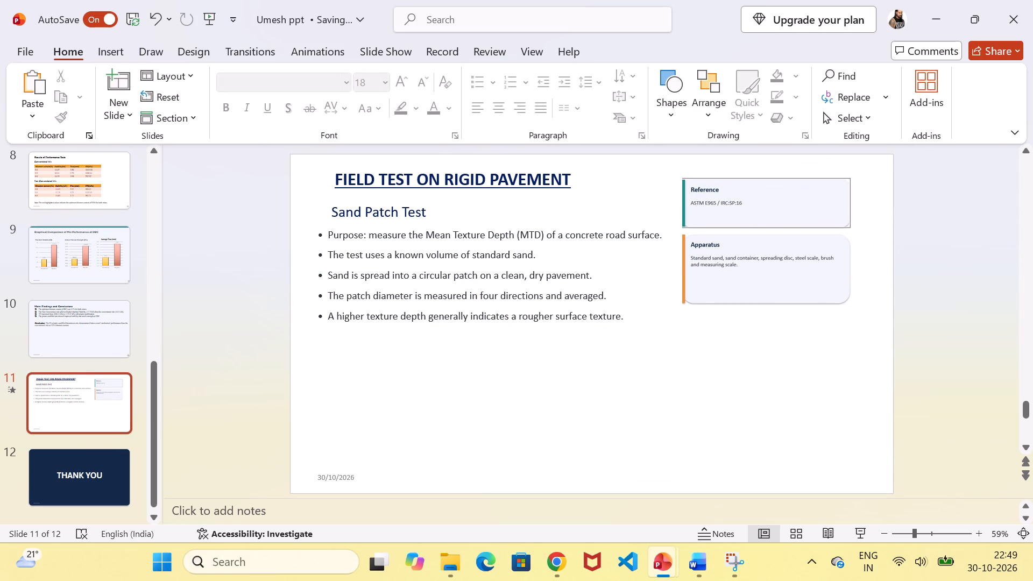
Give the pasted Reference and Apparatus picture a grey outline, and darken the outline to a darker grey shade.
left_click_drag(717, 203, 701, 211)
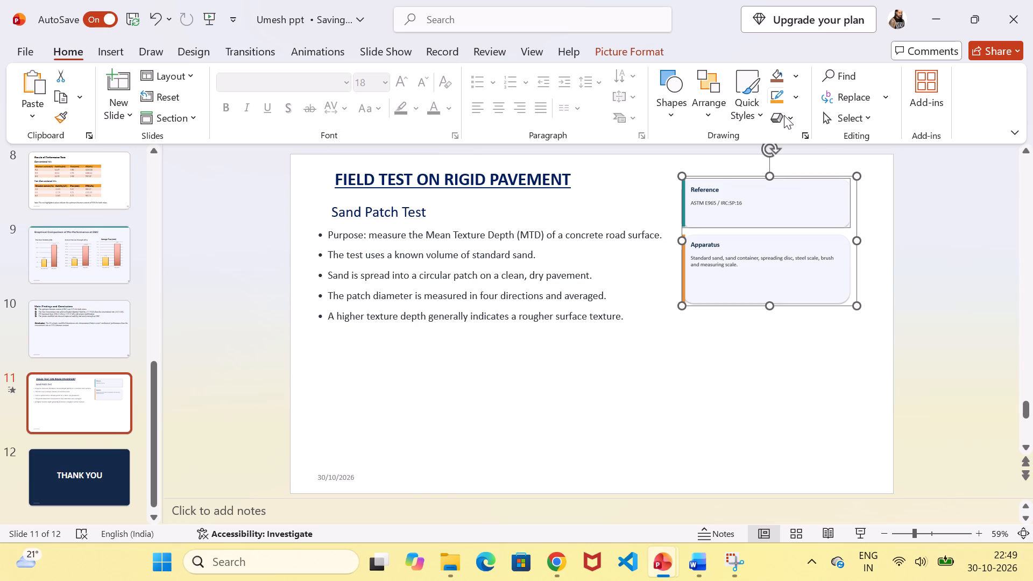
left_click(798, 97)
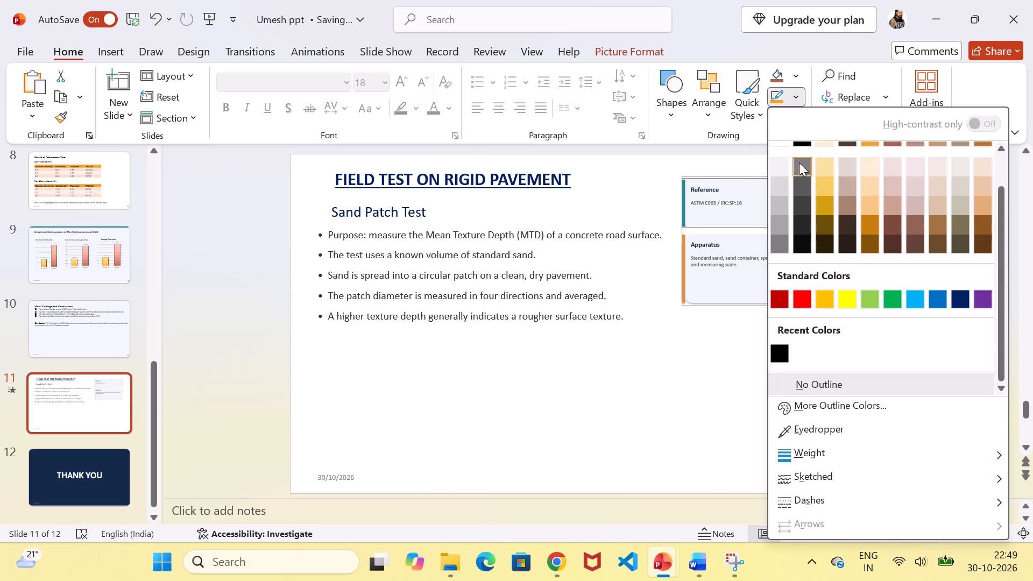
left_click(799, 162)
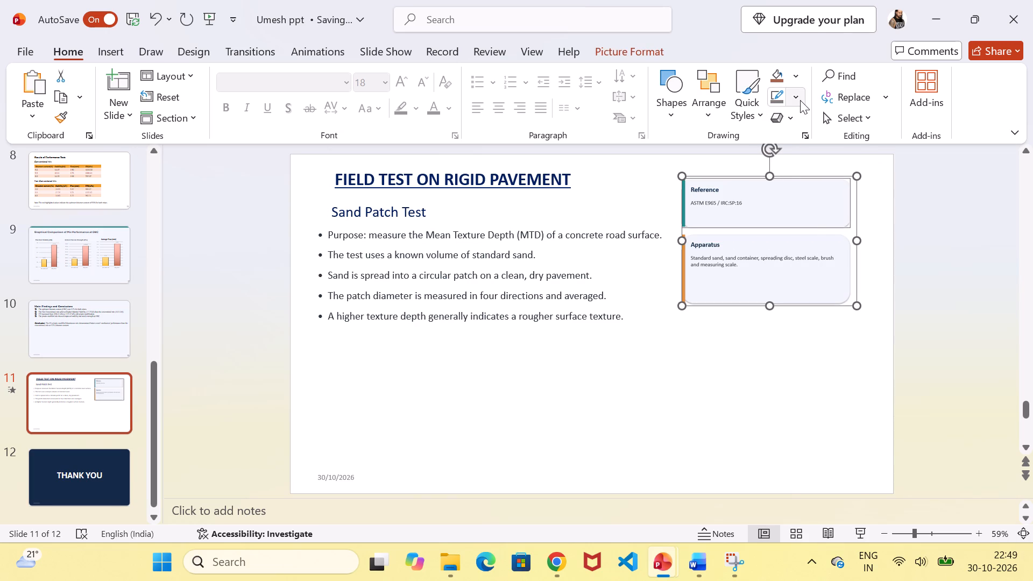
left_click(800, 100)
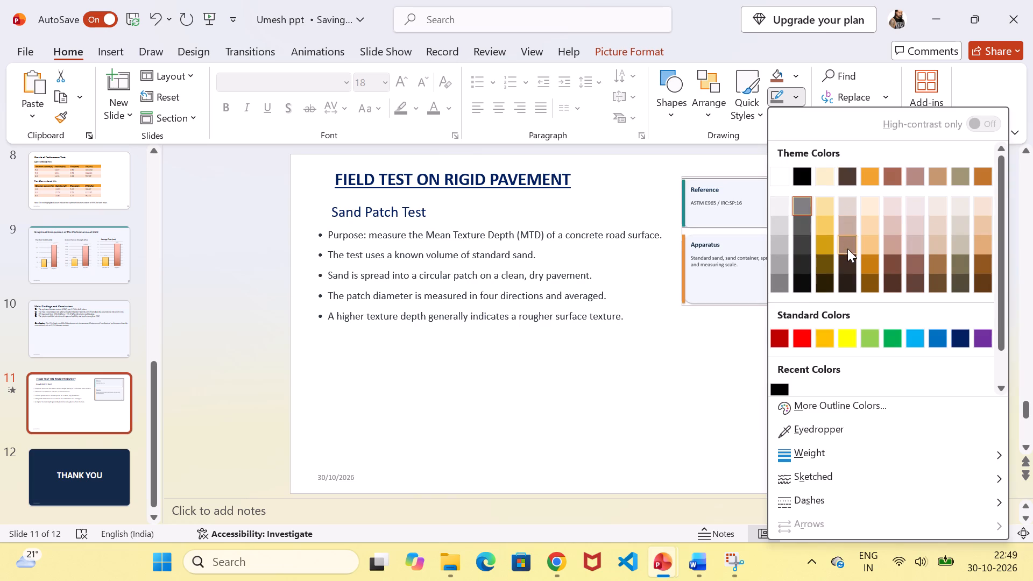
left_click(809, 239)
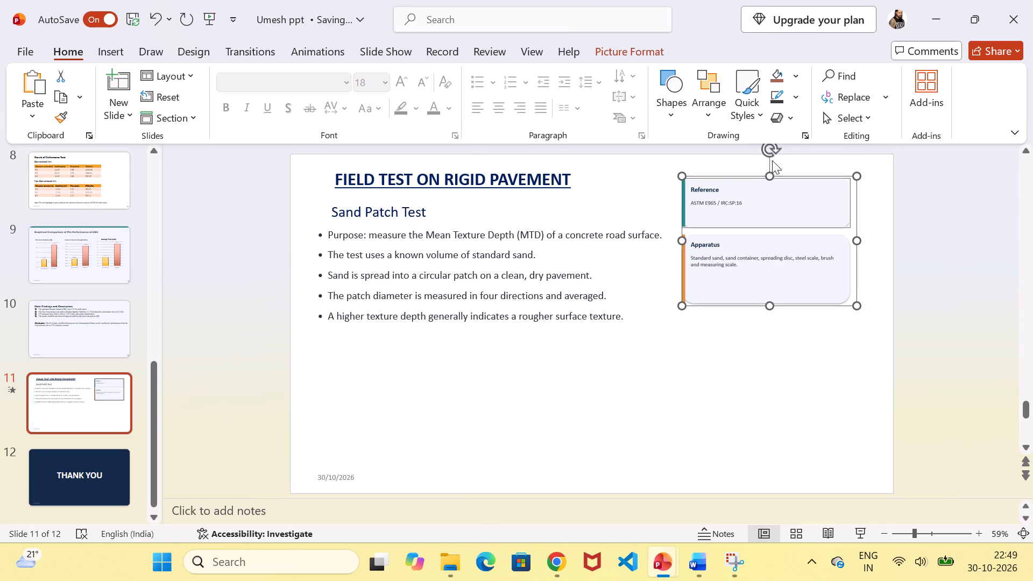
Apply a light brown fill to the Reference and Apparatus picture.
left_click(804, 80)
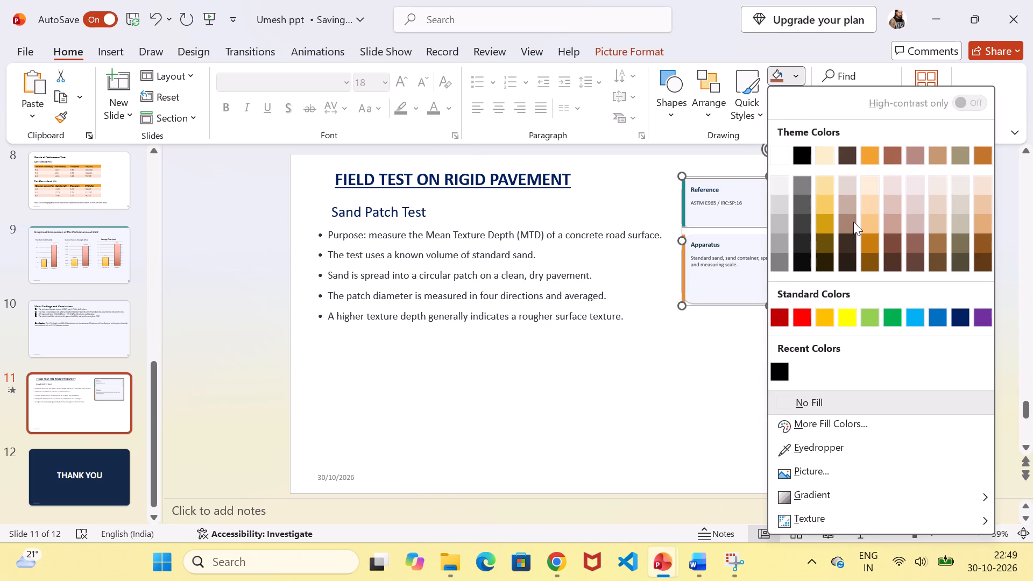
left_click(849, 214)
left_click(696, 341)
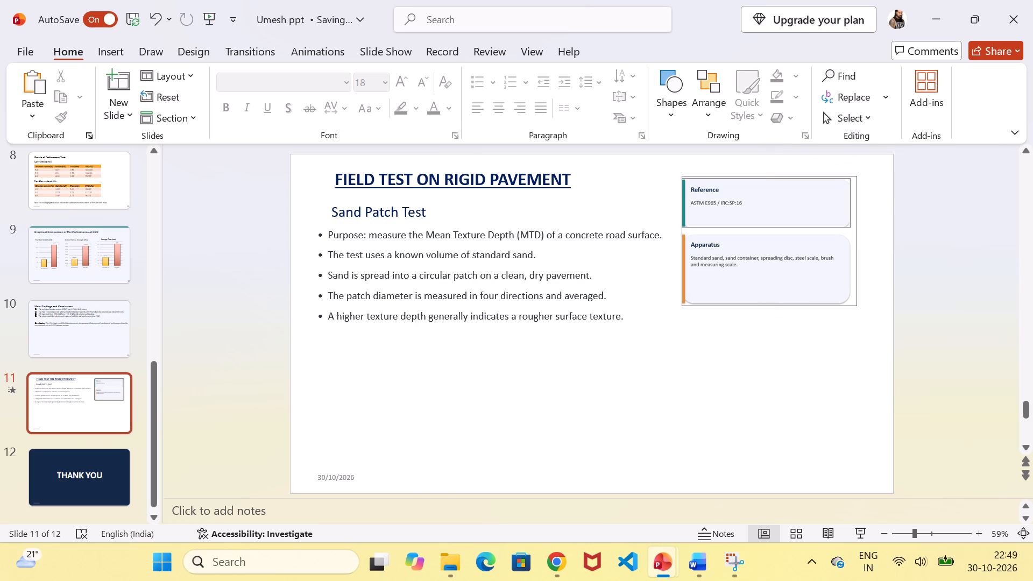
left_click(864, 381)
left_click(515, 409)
Set the Reference and Apparatus picture's fill to white and its outline to the lightest grey theme shade.
left_click(788, 68)
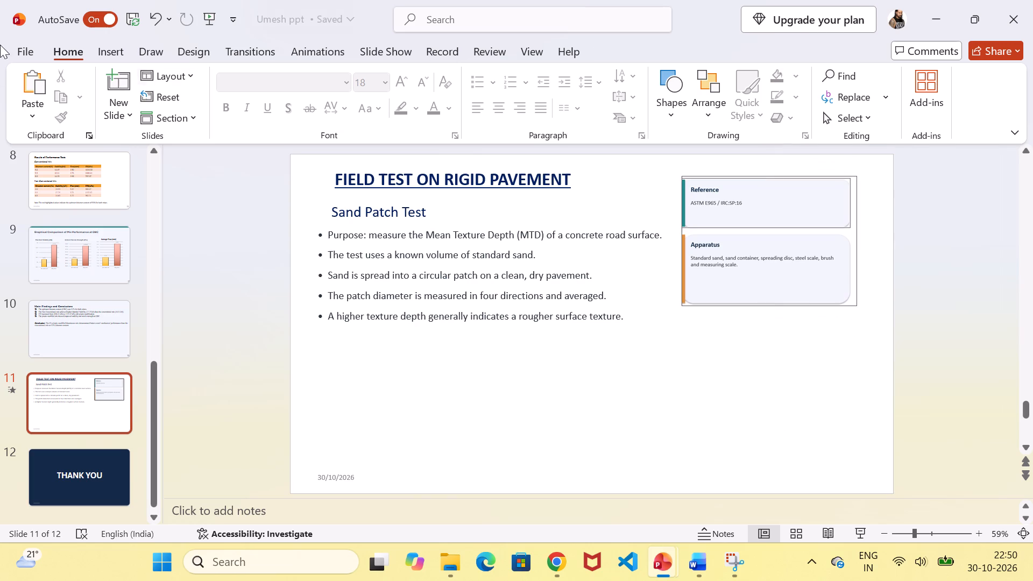
left_click(696, 188)
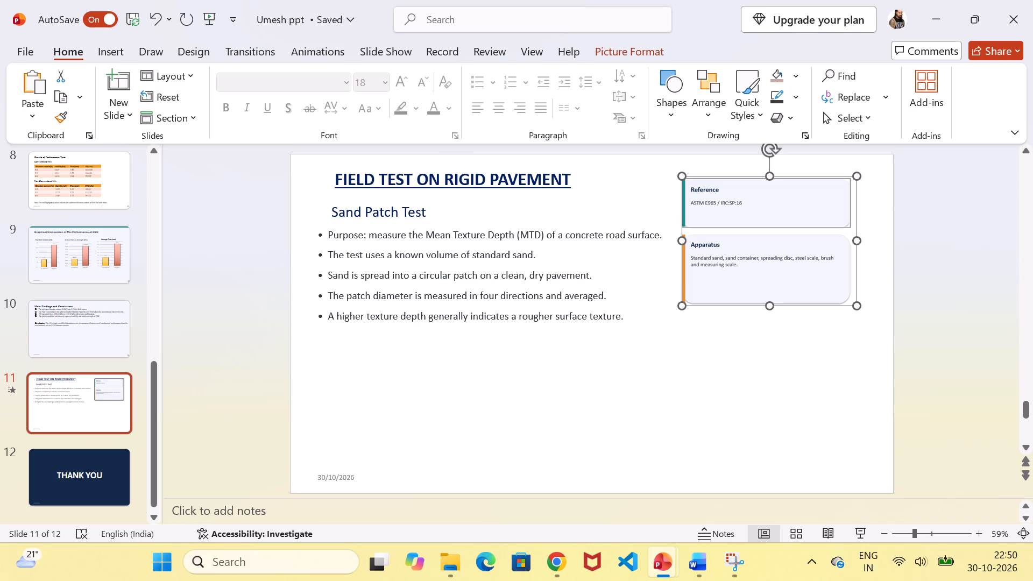
left_click(795, 77)
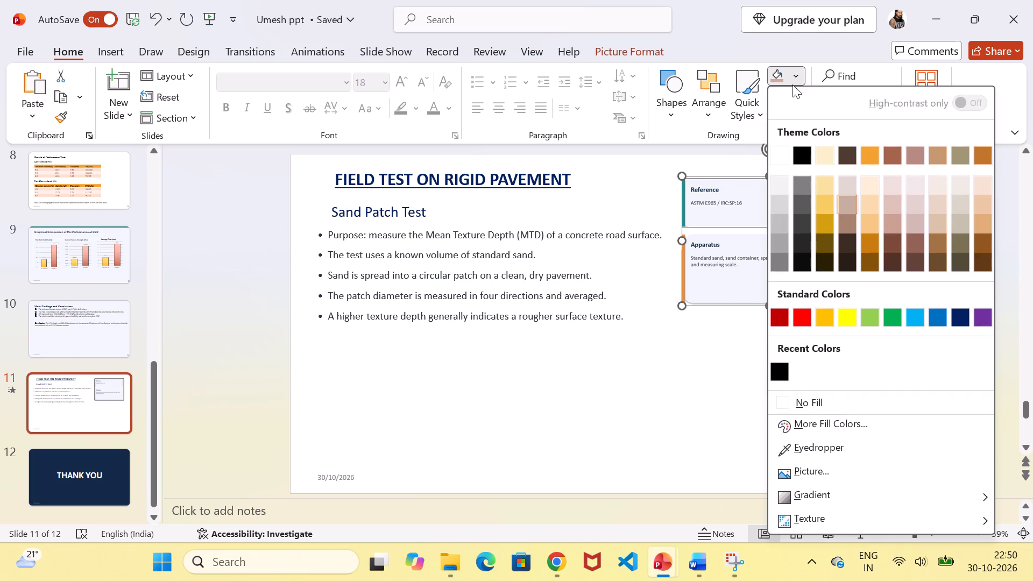
left_click(776, 162)
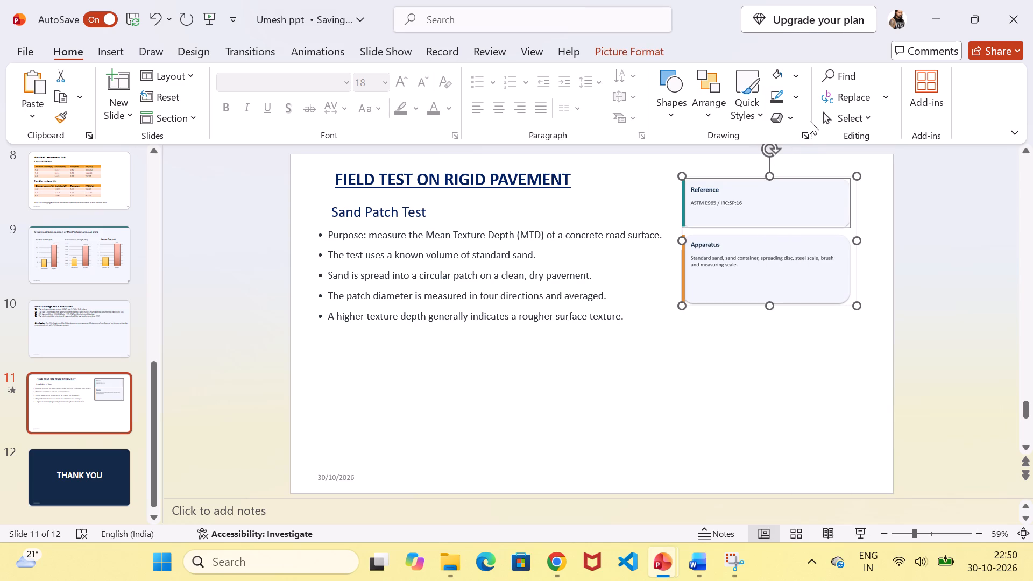
left_click(797, 94)
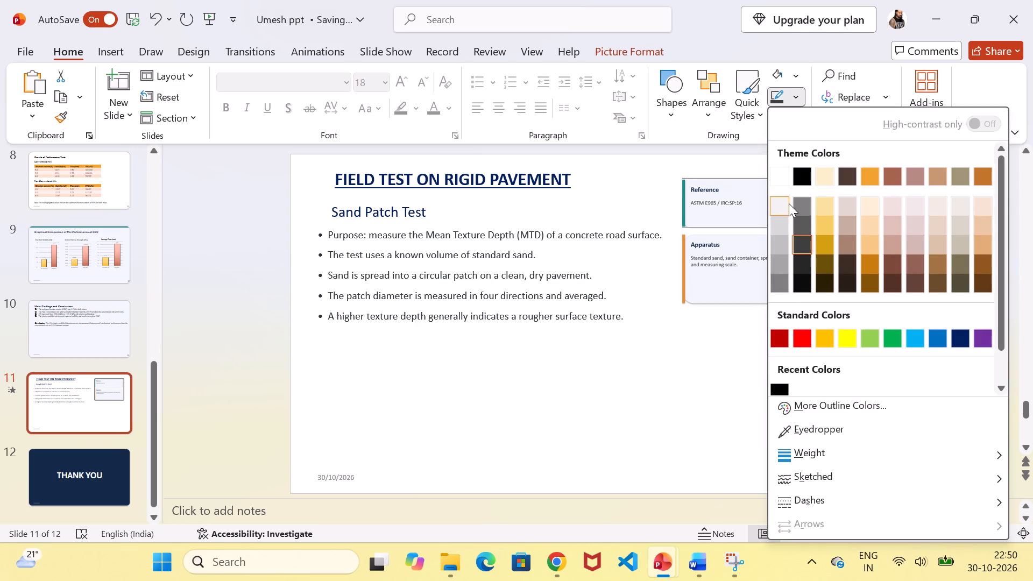
left_click(786, 204)
left_click(750, 338)
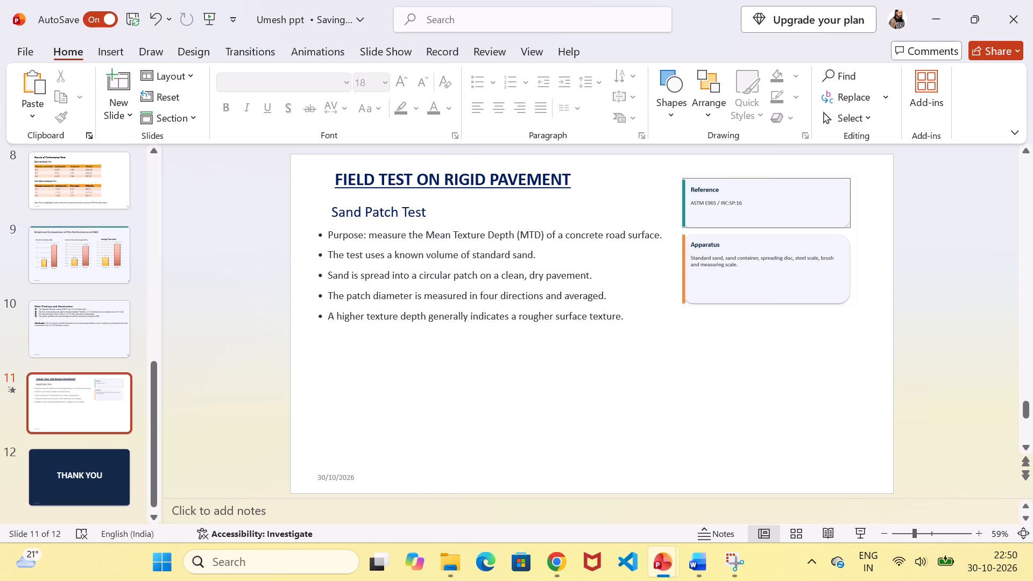
Reposition the Reference and Apparatus picture slightly closer to the slide's right edge, clear of the bullet text.
left_click_drag(794, 271, 726, 259)
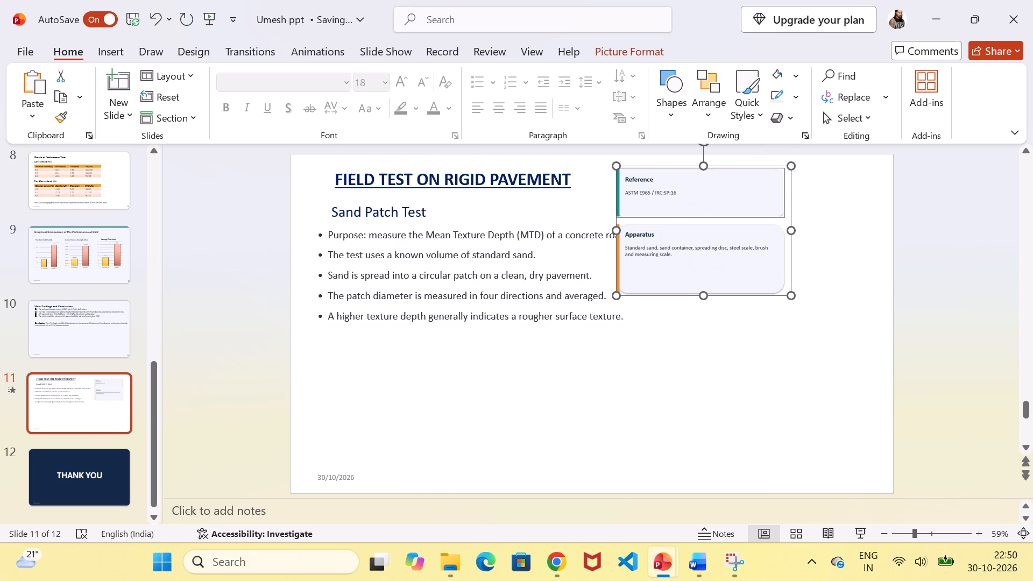
left_click_drag(685, 263, 733, 286)
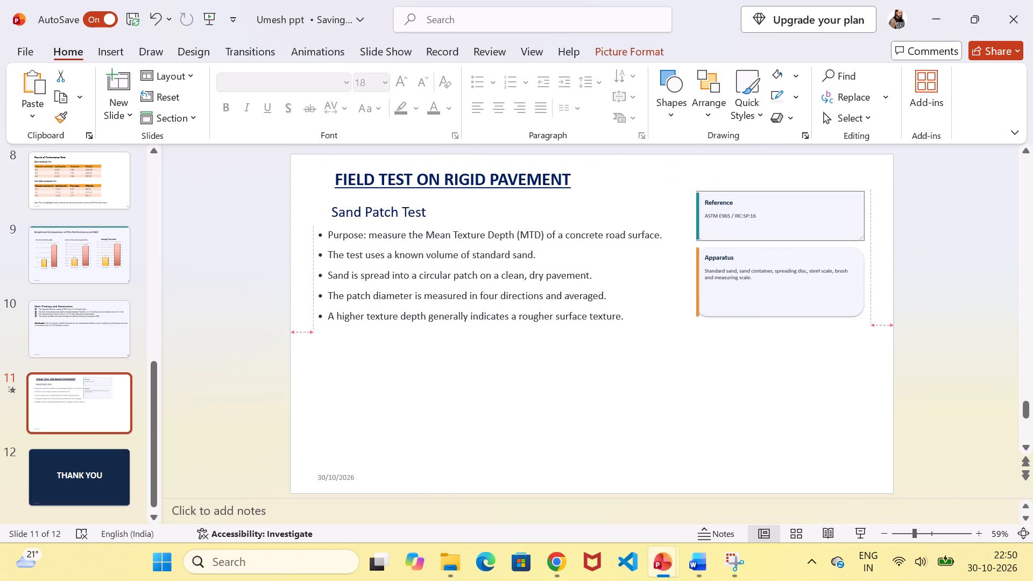
left_click_drag(733, 286, 763, 277)
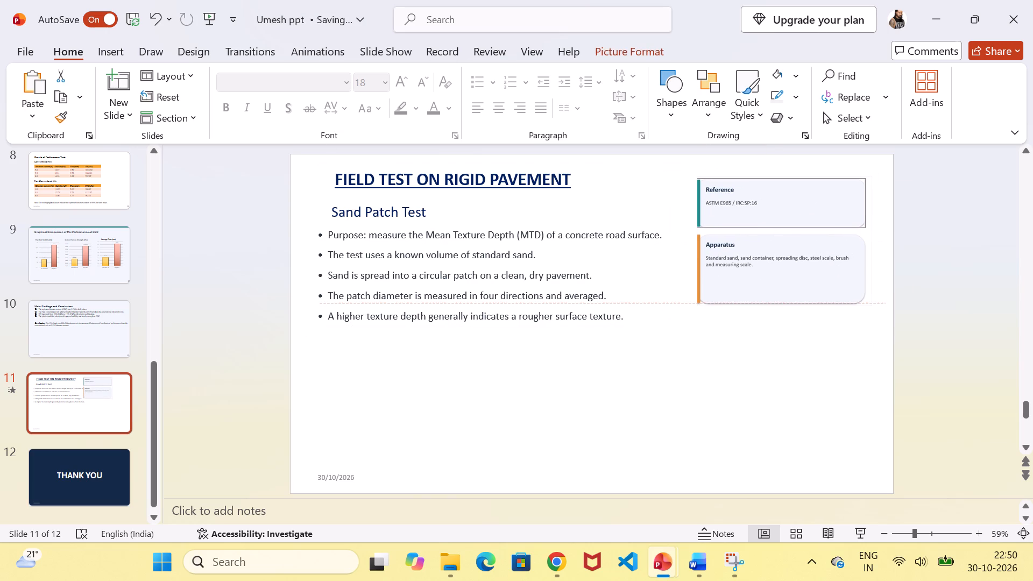
left_click_drag(763, 277, 763, 278)
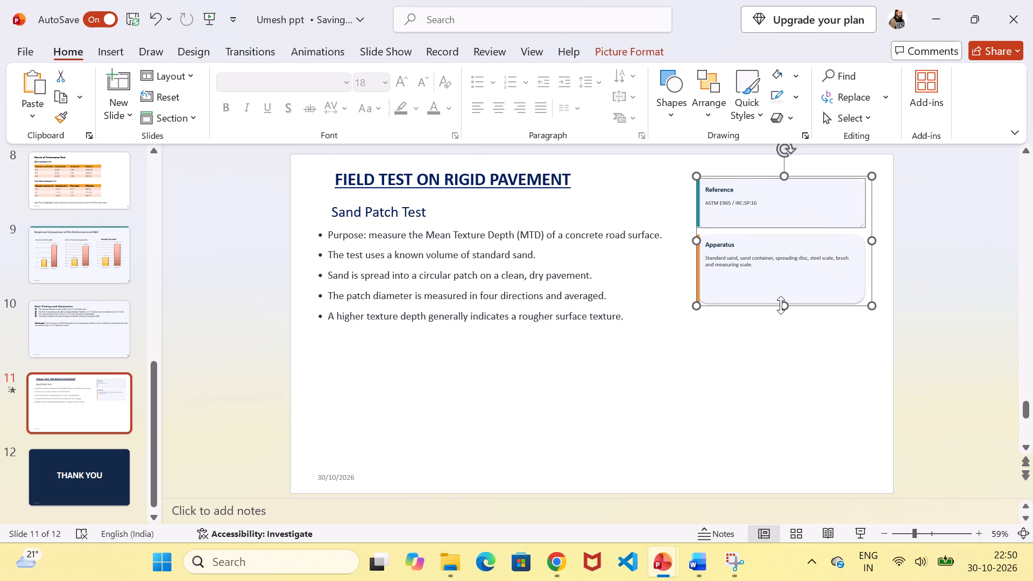
Stretch the Reference and Apparatus picture downward so its bottom edge sits just below the last bullet.
left_click_drag(781, 305, 779, 335)
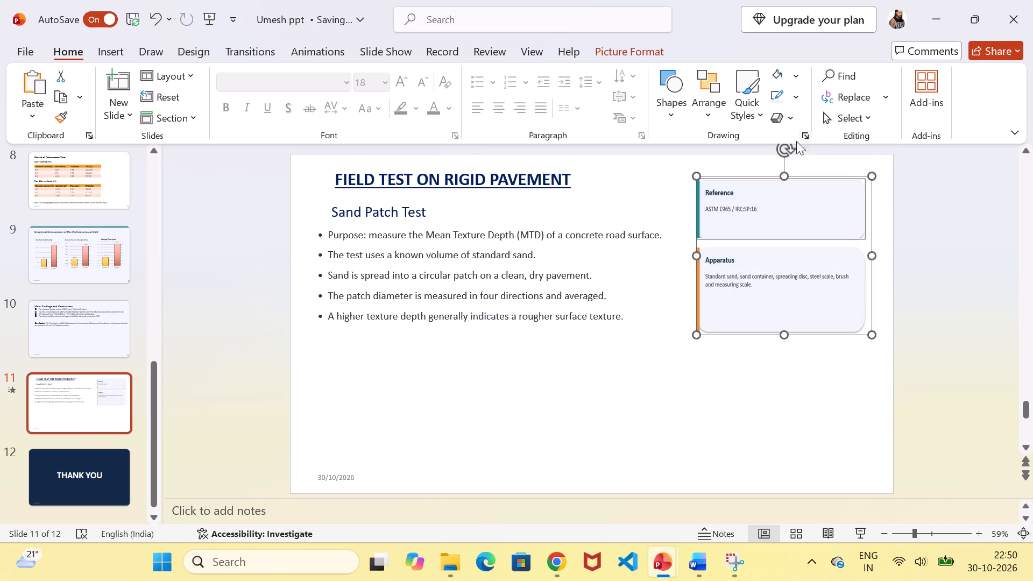
left_click(784, 173)
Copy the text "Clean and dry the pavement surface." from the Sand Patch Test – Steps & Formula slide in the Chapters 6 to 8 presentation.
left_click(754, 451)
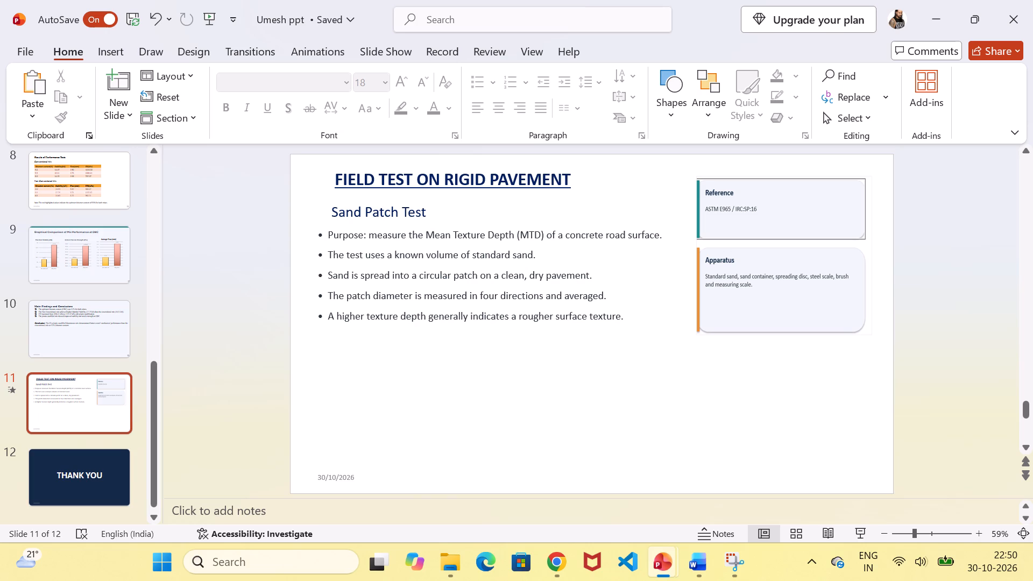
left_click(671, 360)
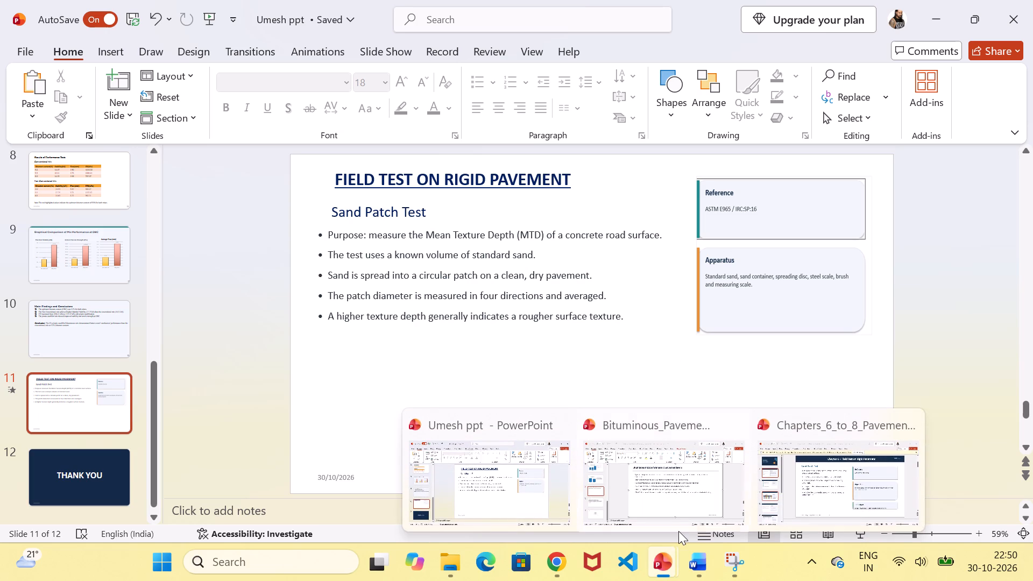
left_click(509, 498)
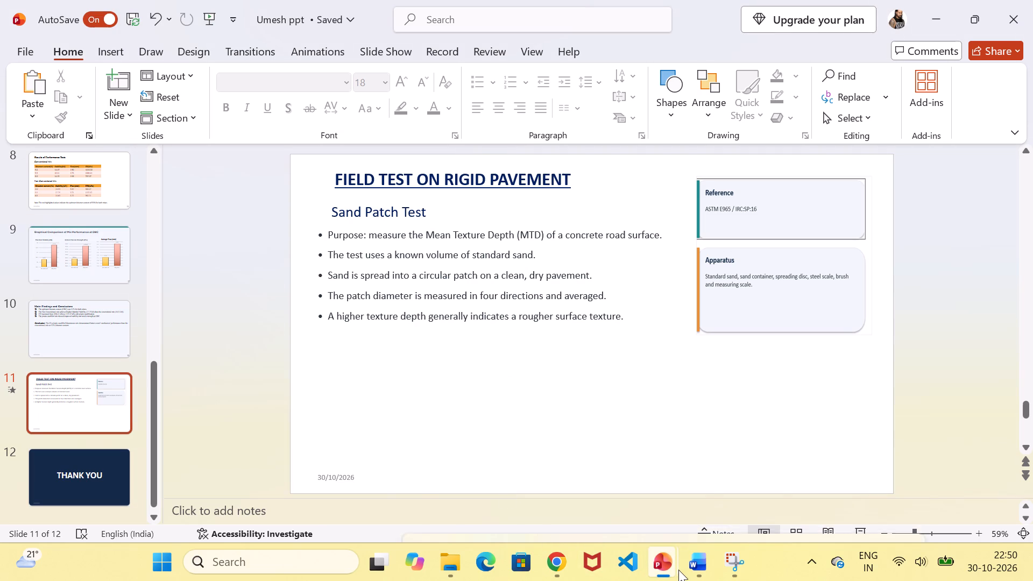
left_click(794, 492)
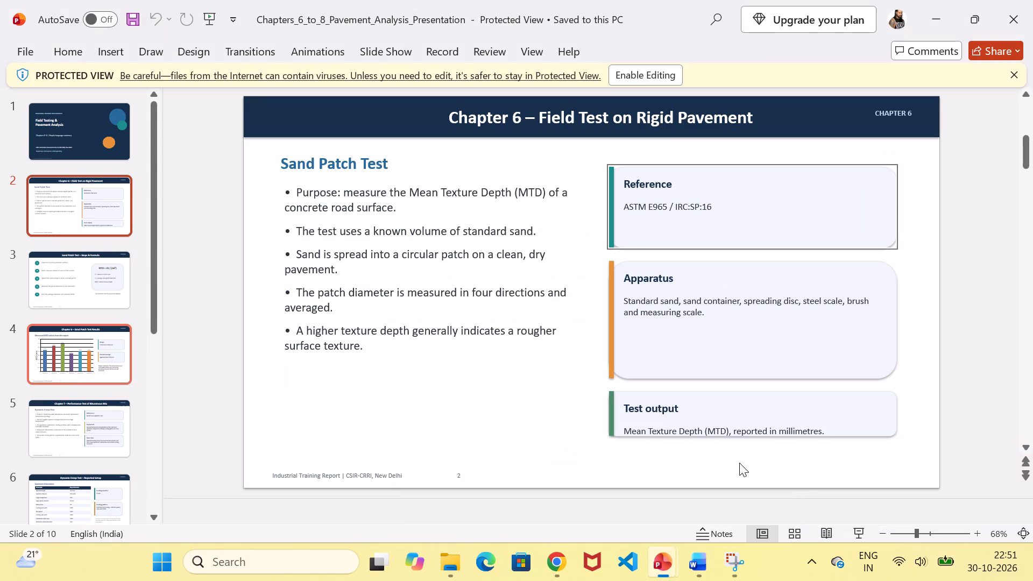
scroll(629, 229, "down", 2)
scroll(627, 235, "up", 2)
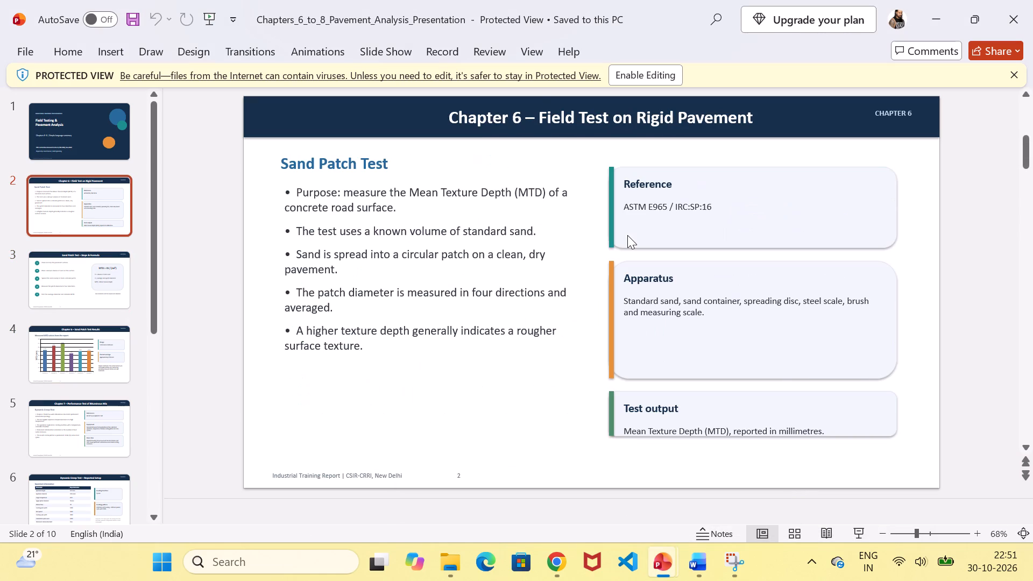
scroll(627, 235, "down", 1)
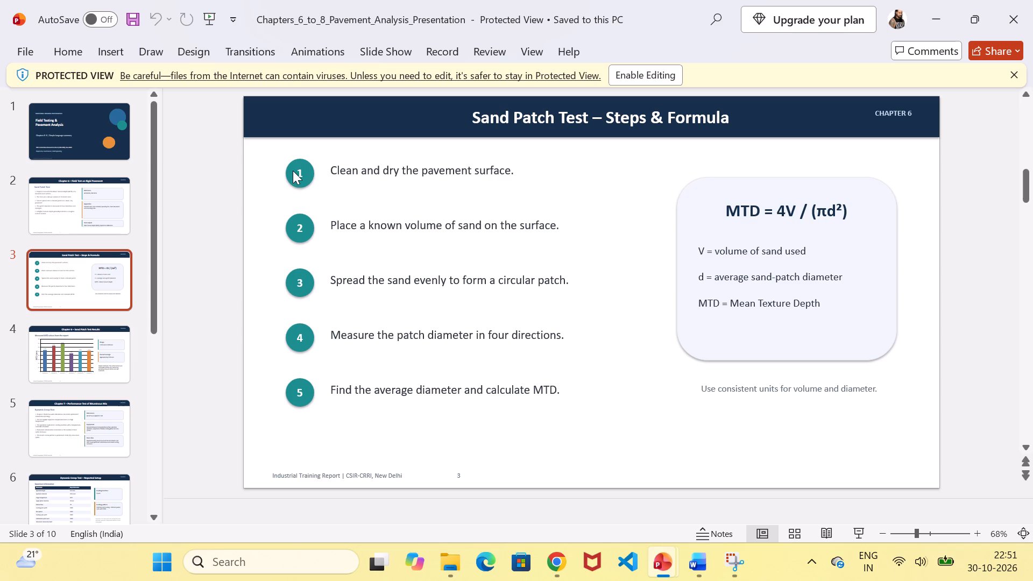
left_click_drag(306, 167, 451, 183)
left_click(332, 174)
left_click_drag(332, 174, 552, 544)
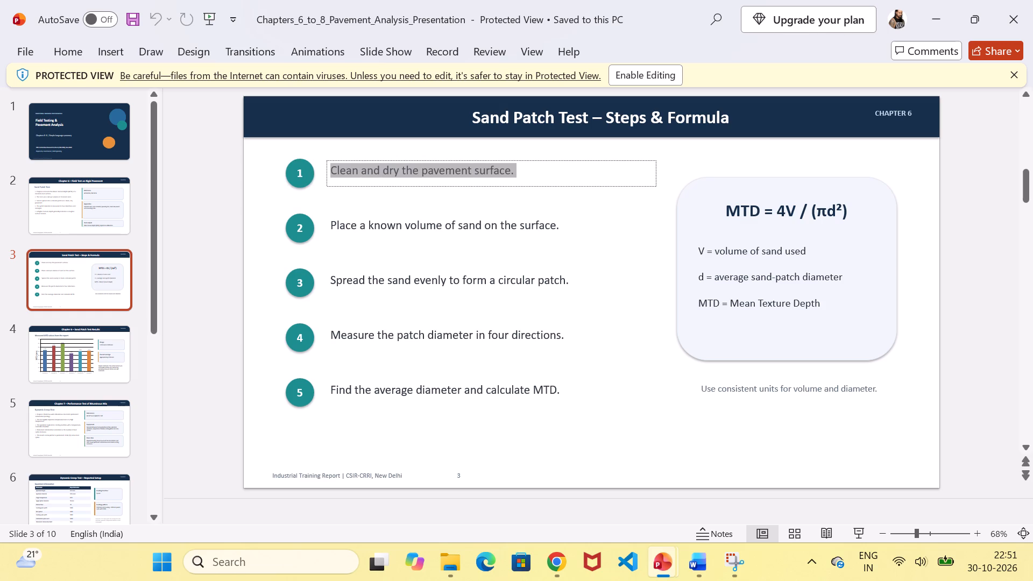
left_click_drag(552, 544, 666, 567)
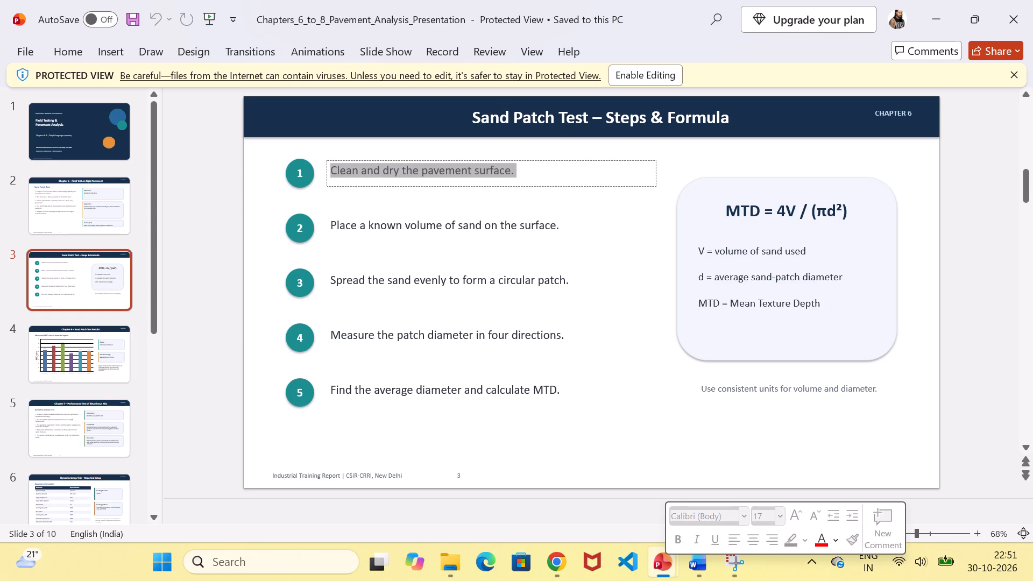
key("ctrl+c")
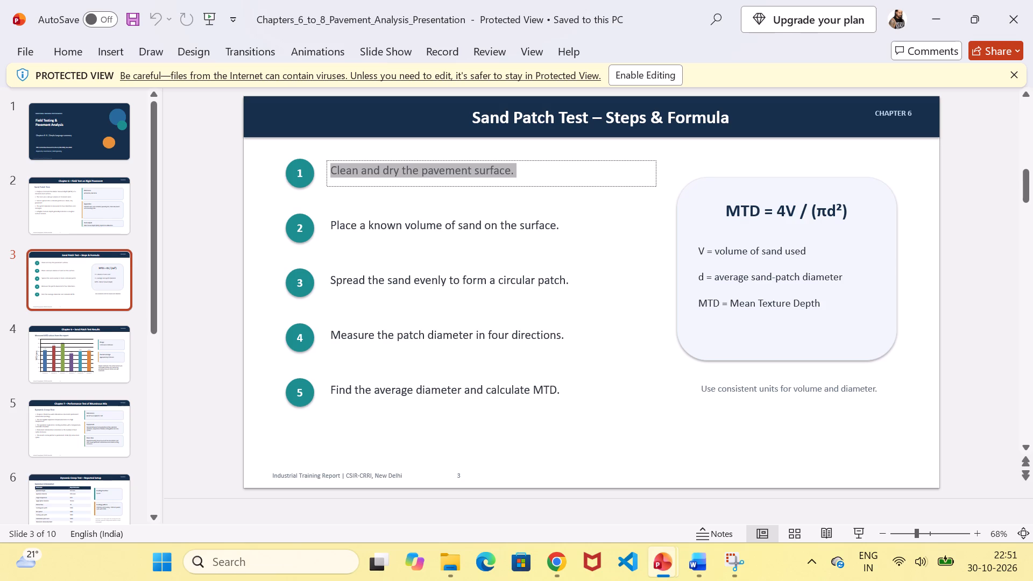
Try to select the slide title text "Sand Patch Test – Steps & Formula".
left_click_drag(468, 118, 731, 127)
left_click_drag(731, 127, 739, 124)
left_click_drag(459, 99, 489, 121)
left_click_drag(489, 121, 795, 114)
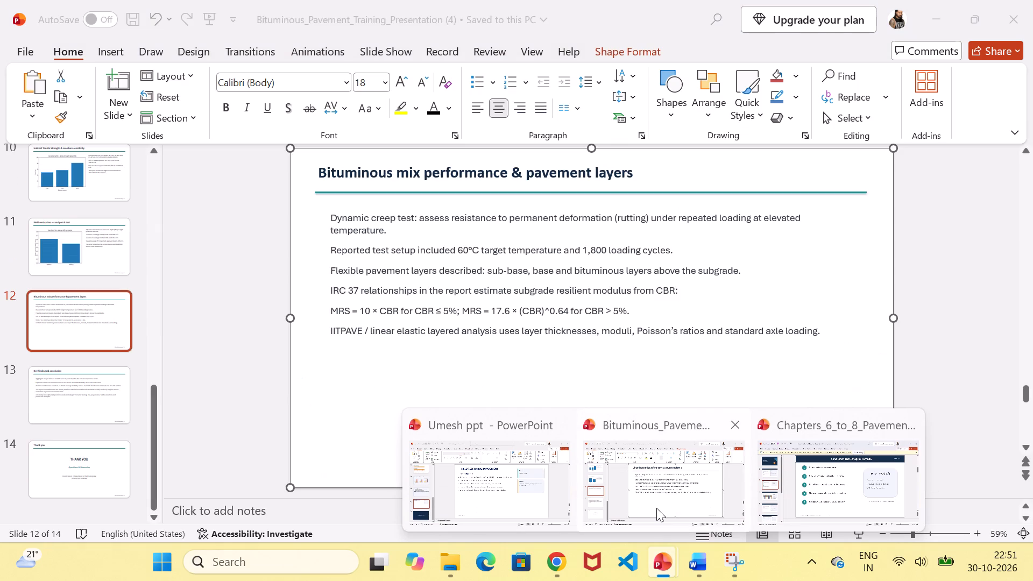
Switch to the Umesh ppt presentation and add a Blank layout slide after the Field Test on Rigid Pavement slide.
left_click(487, 506)
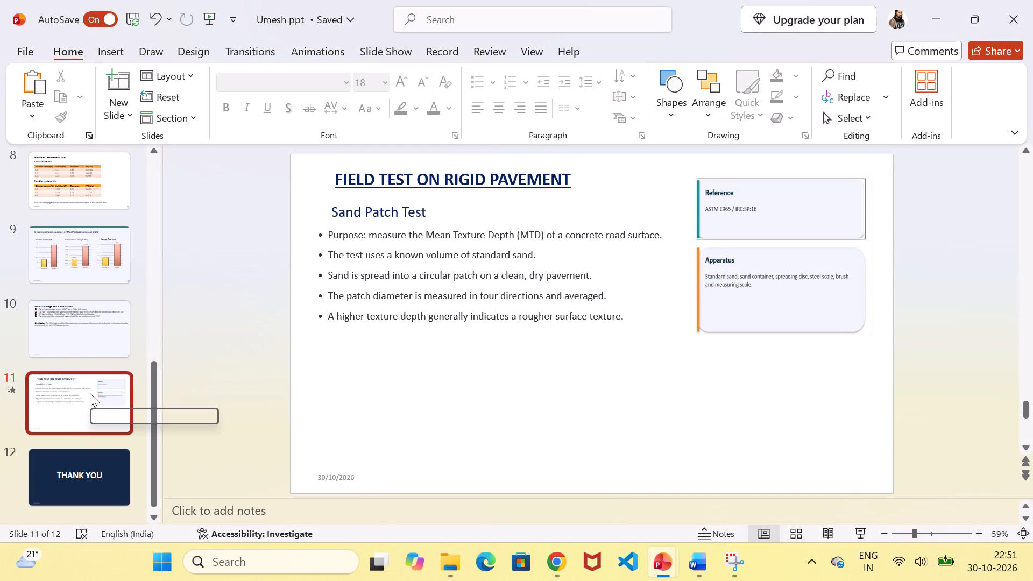
key("Return")
key("Return")
key("Return")
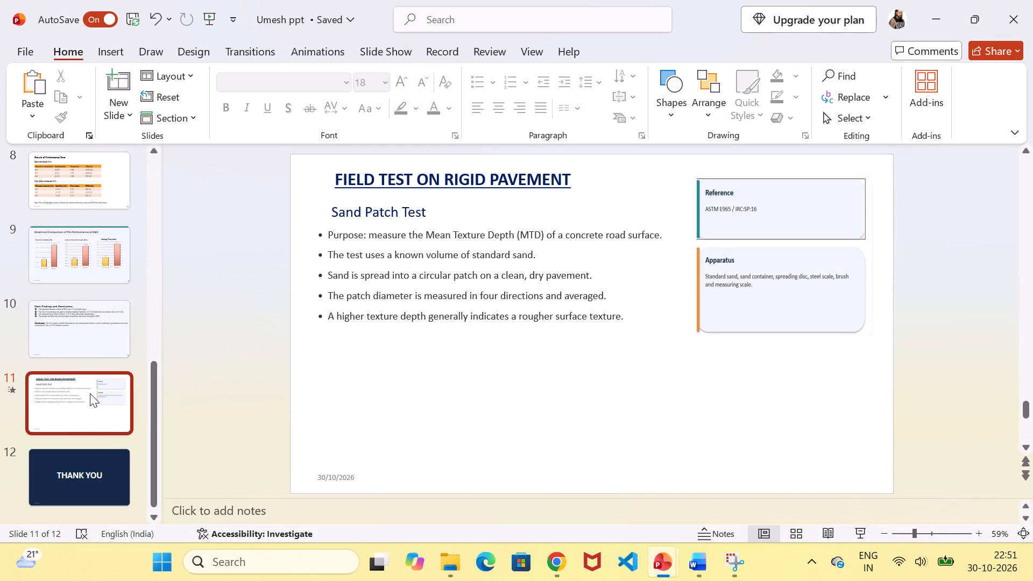
key("Return")
key("Return")
key("Return")
key("Return")
key("Return")
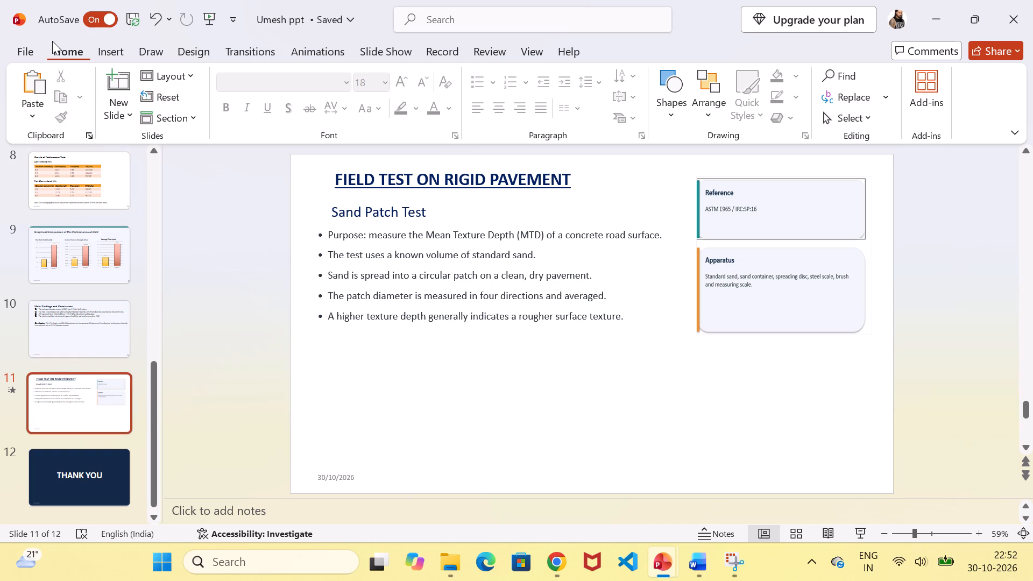
left_click(123, 107)
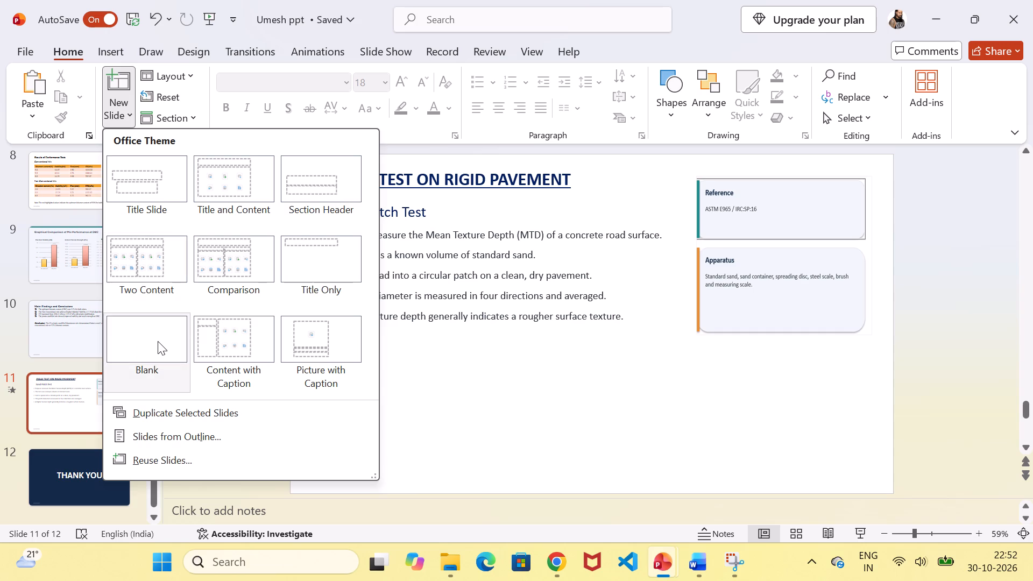
left_click(158, 341)
Review the existing slides, including Objectives, the performance test results, Main Findings and Conclusions, and Field Test on Rigid Pavement.
left_click(91, 394)
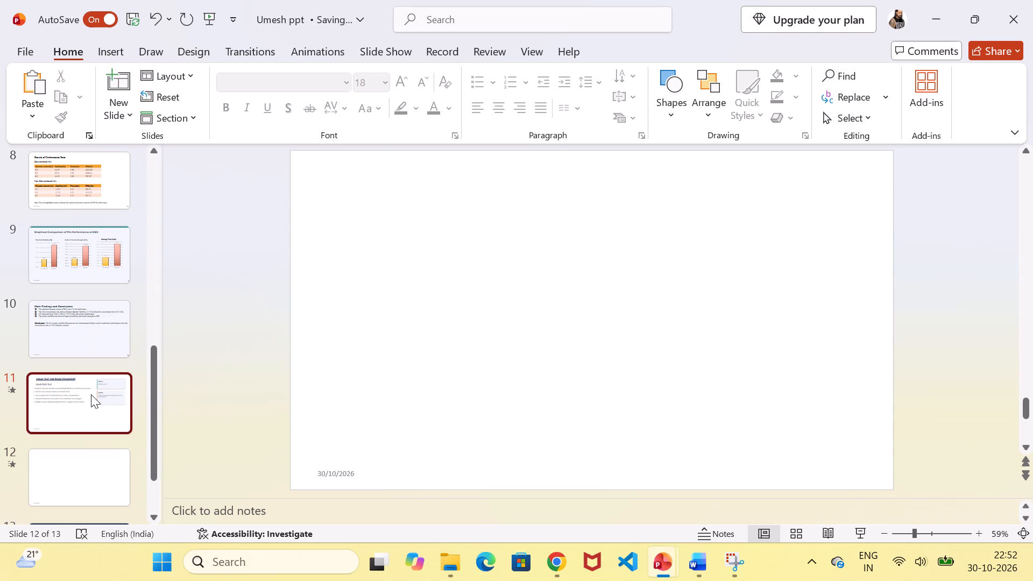
left_click(116, 316)
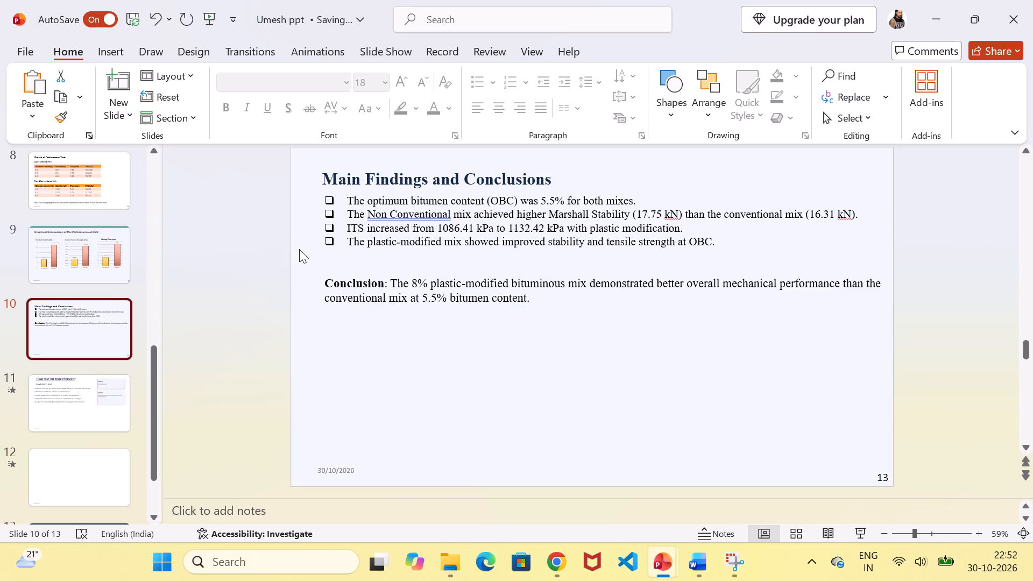
left_click(327, 333)
left_click(147, 383)
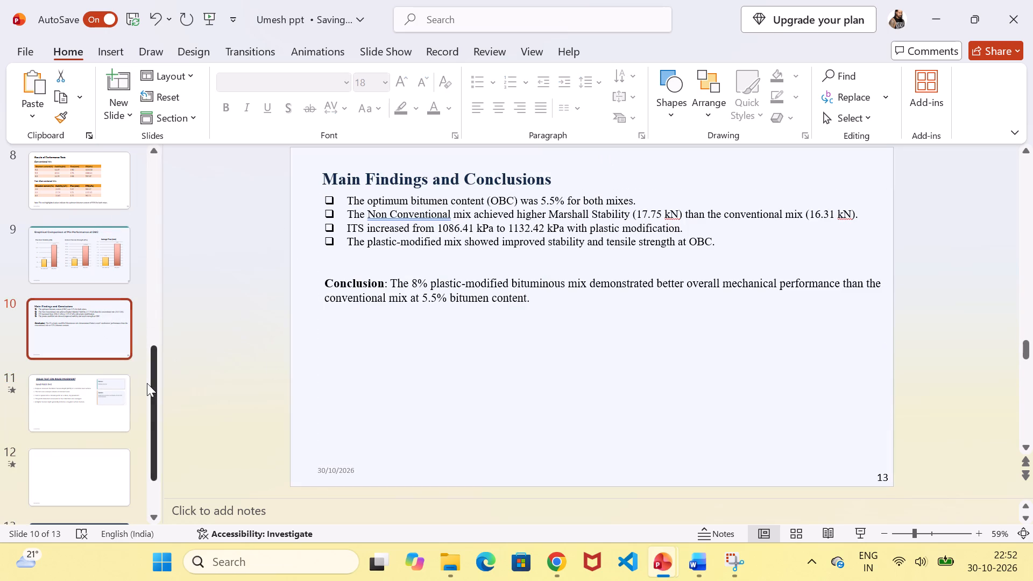
left_click(41, 422)
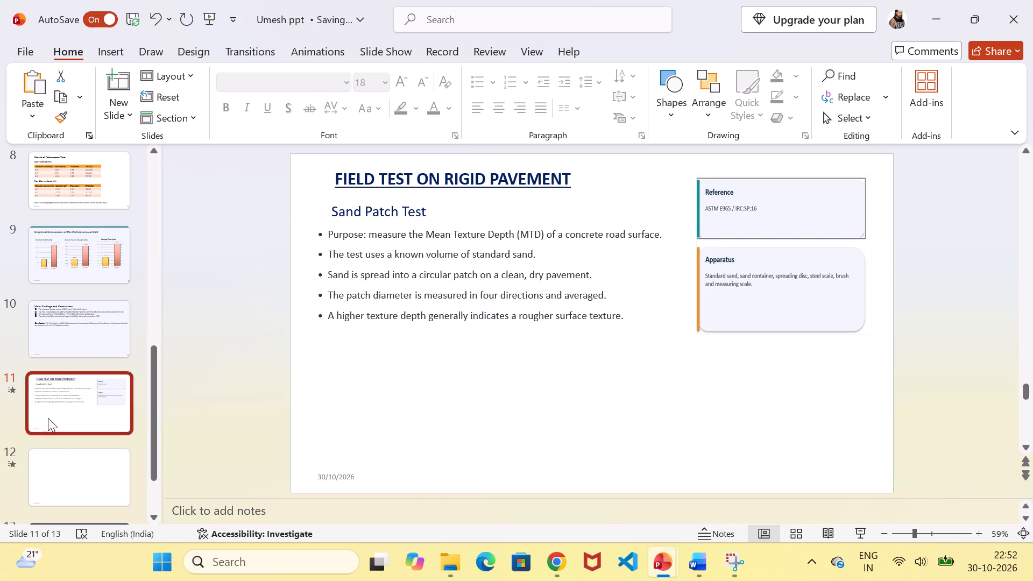
left_click(93, 317)
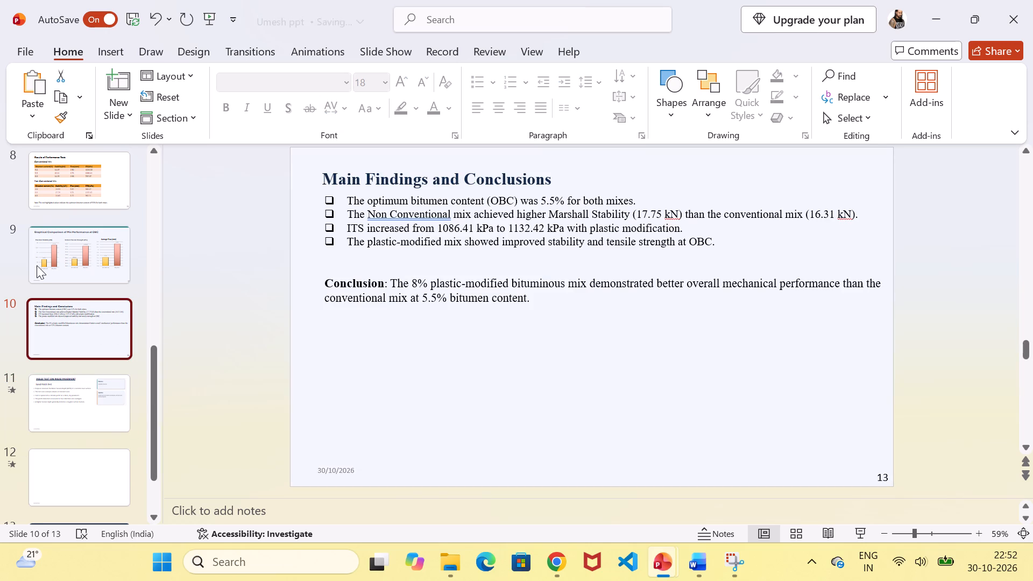
left_click(37, 265)
left_click(69, 201)
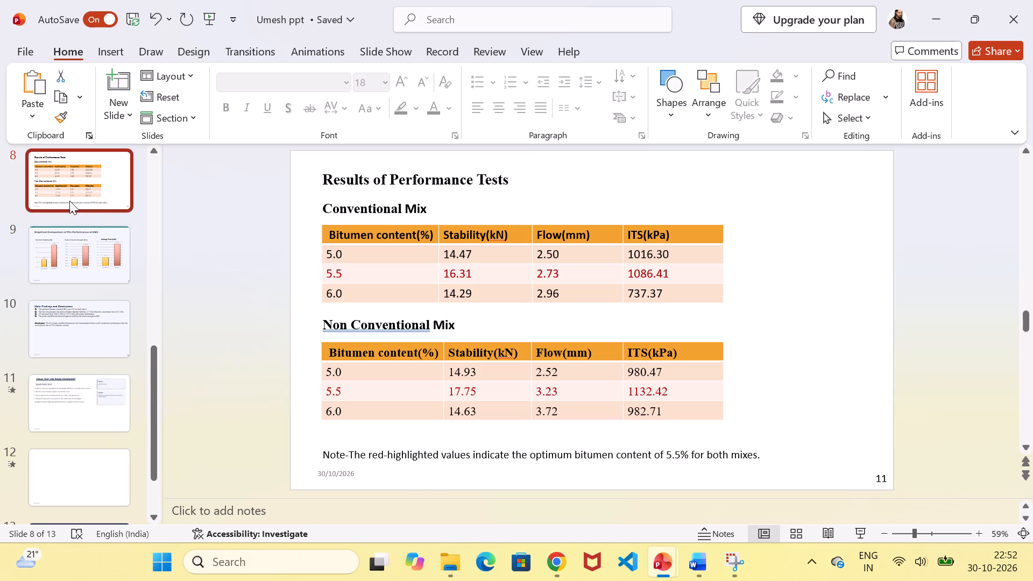
scroll(69, 201, "up", 13)
left_click(69, 201)
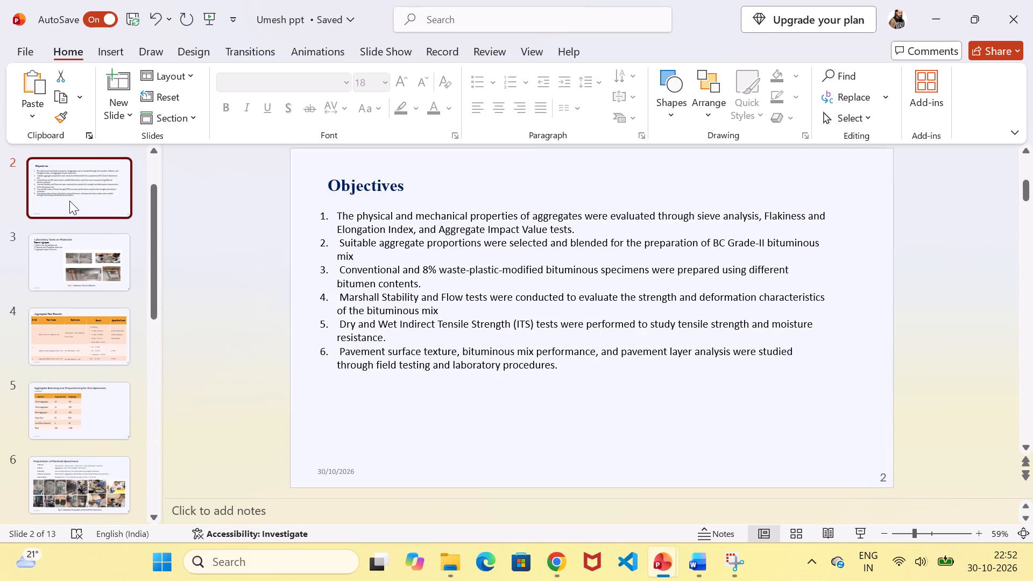
scroll(69, 201, "down", 16)
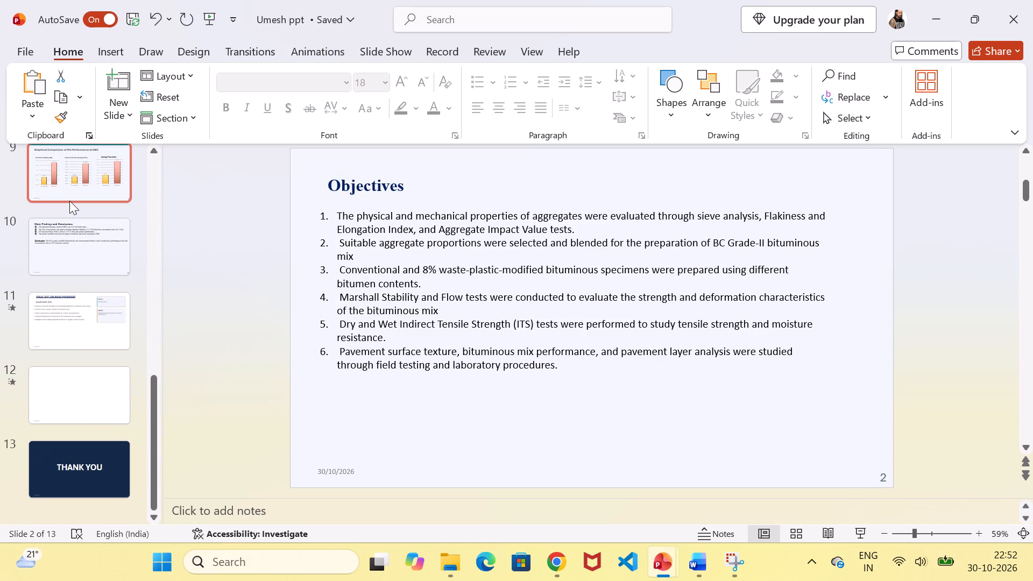
left_click(75, 237)
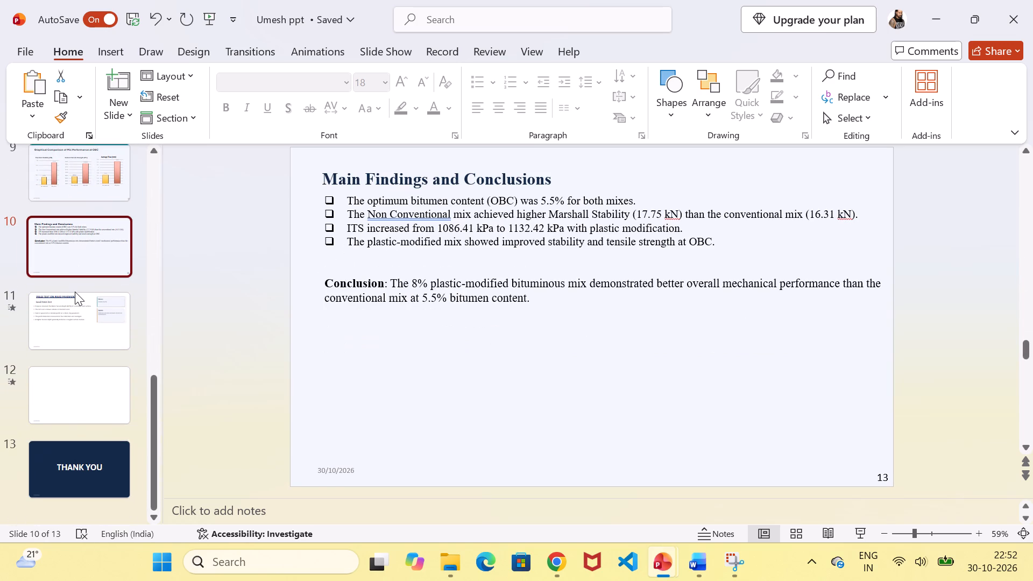
left_click(75, 305)
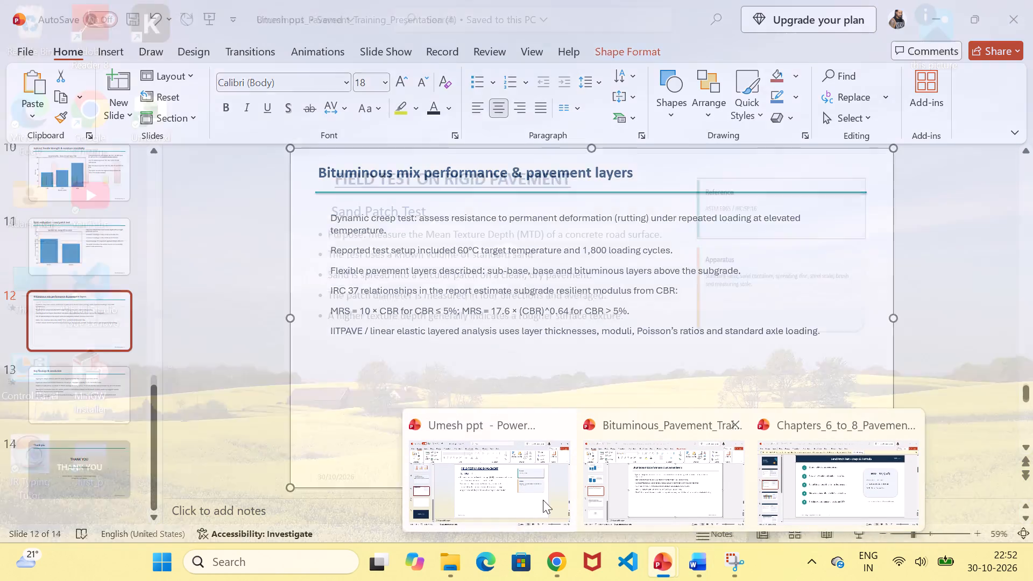
Switch to the Chapters 6 to 8 presentation and take a window-mode screen snip with the Sand Patch Test – Steps & Formula slide displayed.
left_click(824, 502)
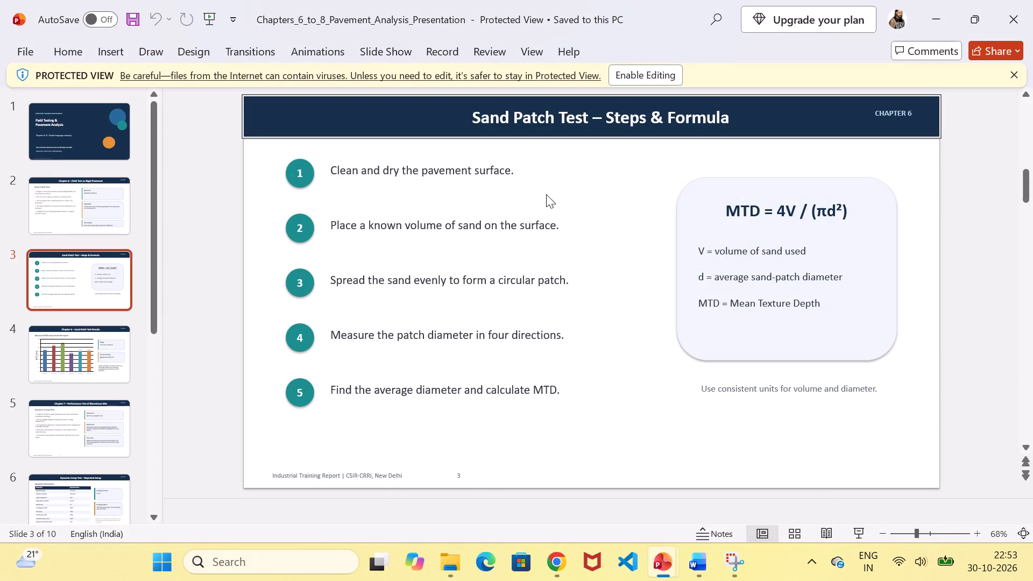
left_click(330, 169)
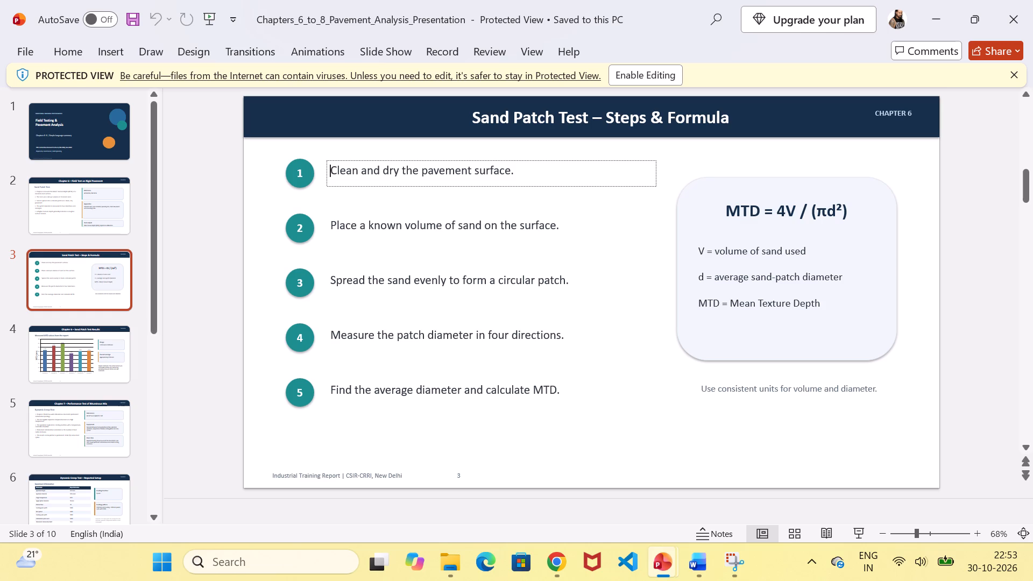
key("shift+super+s")
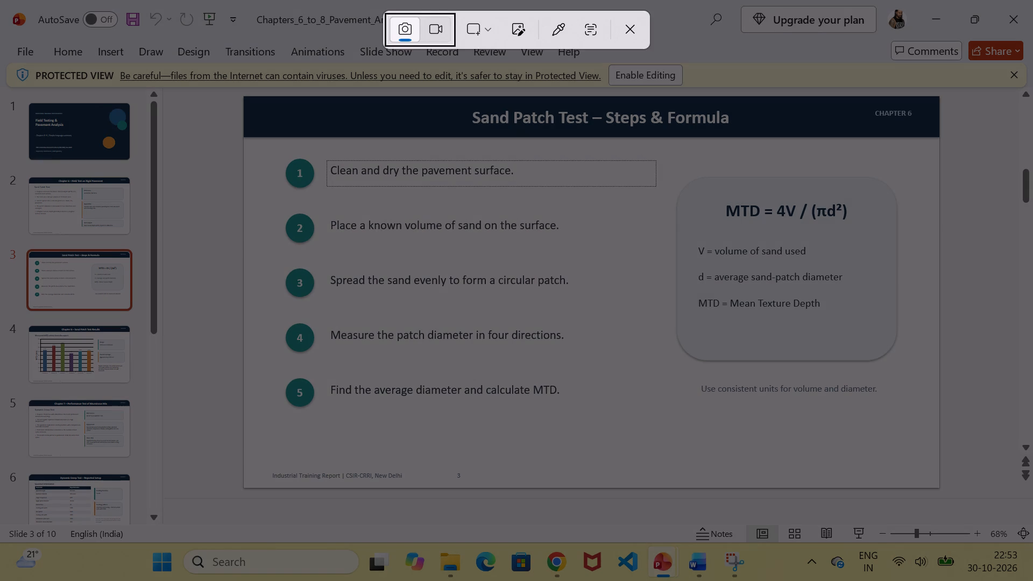
left_click(498, 24)
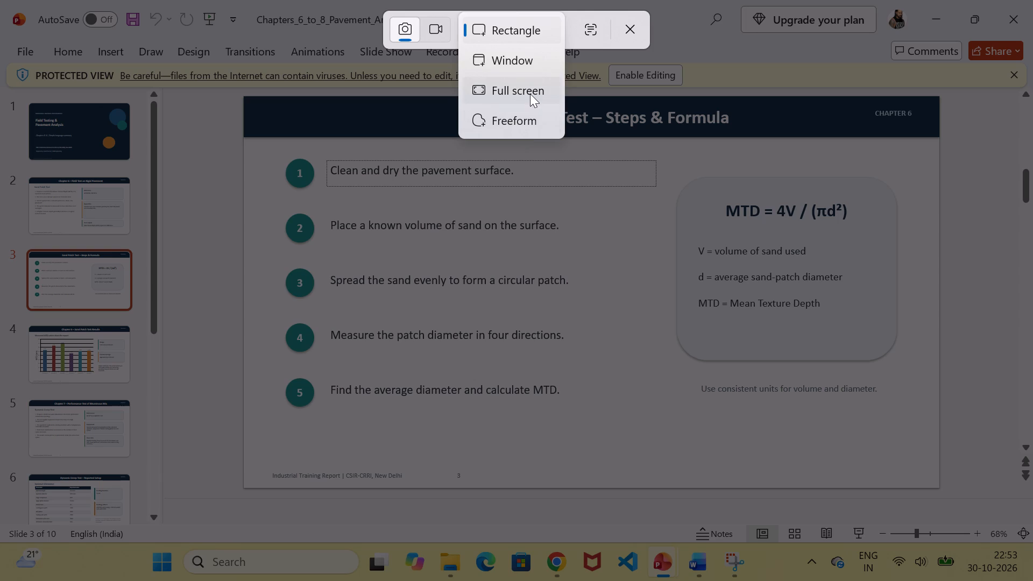
left_click(521, 54)
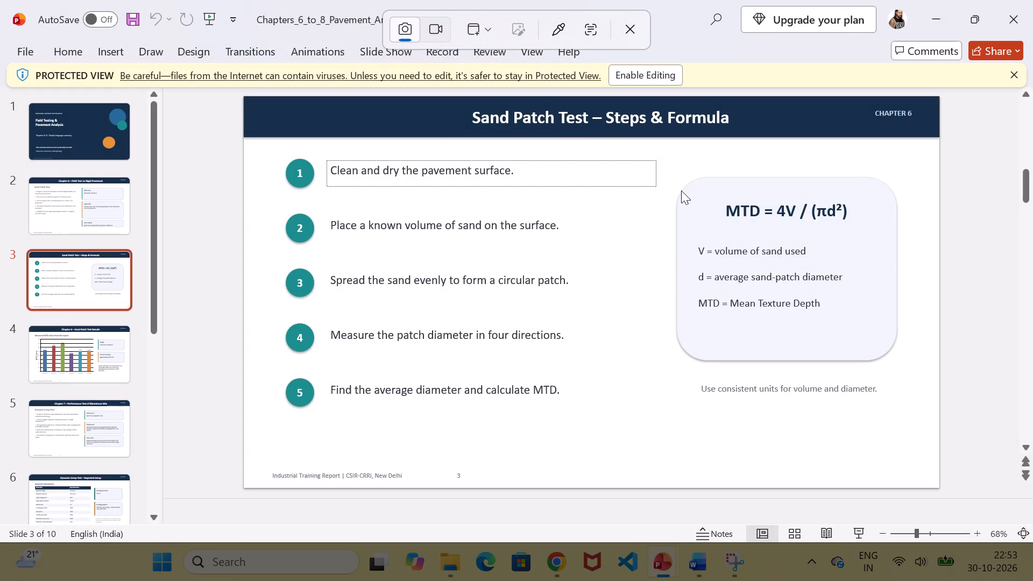
key("shift+super+s")
left_click_drag(681, 180, 950, 195)
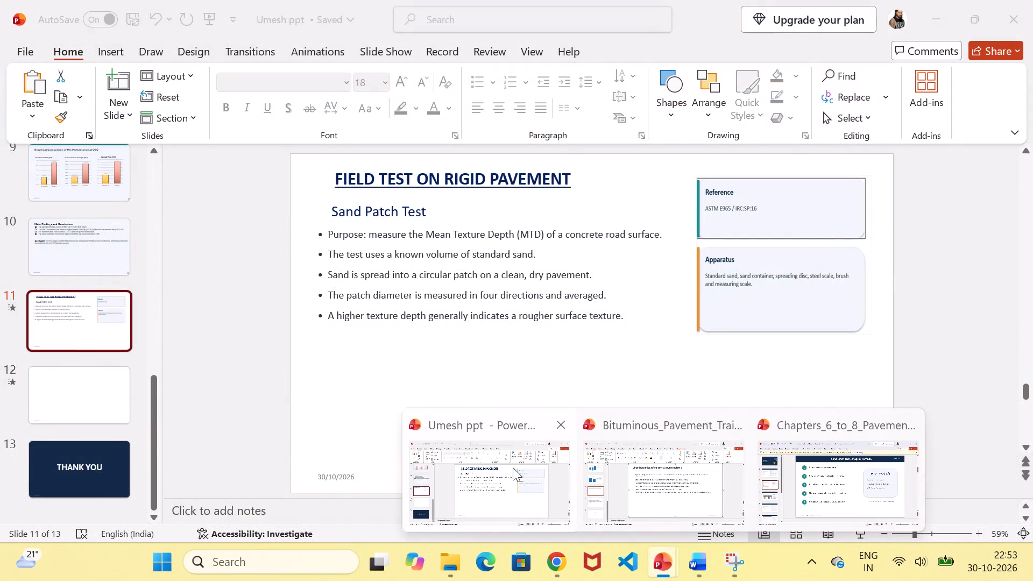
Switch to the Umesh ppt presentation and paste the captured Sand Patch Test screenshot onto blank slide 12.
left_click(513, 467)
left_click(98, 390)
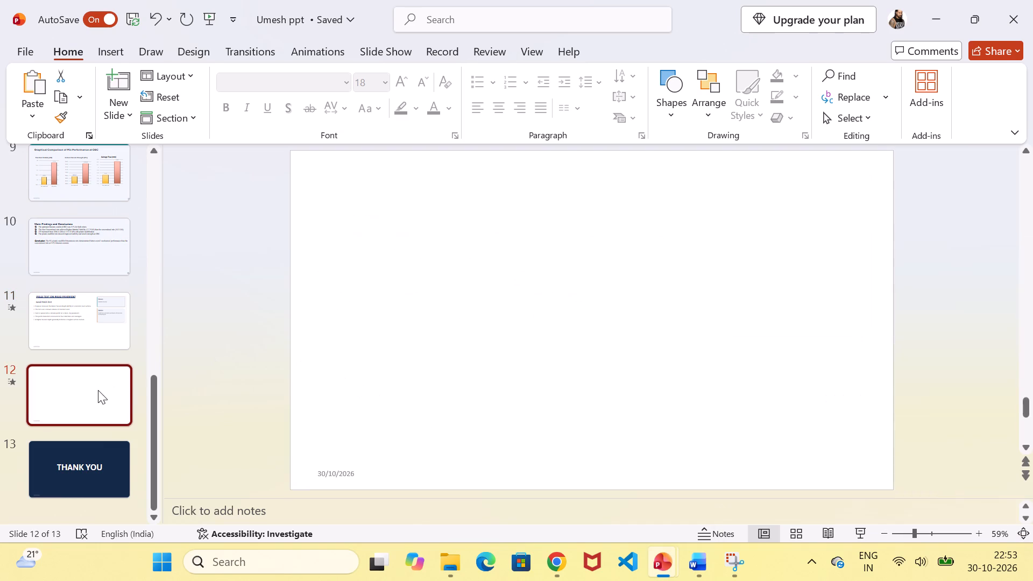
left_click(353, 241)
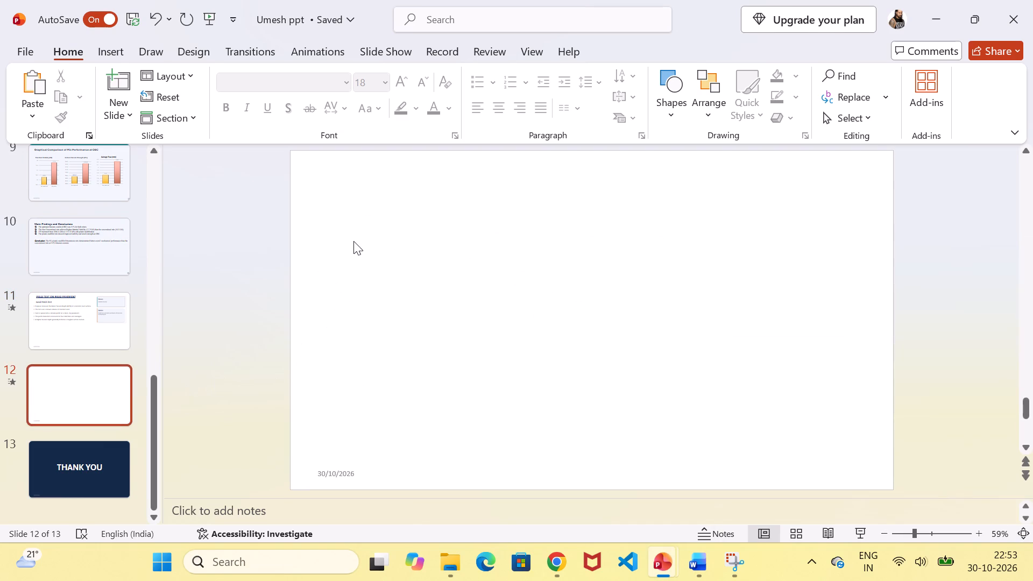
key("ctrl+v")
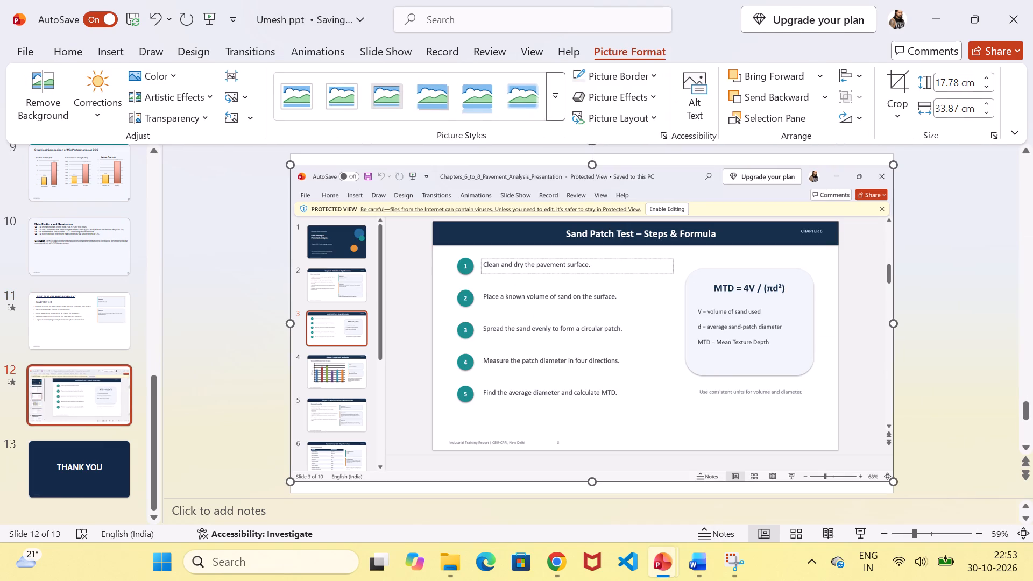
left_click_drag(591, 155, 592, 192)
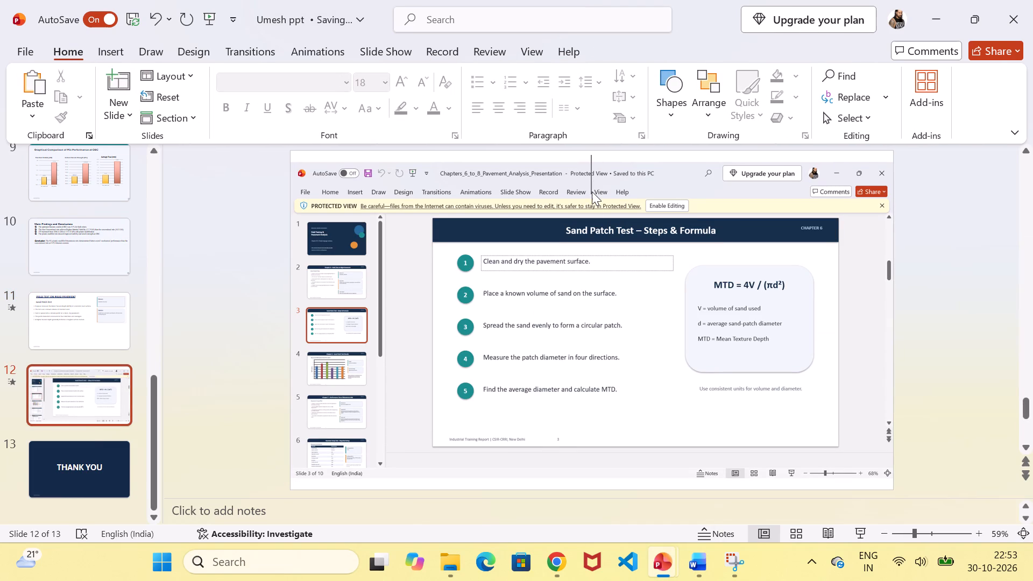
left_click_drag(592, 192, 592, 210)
Cut slide 12, which holds the pasted screenshot, from the Umesh ppt presentation.
left_click(117, 403)
right_click(117, 403)
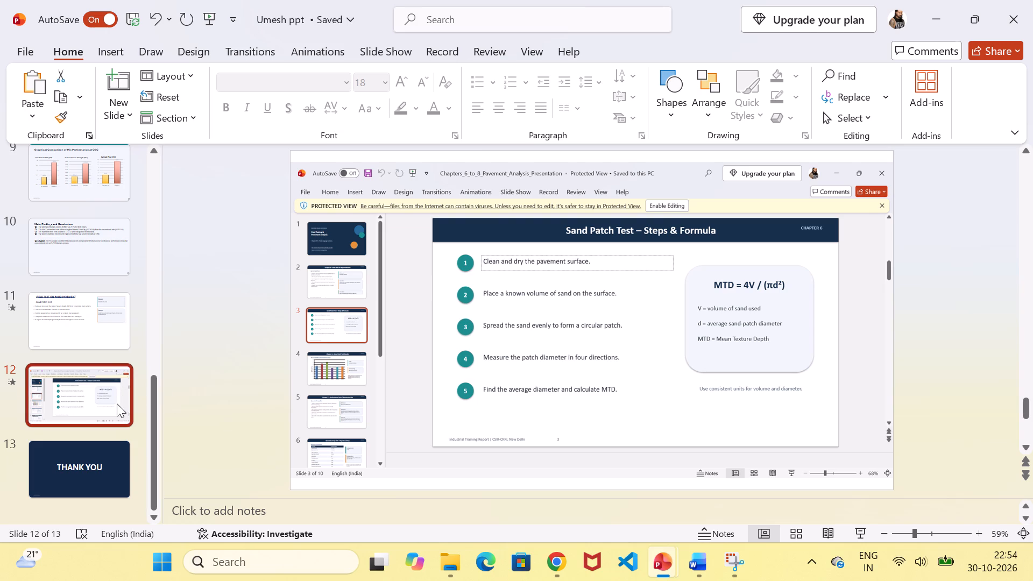
left_click(90, 389)
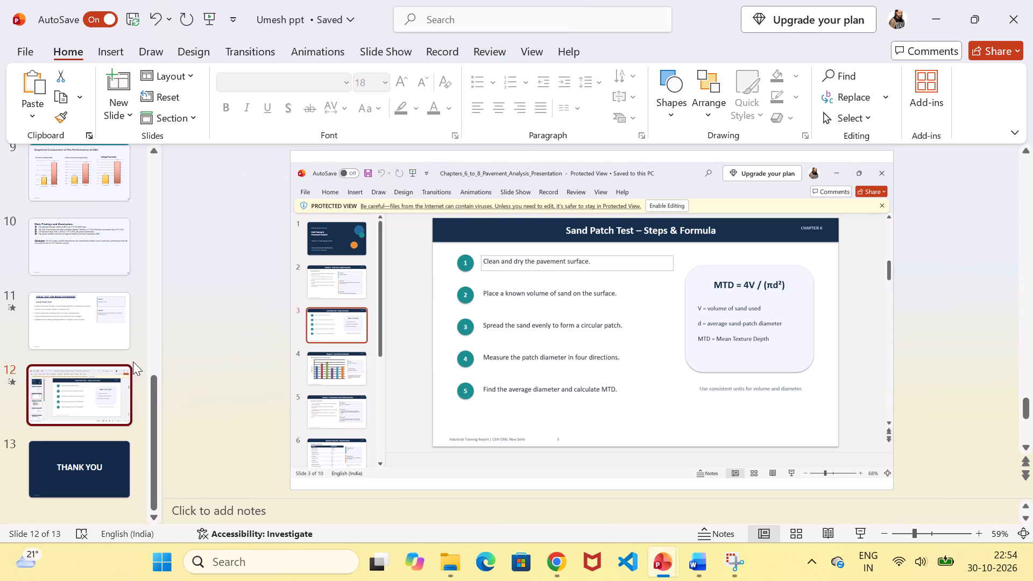
left_click(112, 391)
right_click(112, 391)
left_click(0, 401)
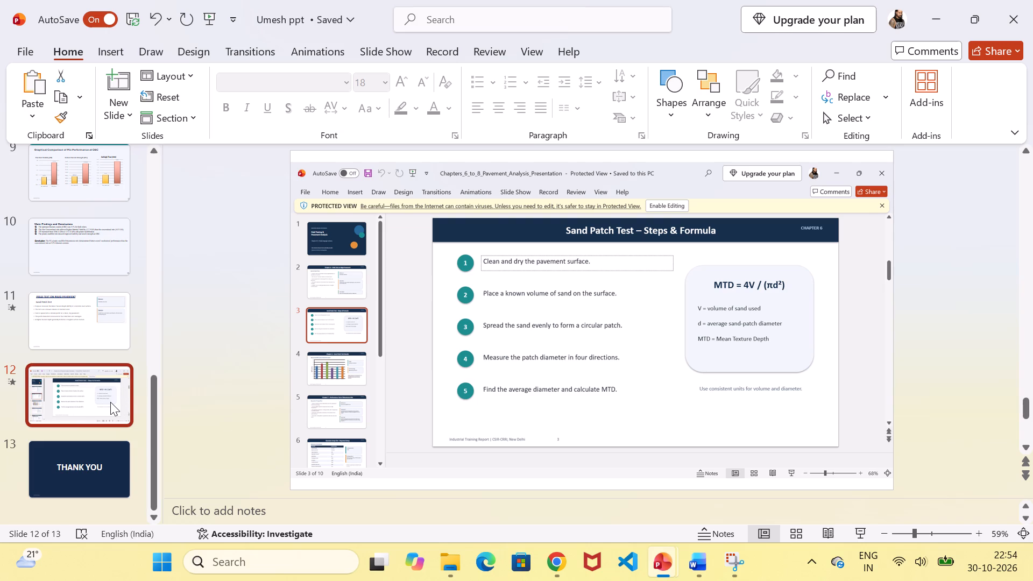
left_click(110, 402)
left_click(110, 402)
right_click(110, 402)
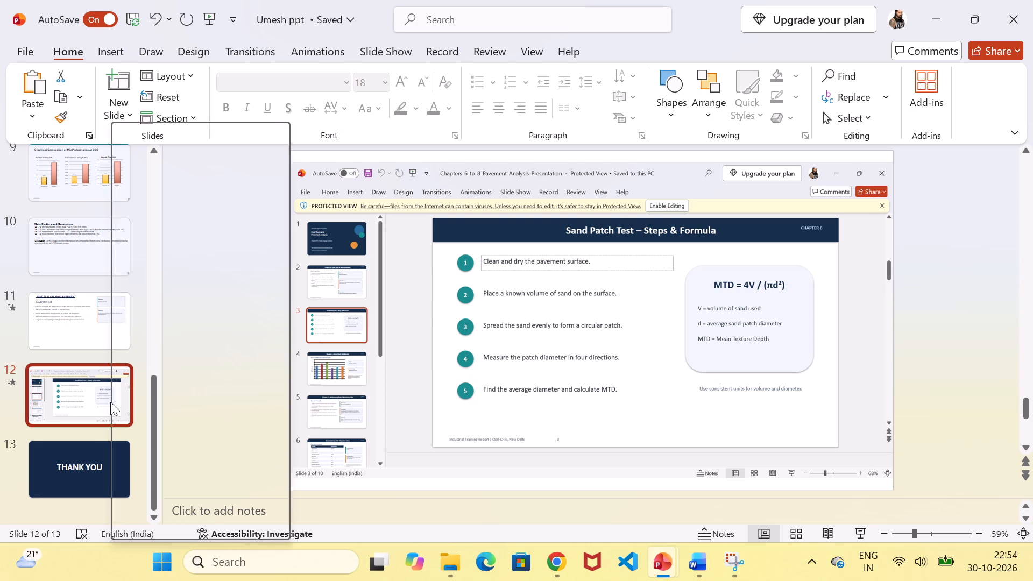
left_click(162, 187)
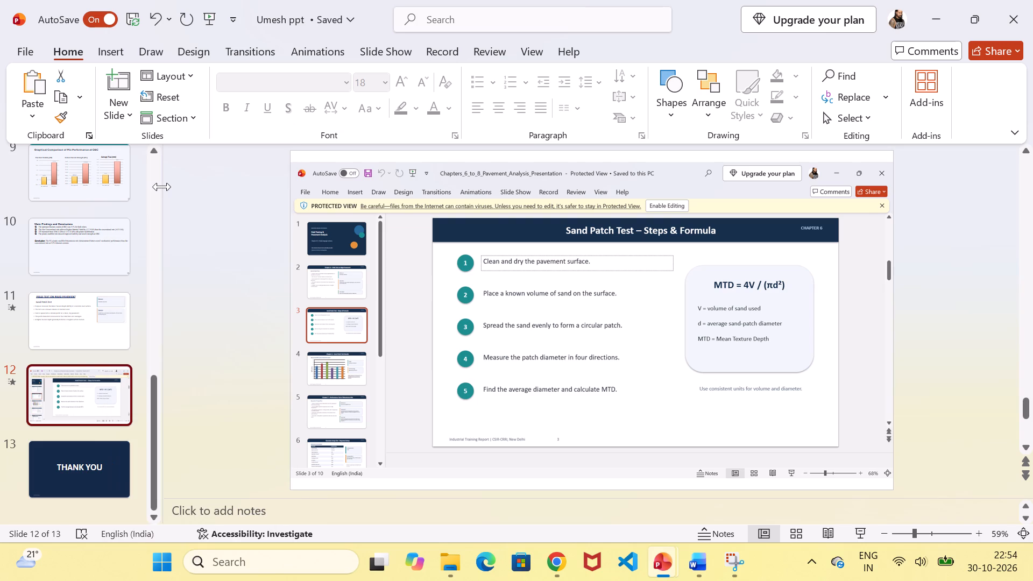
right_click(91, 395)
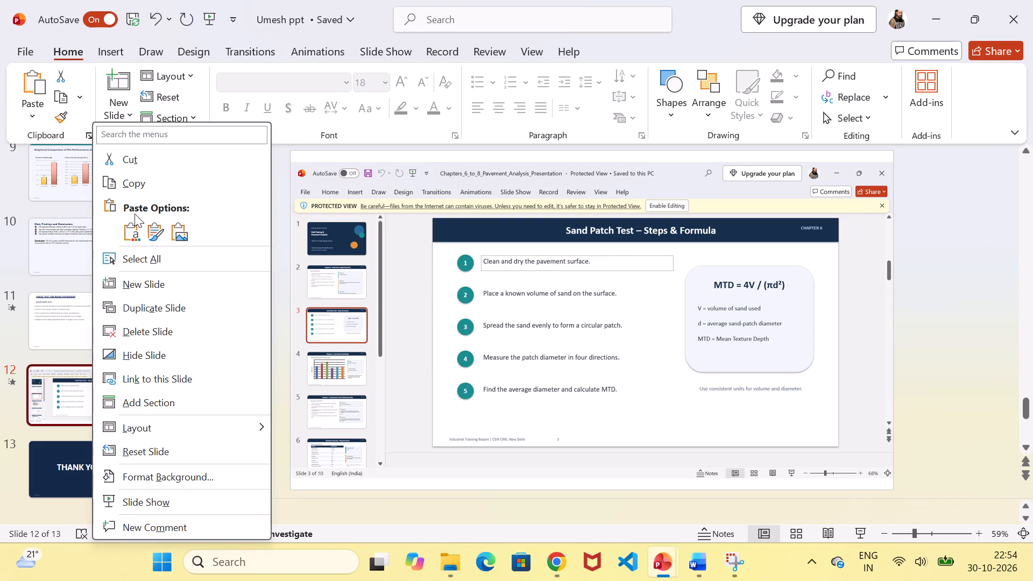
left_click(131, 164)
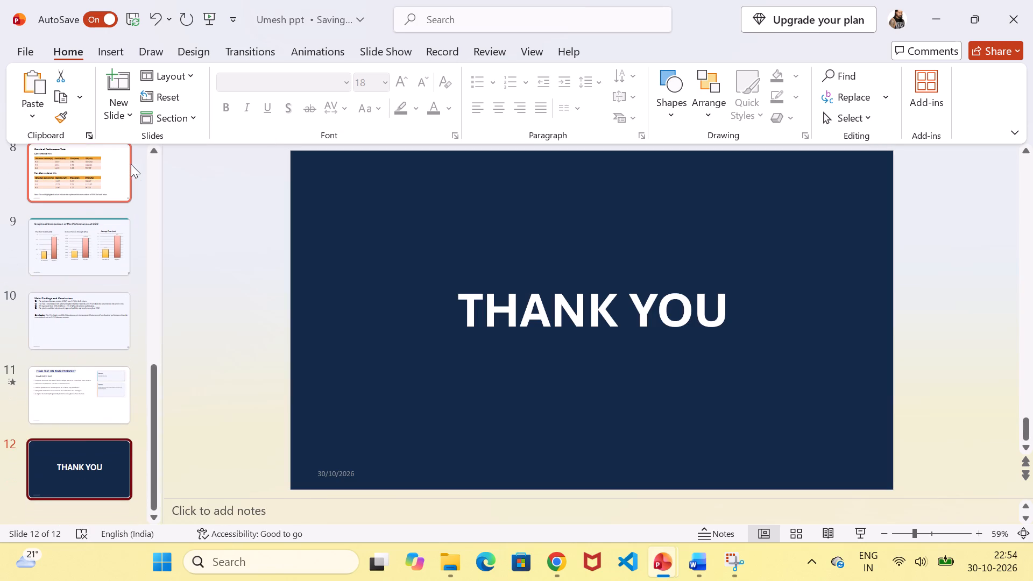
Add a new Blank layout slide and place it between the Field Test on Rigid Pavement slide and the THANK YOU slide.
left_click(118, 107)
left_click(148, 330)
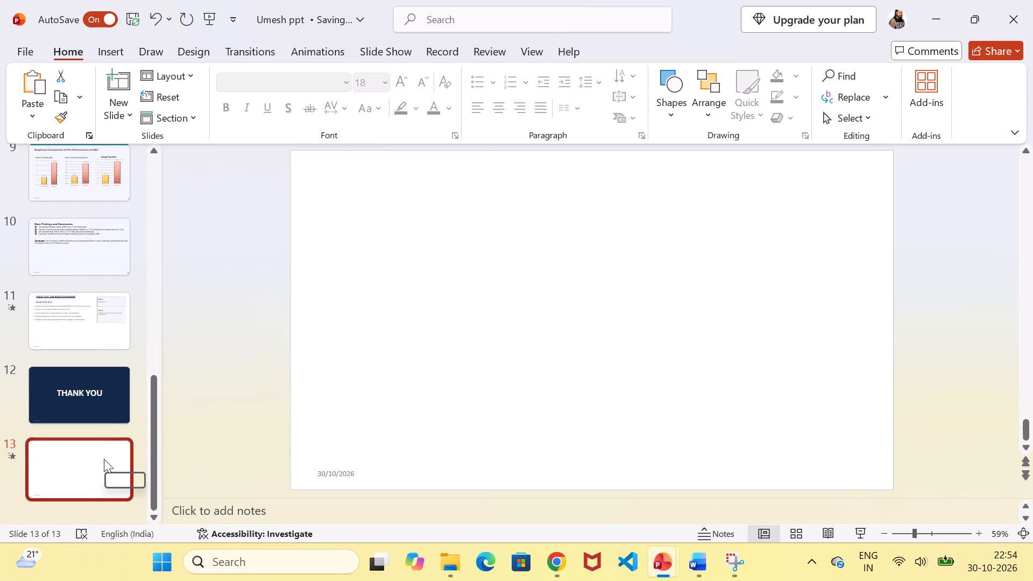
left_click_drag(104, 459, 109, 366)
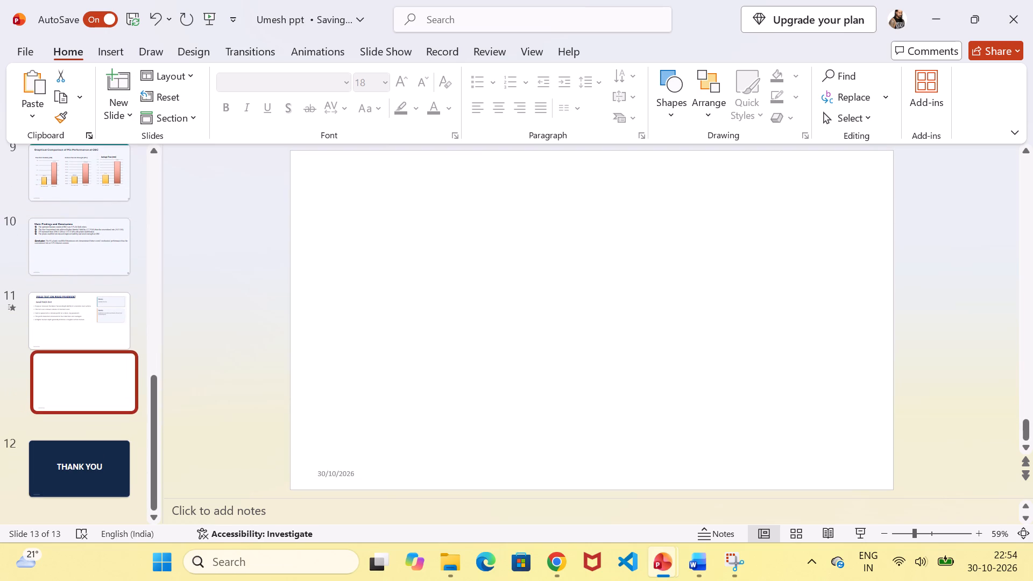
left_click_drag(109, 366, 106, 378)
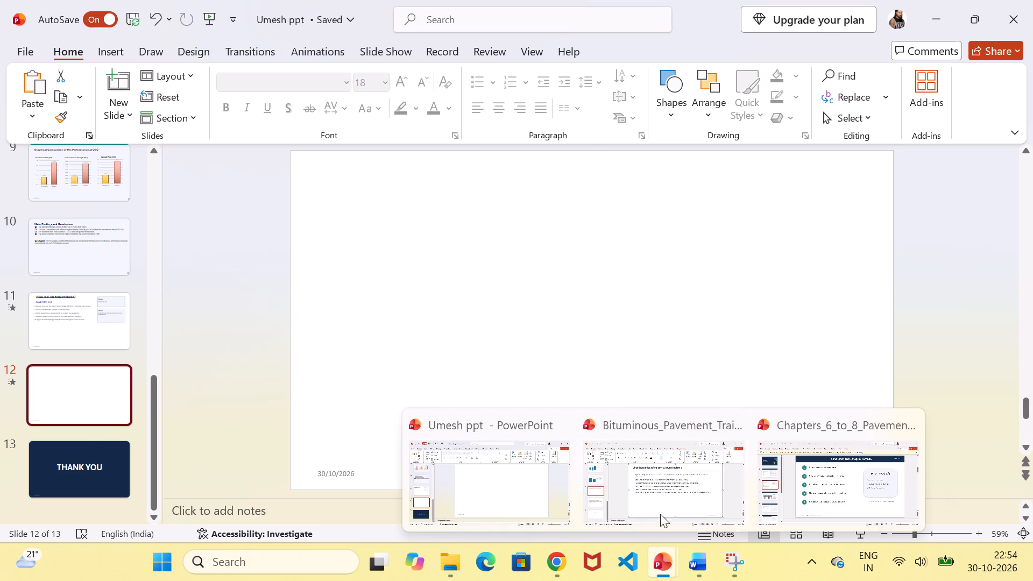
Switch to the Chapters 6 to 8 presentation at the Sand Patch Test – Steps & Formula slide.
left_click(800, 480)
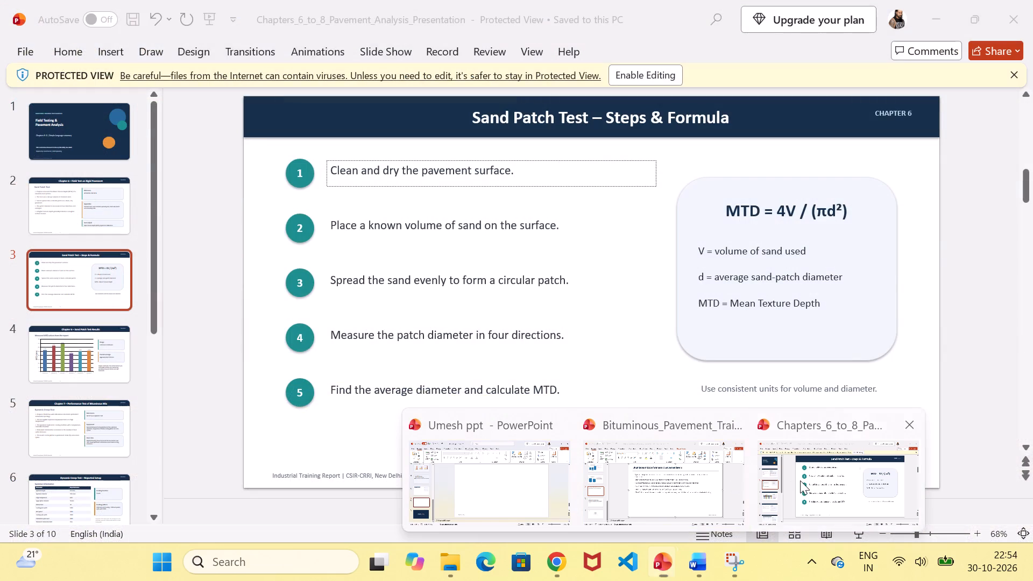
left_click(523, 291)
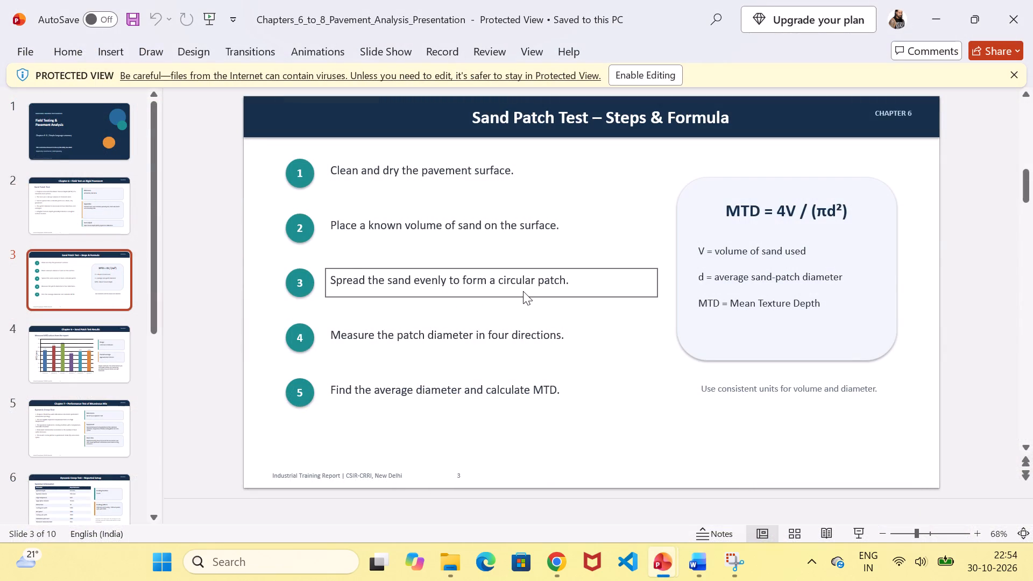
left_click(252, 256)
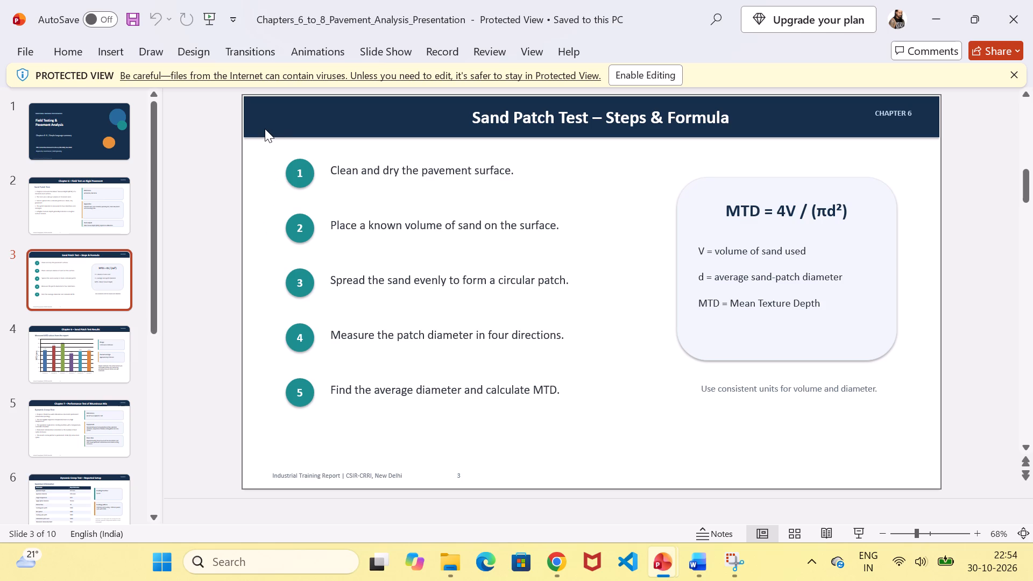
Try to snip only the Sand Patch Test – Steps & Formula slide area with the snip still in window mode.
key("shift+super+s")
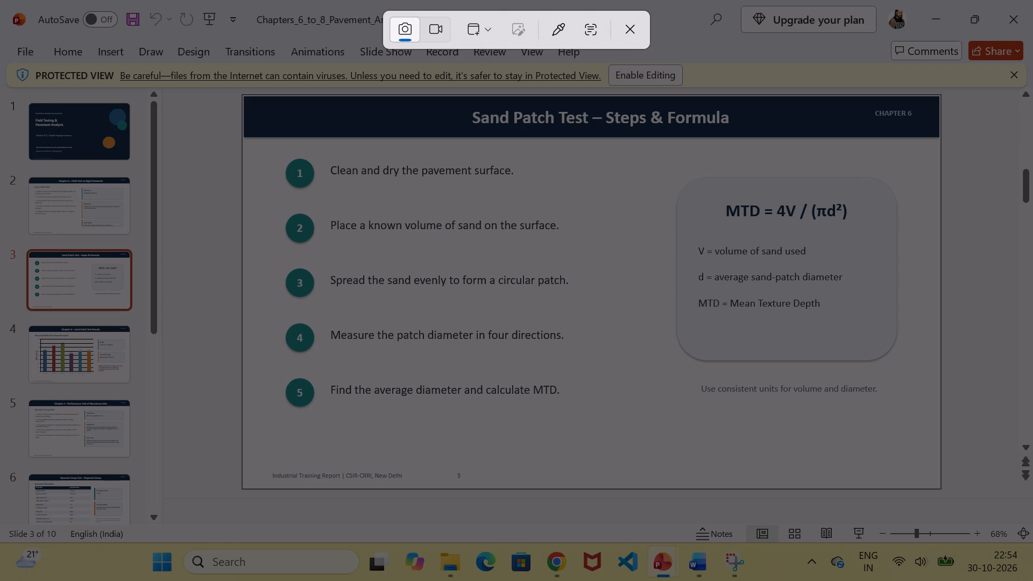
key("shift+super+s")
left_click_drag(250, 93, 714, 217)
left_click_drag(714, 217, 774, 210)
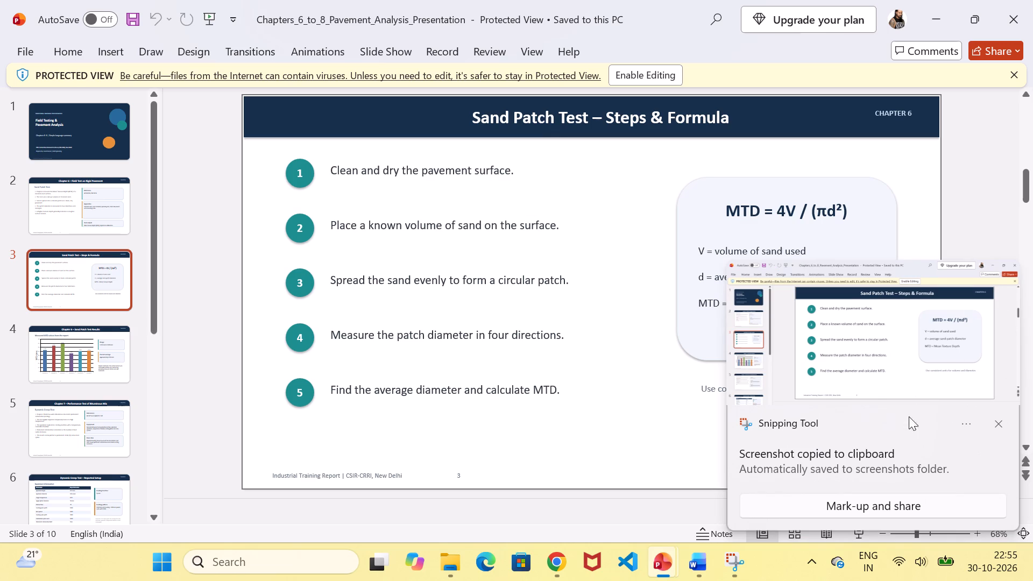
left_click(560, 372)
Start a new screen snip and change the snip mode to Rectangle.
key("shift+super+s")
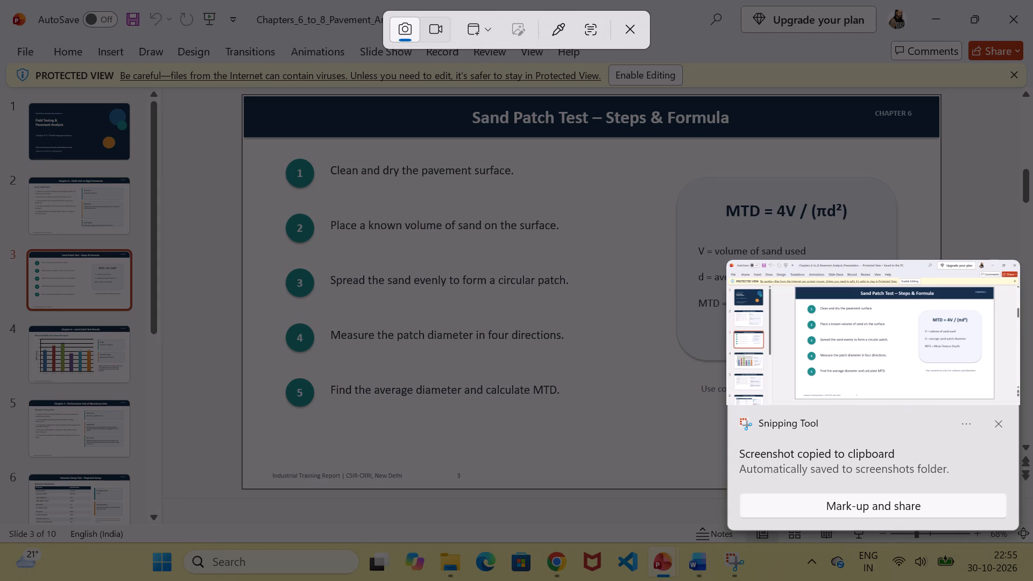
left_click(484, 36)
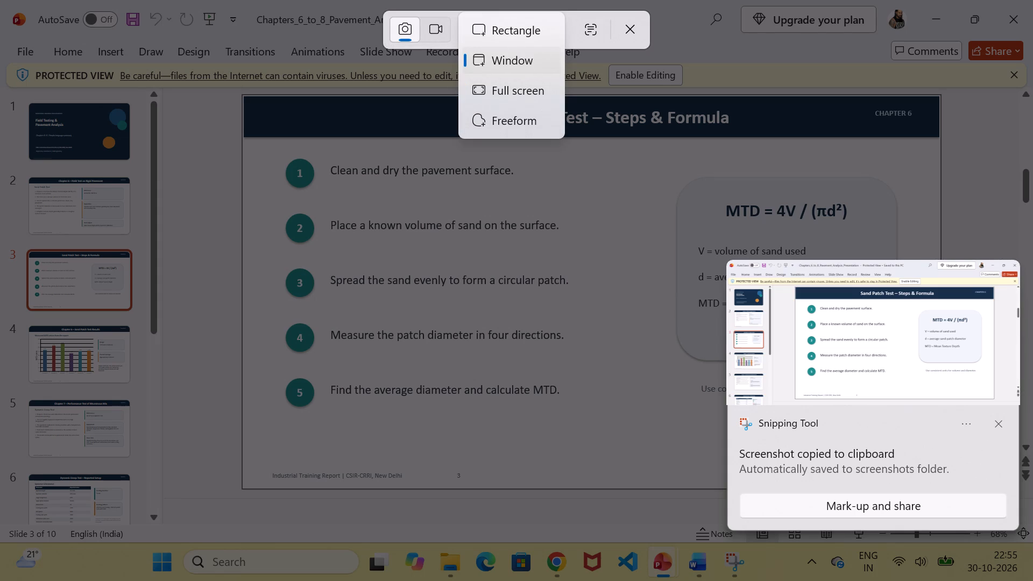
left_click(507, 20)
left_click(505, 150)
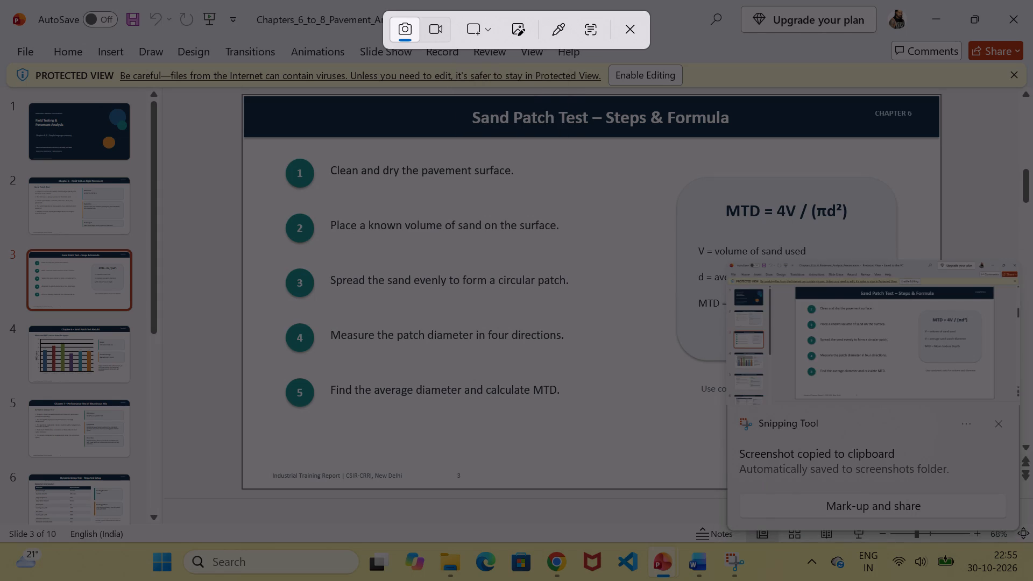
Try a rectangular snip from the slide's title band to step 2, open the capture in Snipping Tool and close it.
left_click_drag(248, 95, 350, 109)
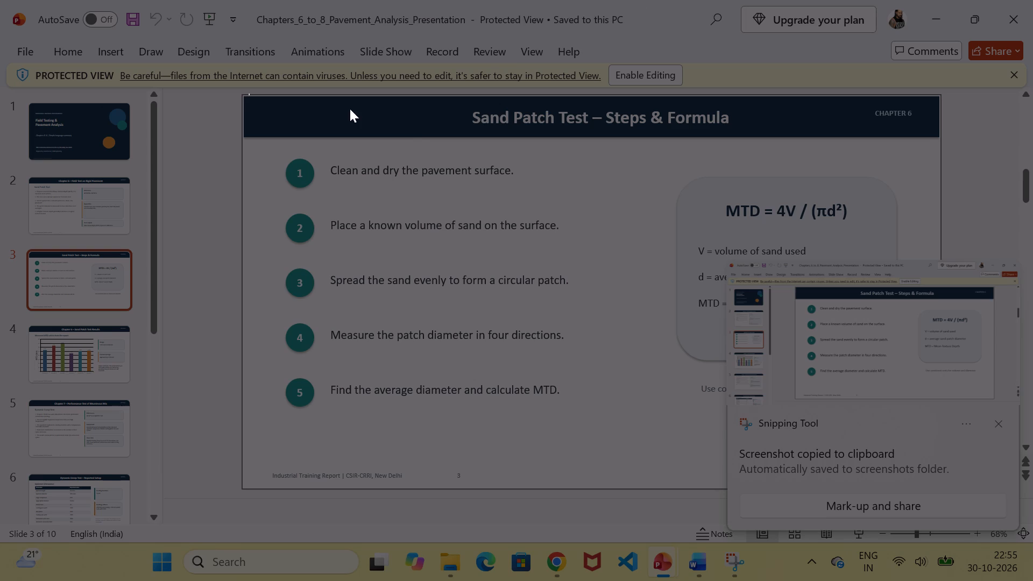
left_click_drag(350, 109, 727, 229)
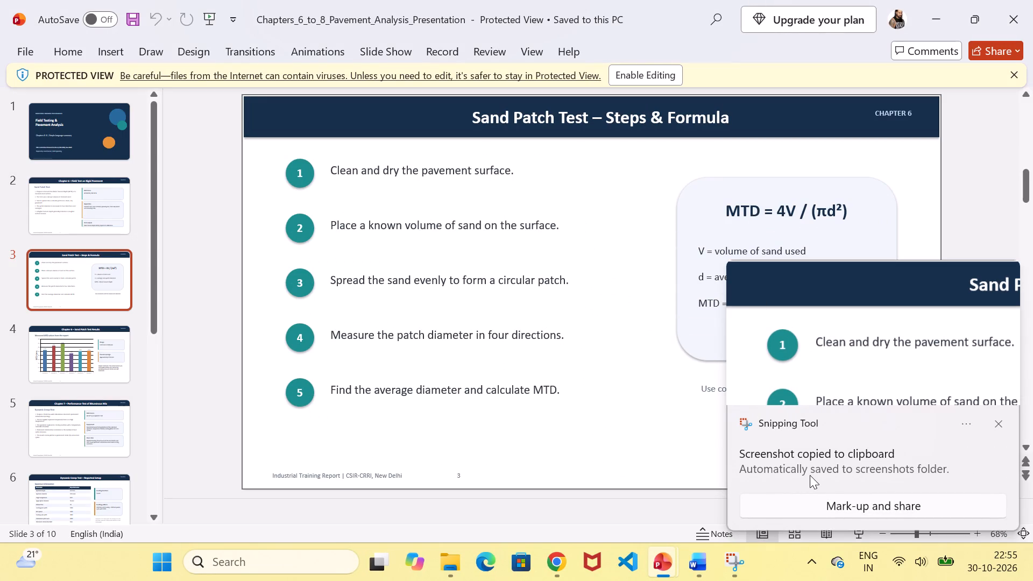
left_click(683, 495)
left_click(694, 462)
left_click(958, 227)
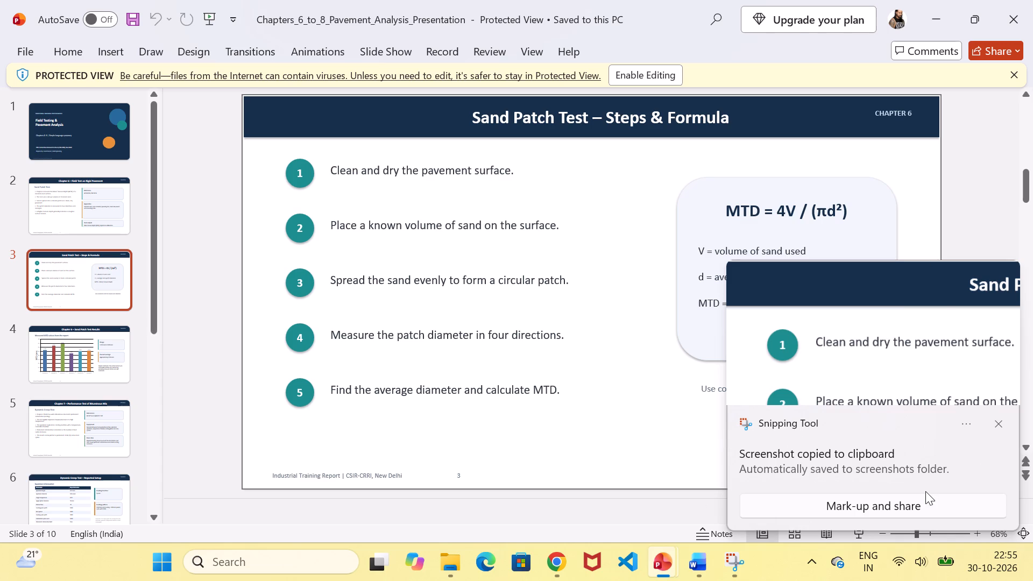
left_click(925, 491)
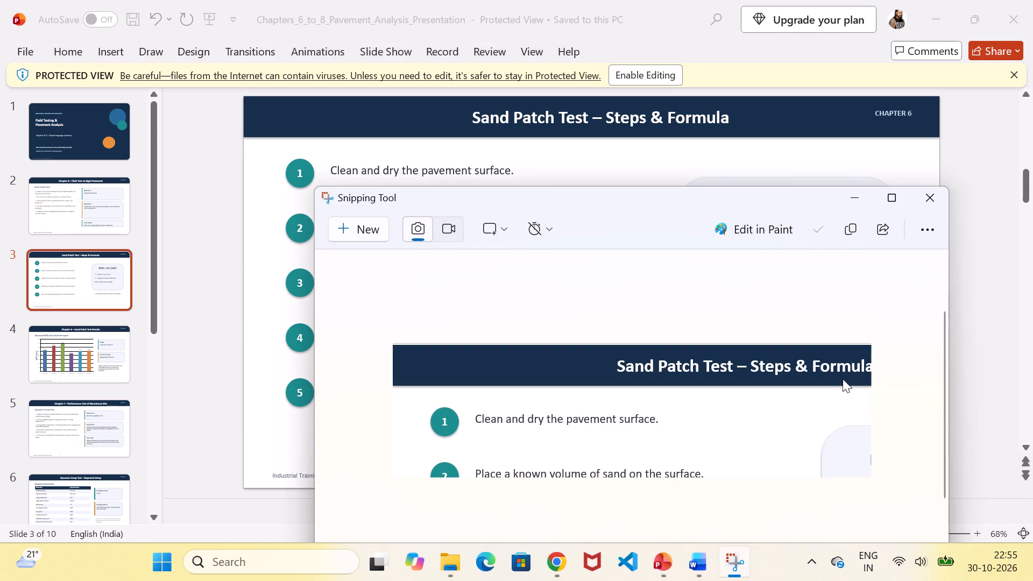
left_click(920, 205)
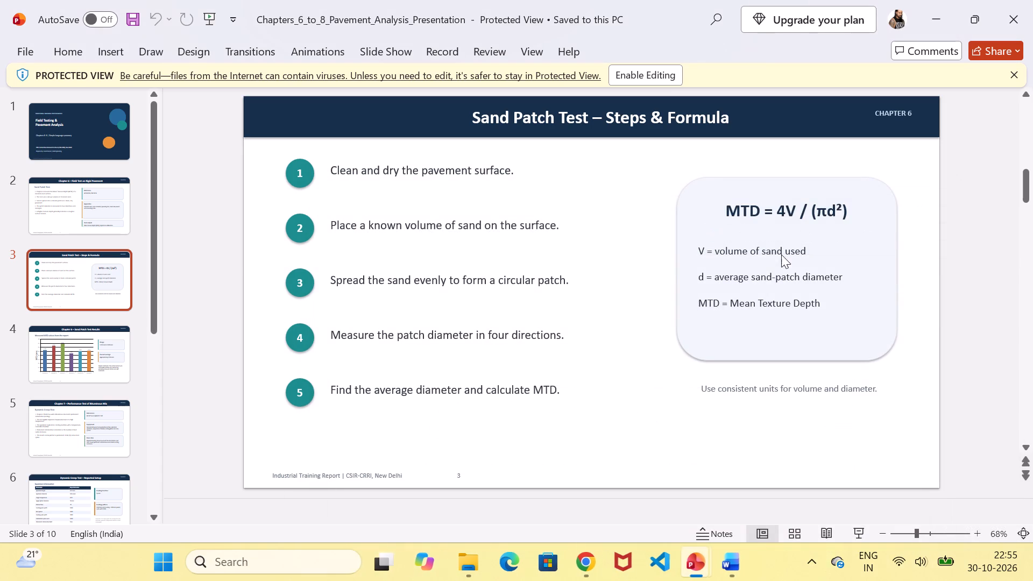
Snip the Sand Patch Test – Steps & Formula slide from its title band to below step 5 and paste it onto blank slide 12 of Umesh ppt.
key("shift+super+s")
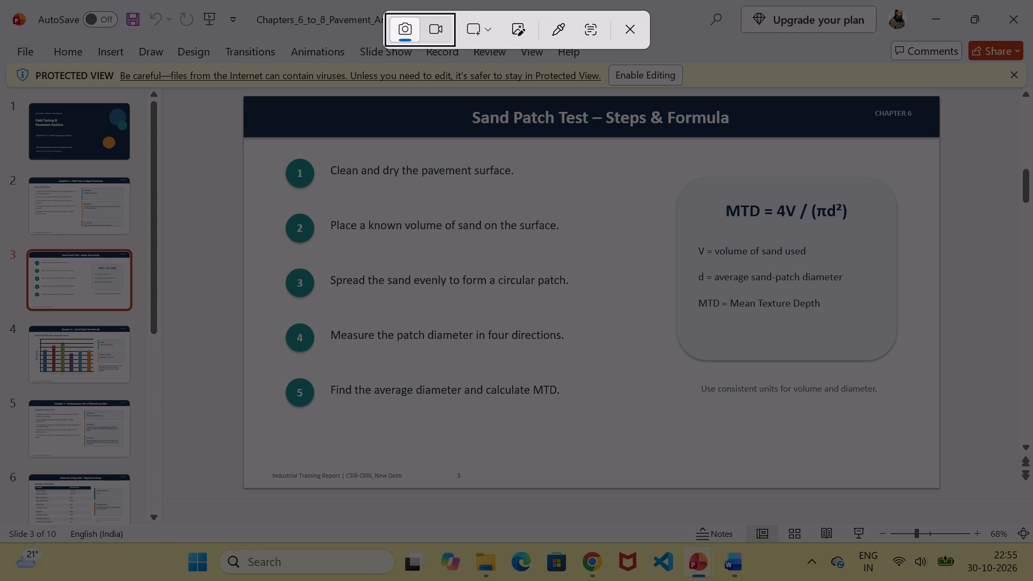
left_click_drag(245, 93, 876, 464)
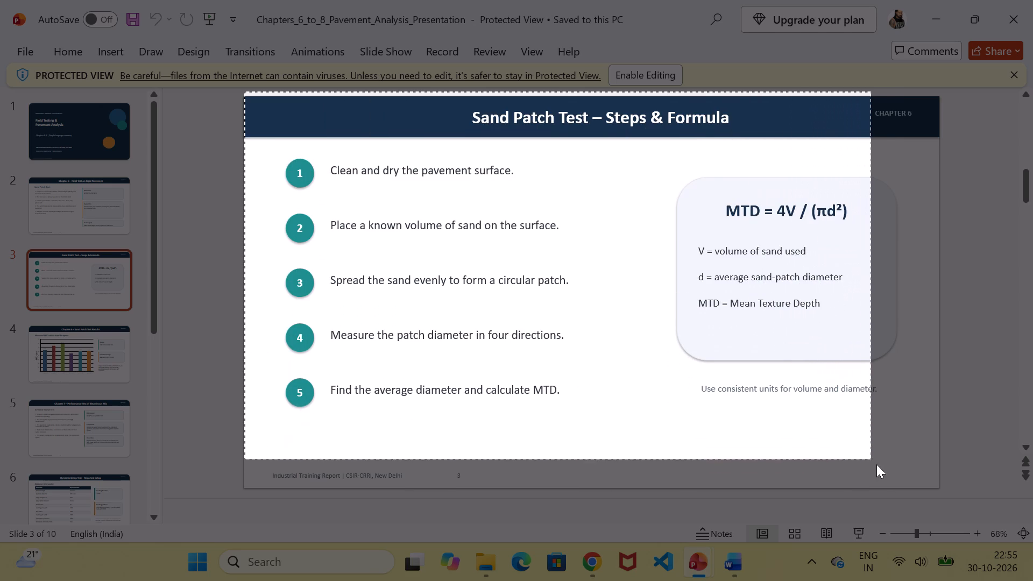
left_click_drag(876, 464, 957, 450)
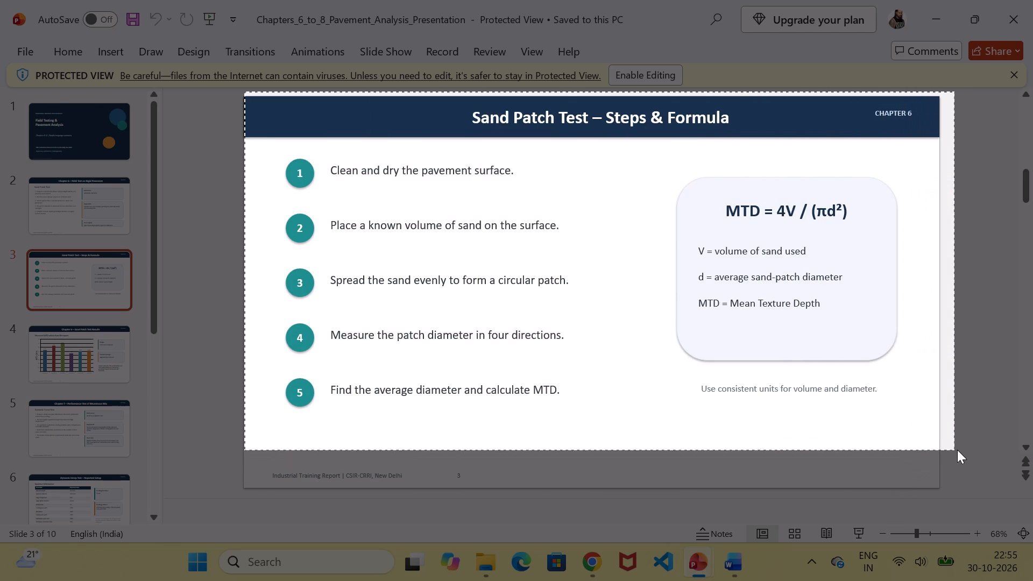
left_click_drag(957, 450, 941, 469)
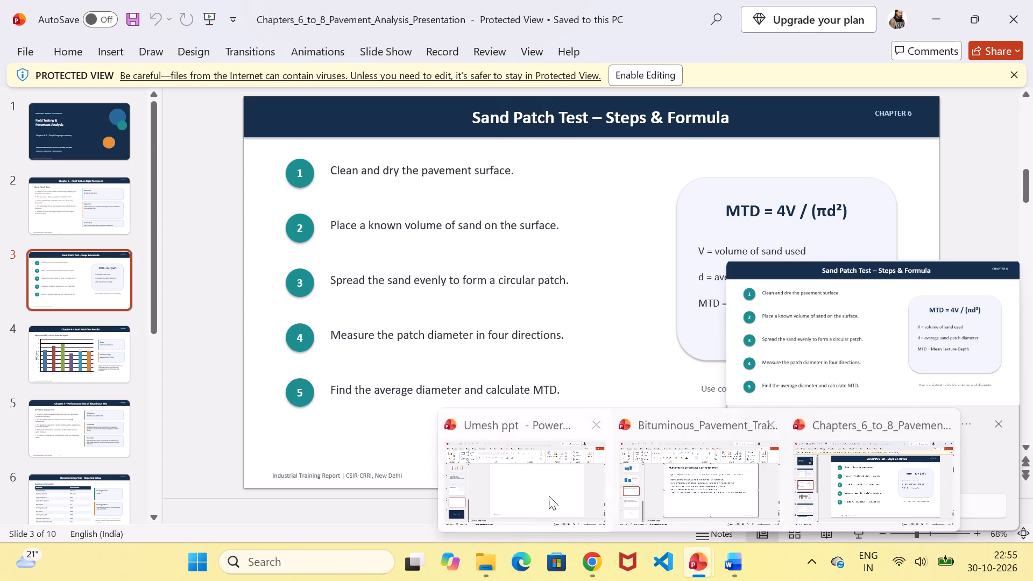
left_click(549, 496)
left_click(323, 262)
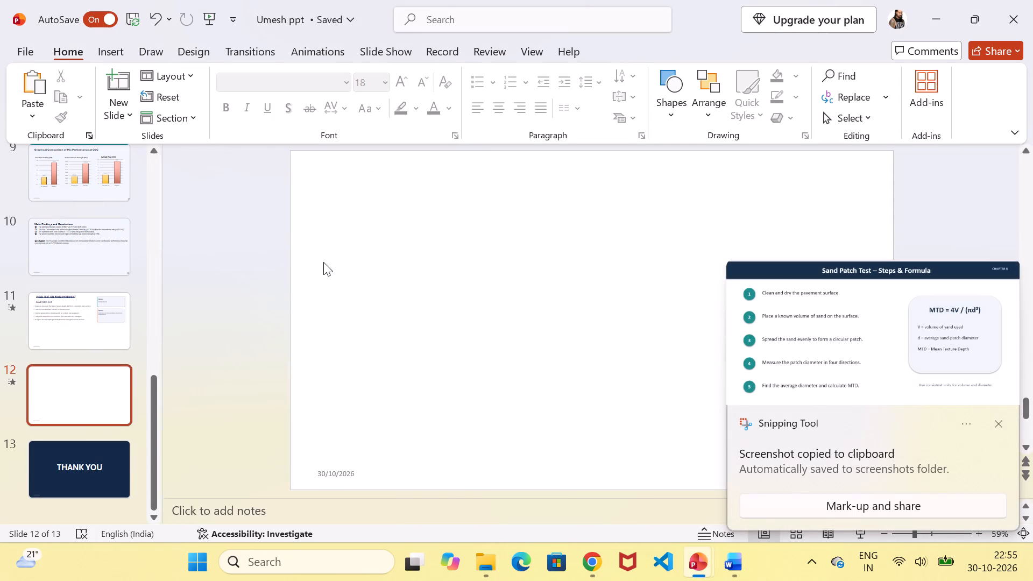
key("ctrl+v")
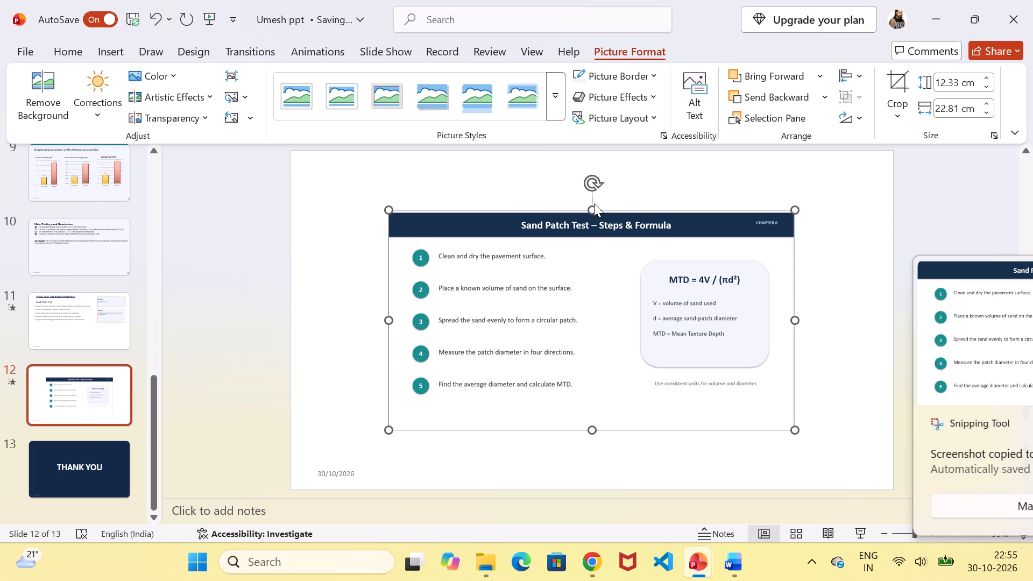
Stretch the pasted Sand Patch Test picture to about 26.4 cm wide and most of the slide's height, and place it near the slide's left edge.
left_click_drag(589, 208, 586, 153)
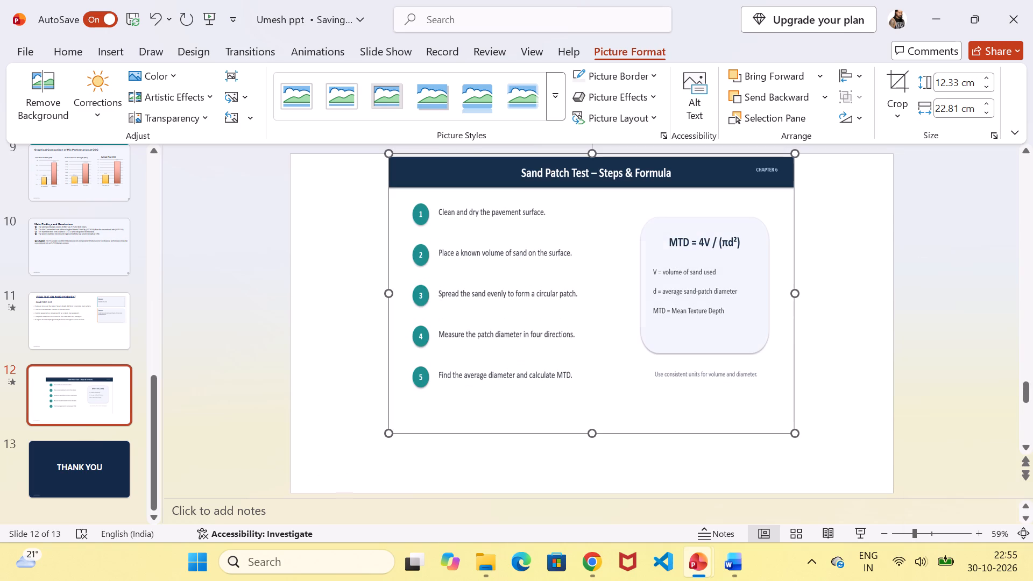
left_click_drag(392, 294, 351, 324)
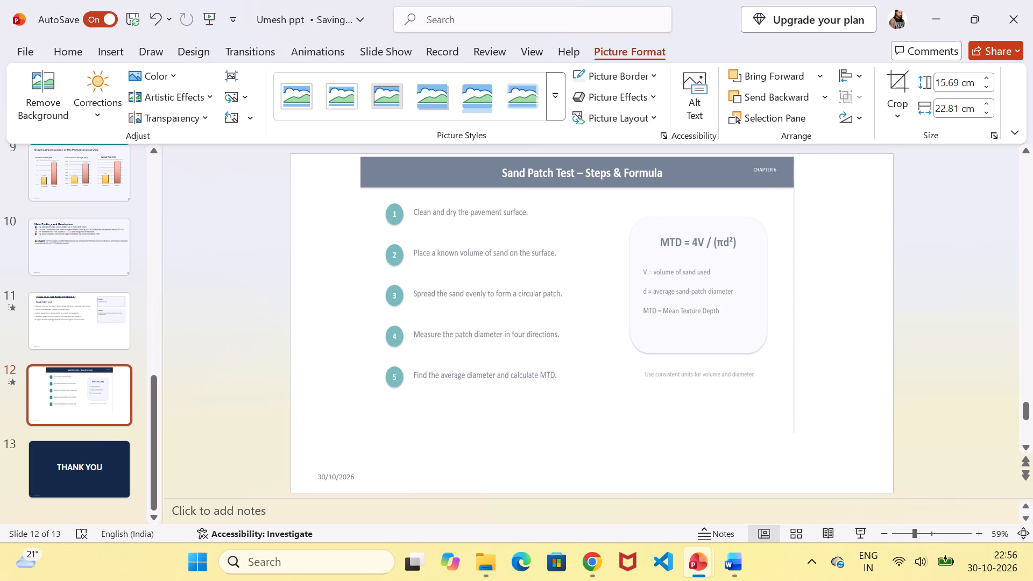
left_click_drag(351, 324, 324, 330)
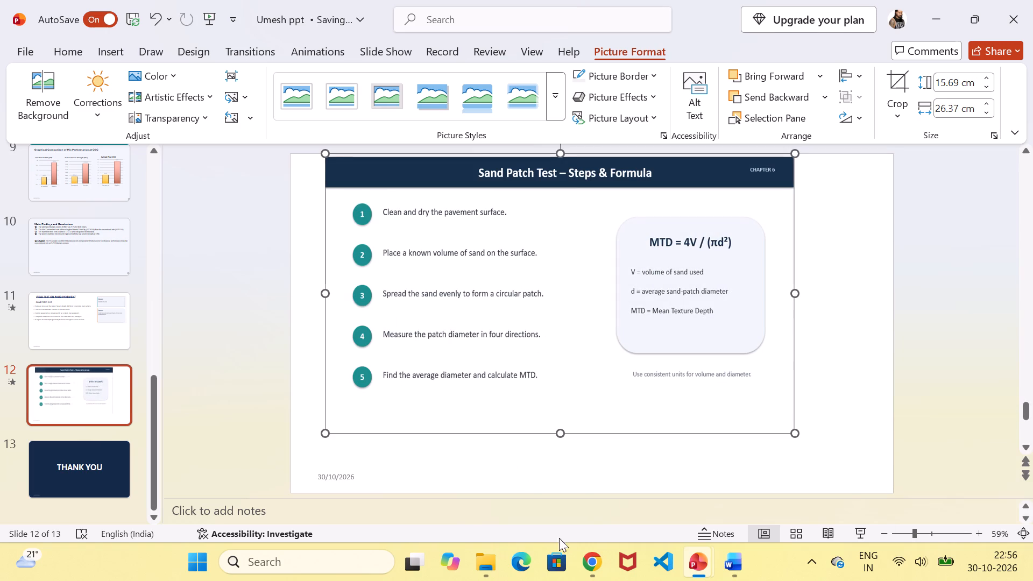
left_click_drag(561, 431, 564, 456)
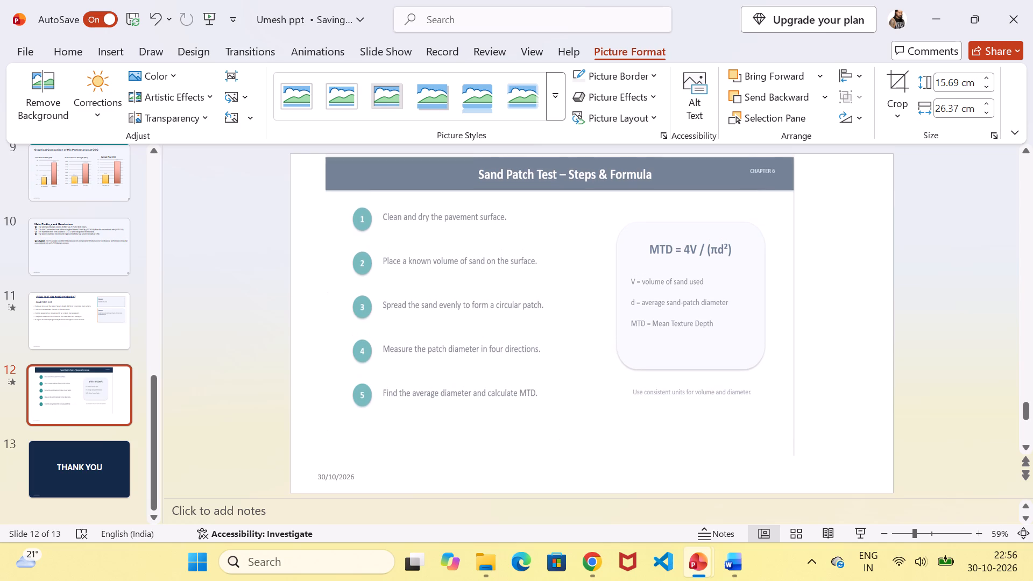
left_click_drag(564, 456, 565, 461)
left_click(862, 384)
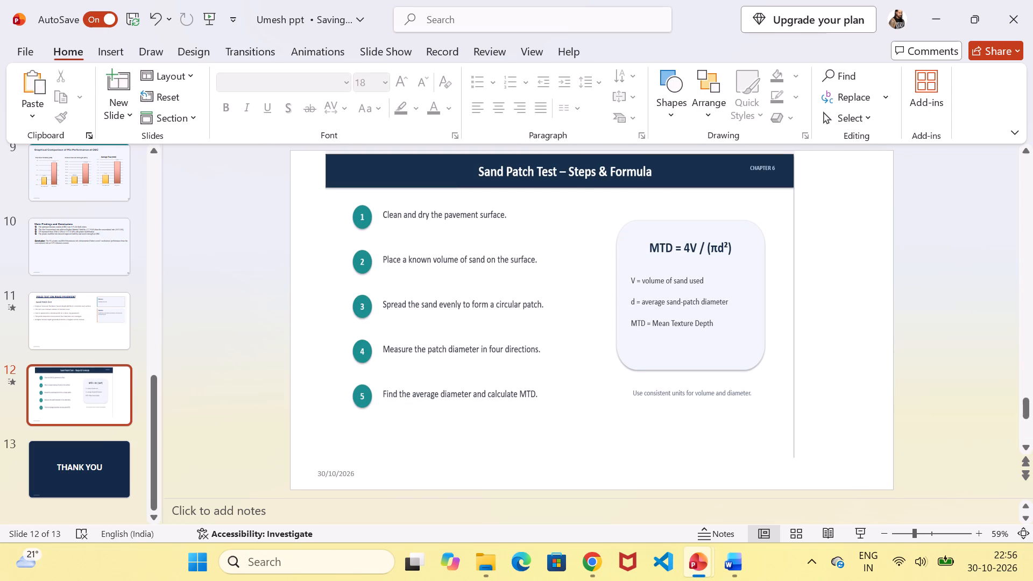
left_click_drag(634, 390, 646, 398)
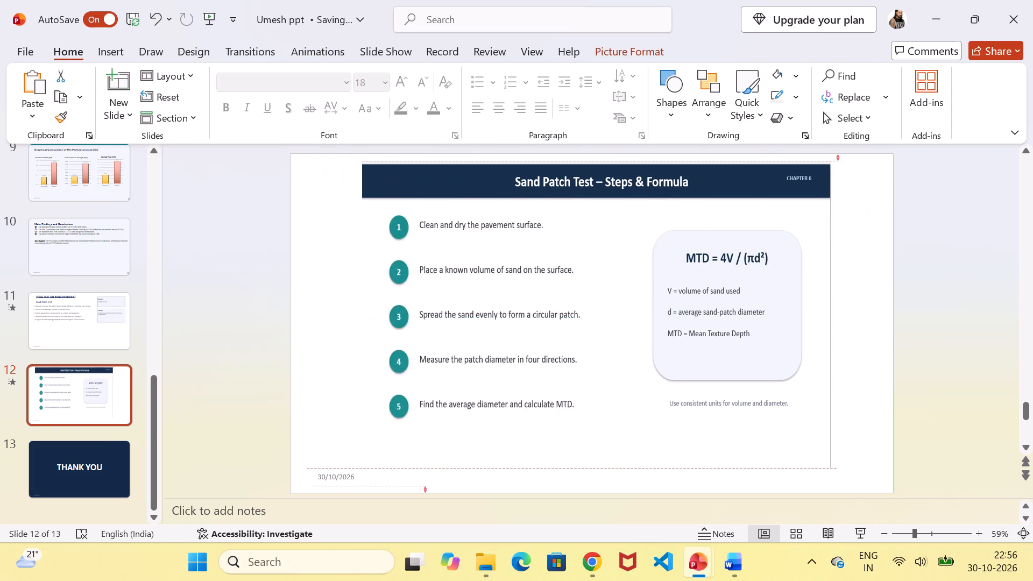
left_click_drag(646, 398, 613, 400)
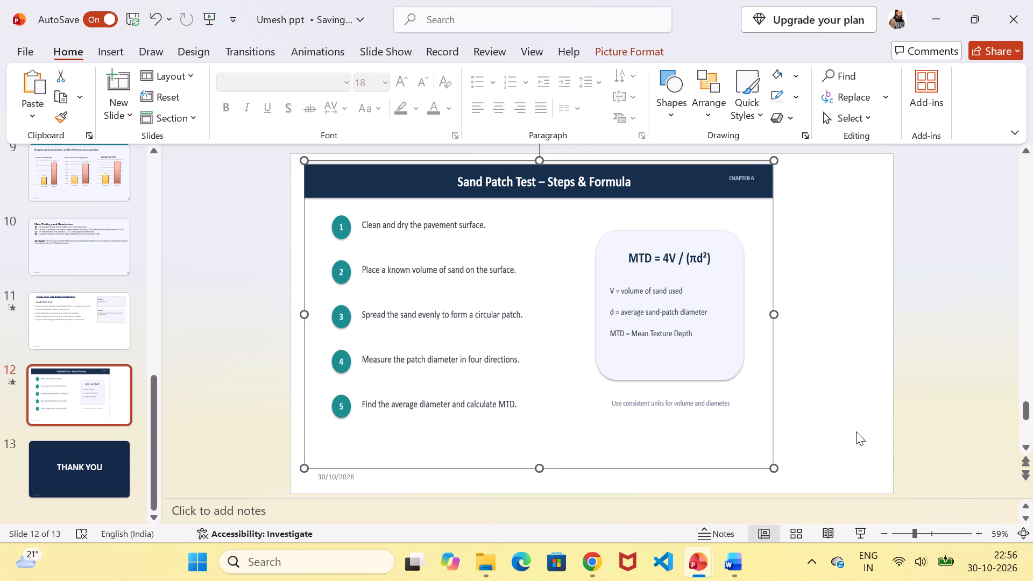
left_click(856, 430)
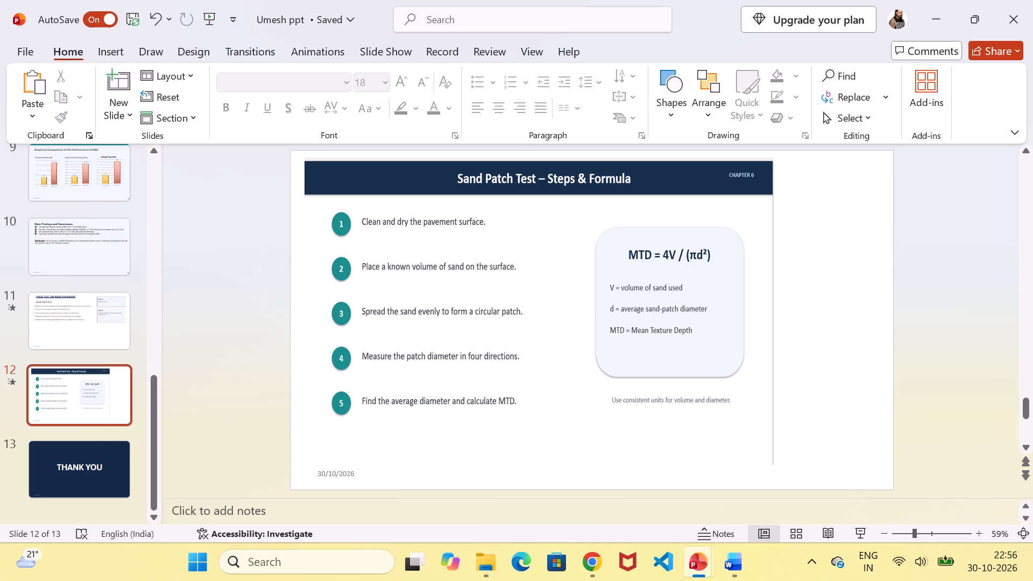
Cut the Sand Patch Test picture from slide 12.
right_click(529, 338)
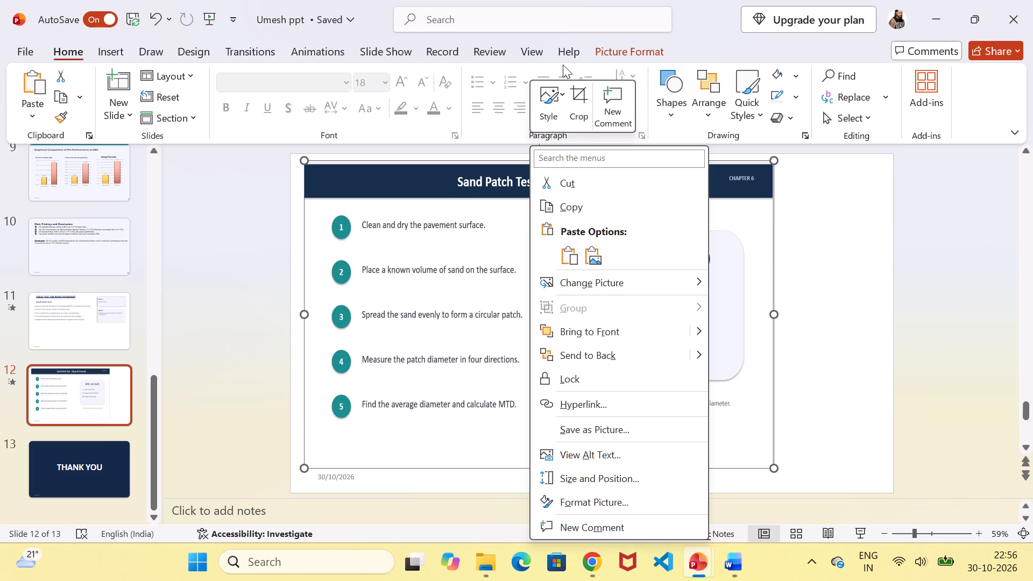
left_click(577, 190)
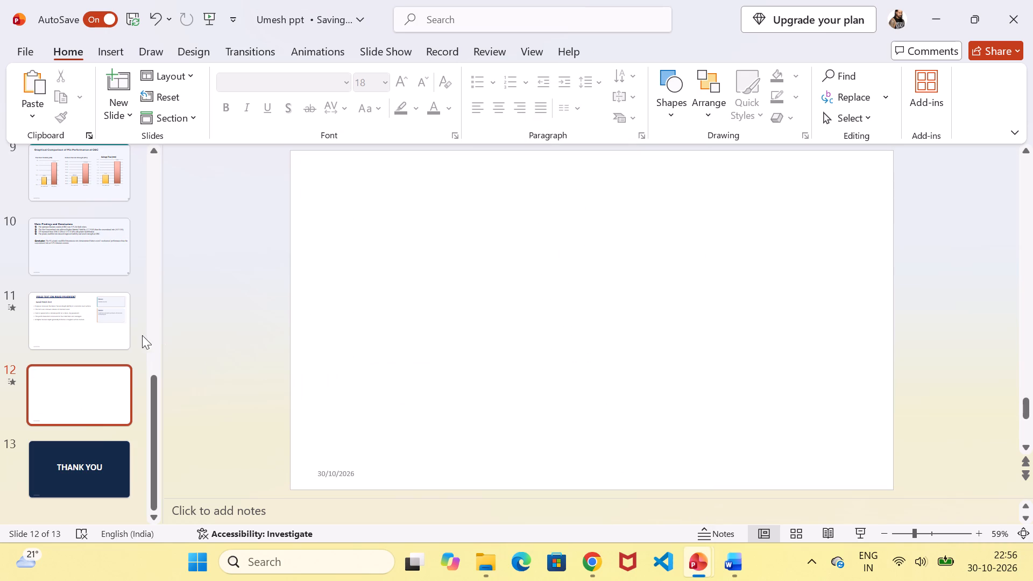
Look over the Field Test on Rigid Pavement slide and the Aggregate Test Results slide.
left_click(118, 327)
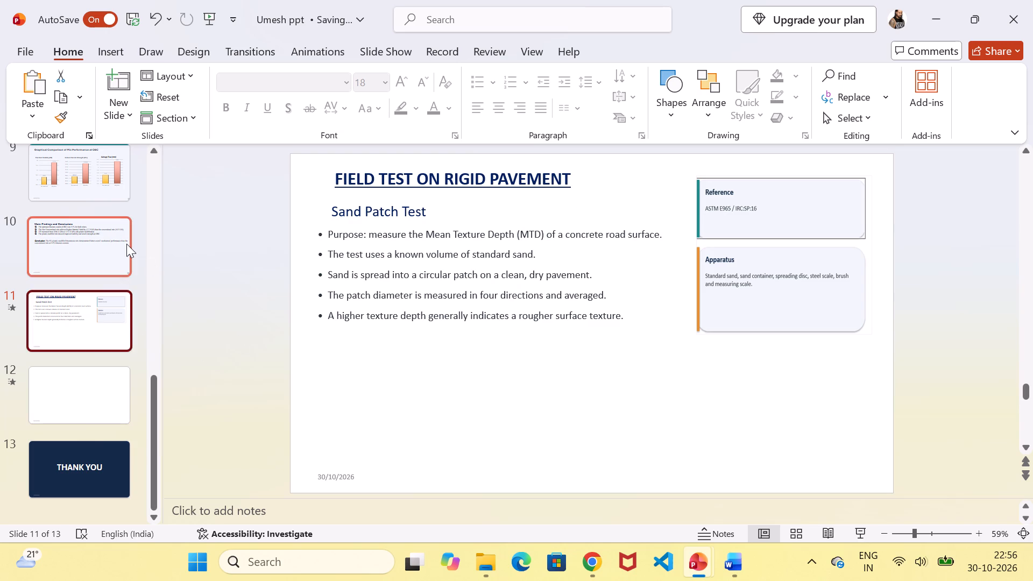
scroll(126, 244, "up", 6)
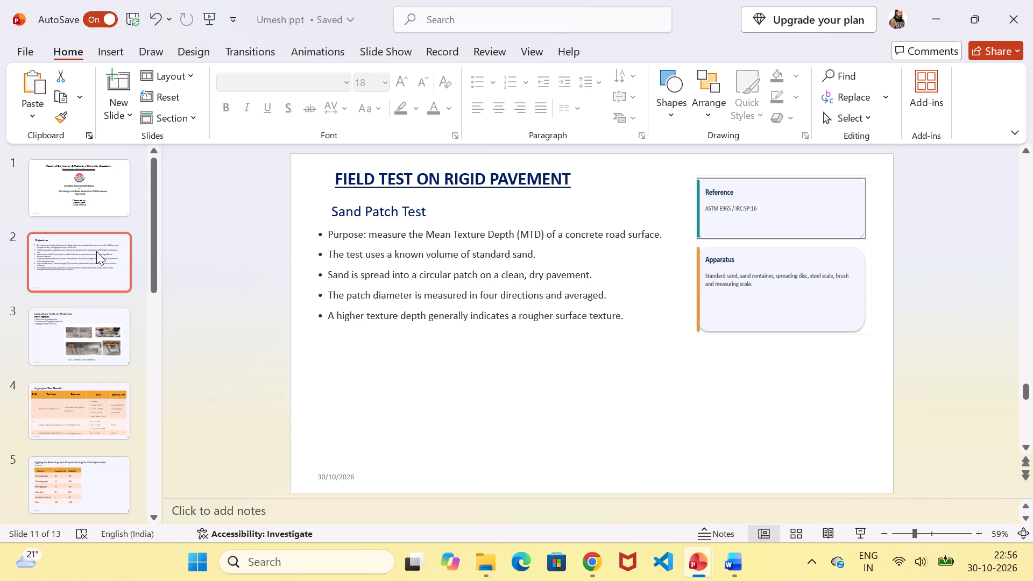
left_click(89, 337)
left_click(87, 407)
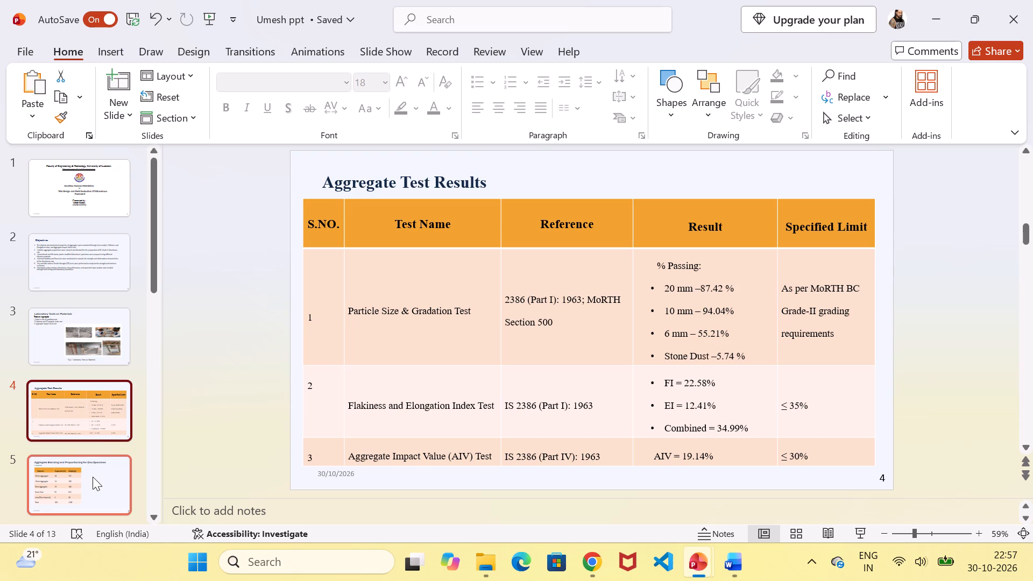
left_click(102, 418)
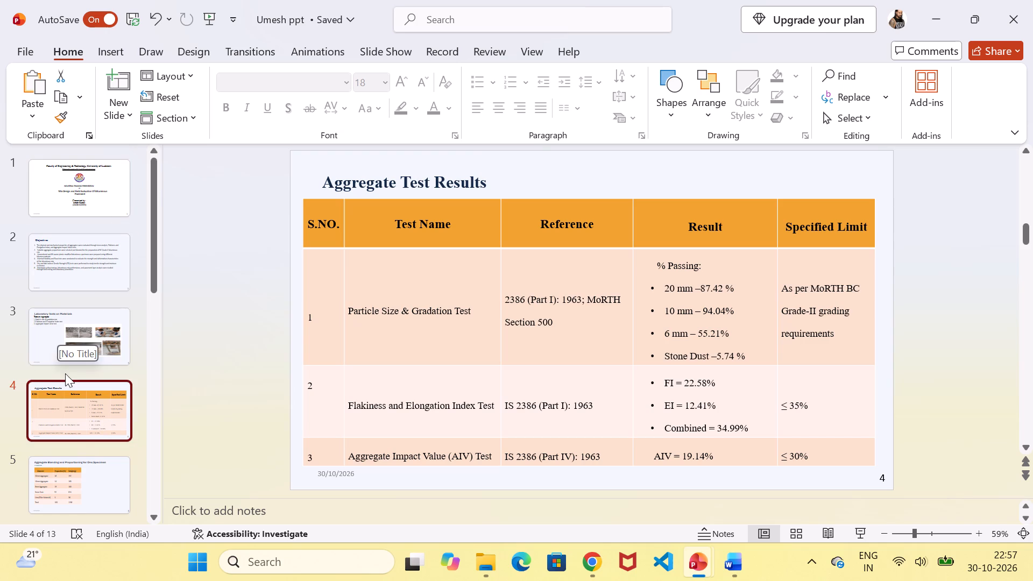
scroll(65, 373, "down", 1)
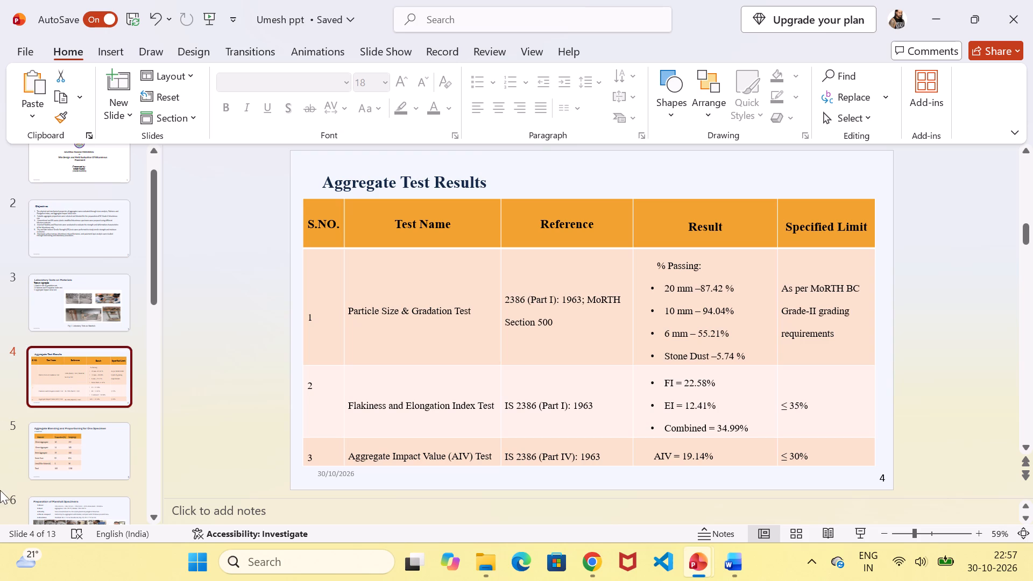
Review the slides of Umesh ppt in order, from the title slide through the Field Test on Rigid Pavement slide to blank slide 12.
scroll(394, 321, "up", 3)
scroll(394, 321, "down", 1)
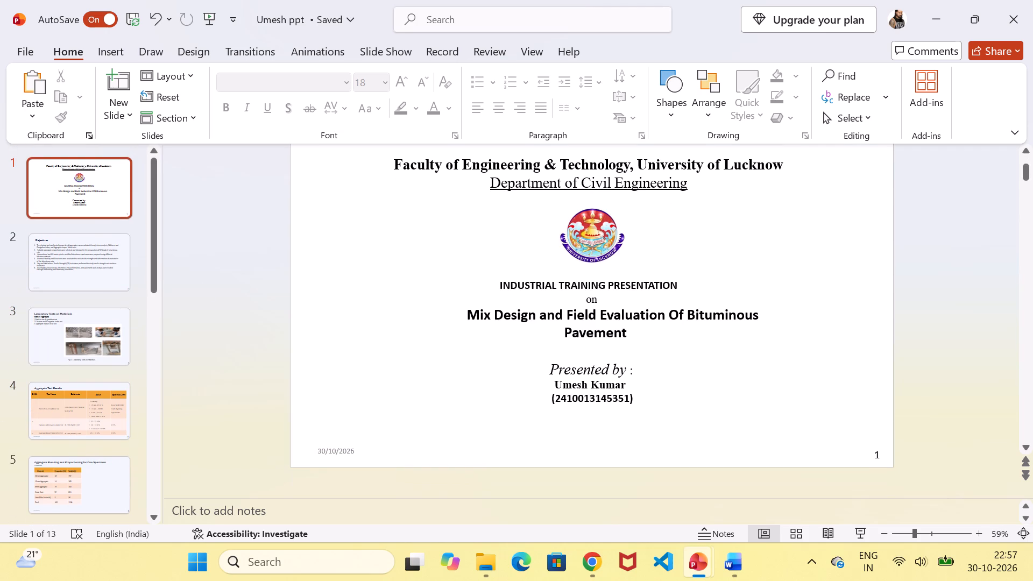
scroll(394, 321, "down", 4)
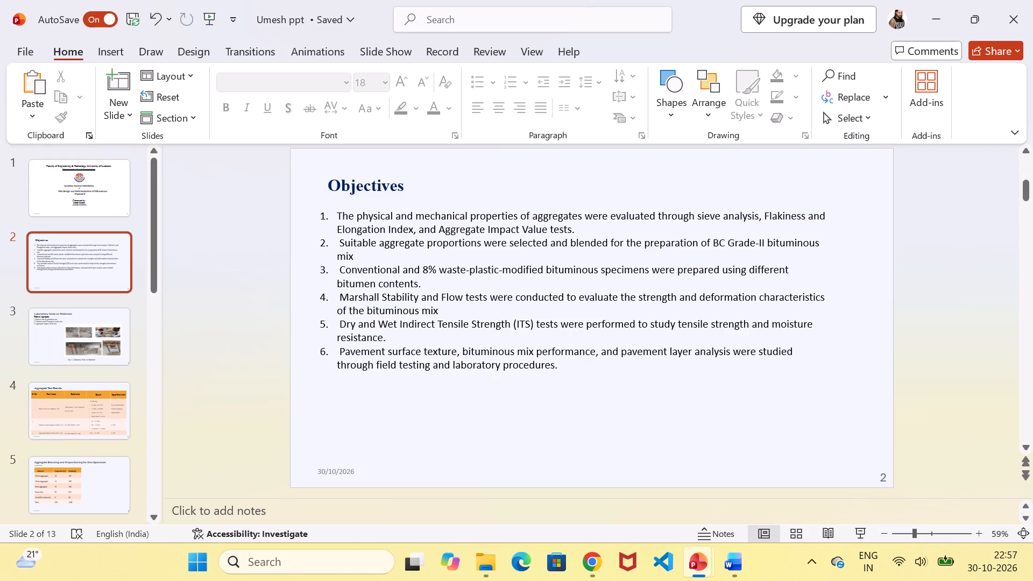
scroll(394, 321, "down", 3)
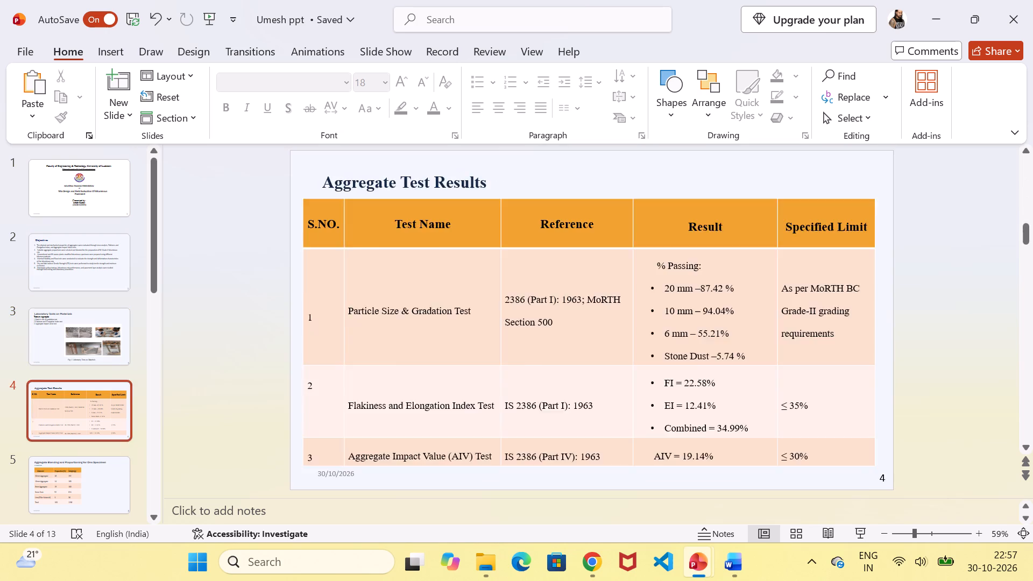
scroll(394, 321, "down", 2)
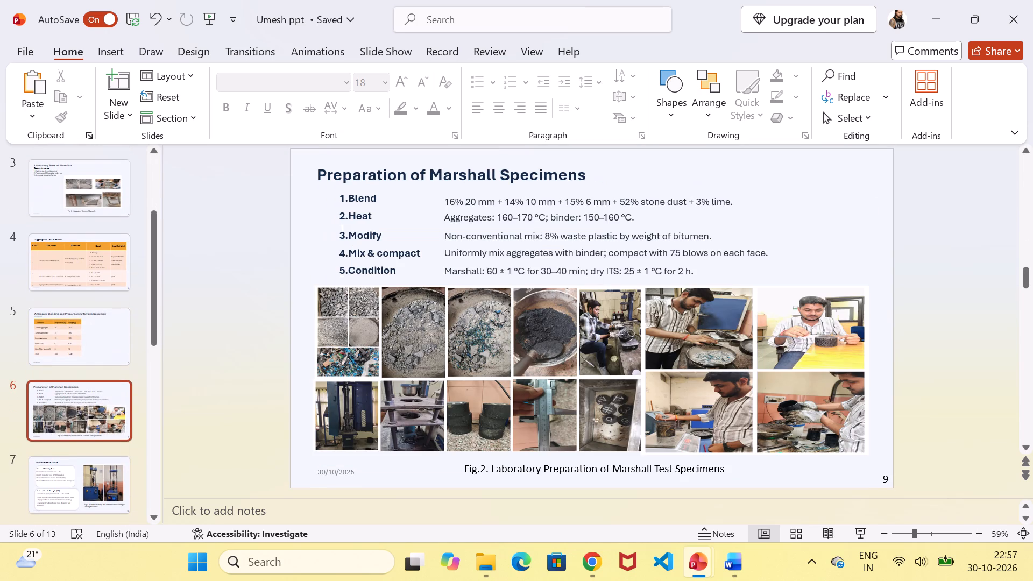
scroll(394, 321, "up", 1)
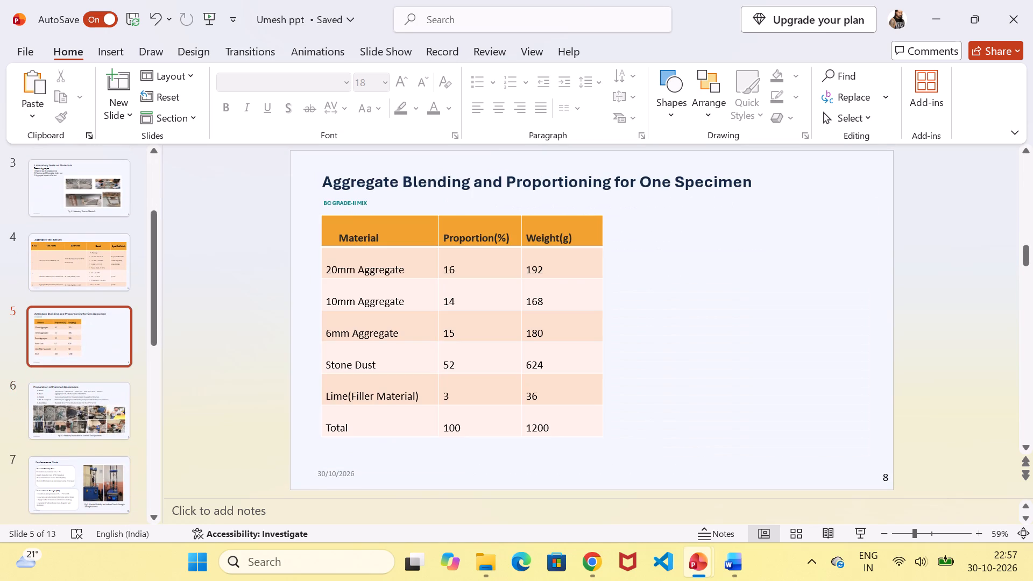
scroll(394, 321, "down", 3)
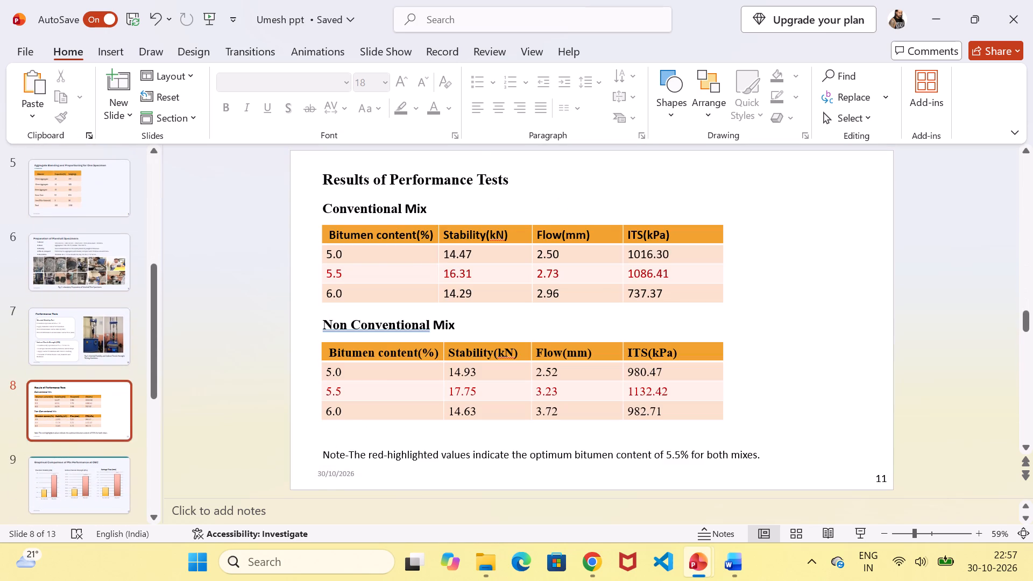
scroll(394, 321, "down", 3)
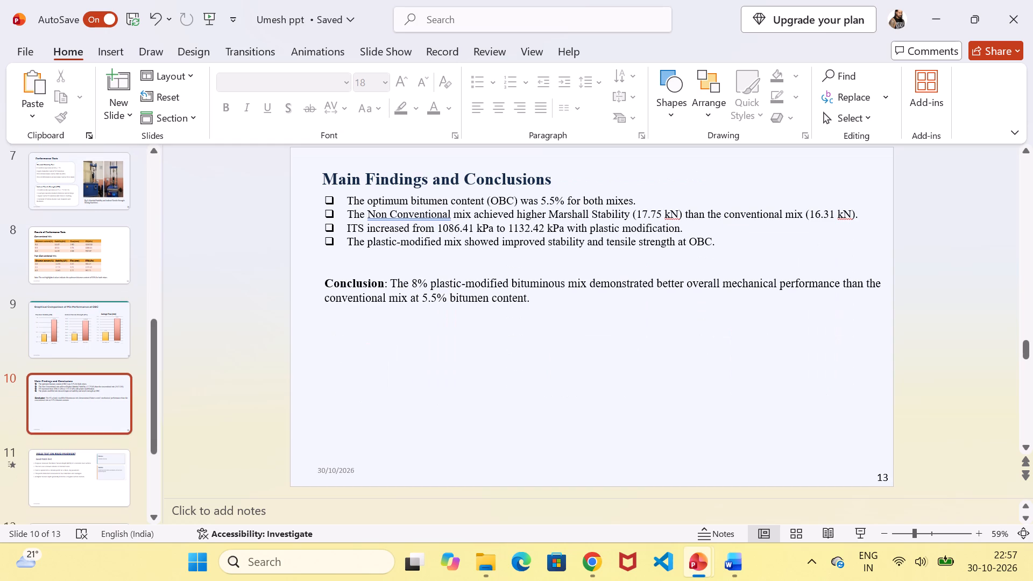
scroll(394, 321, "down", 3)
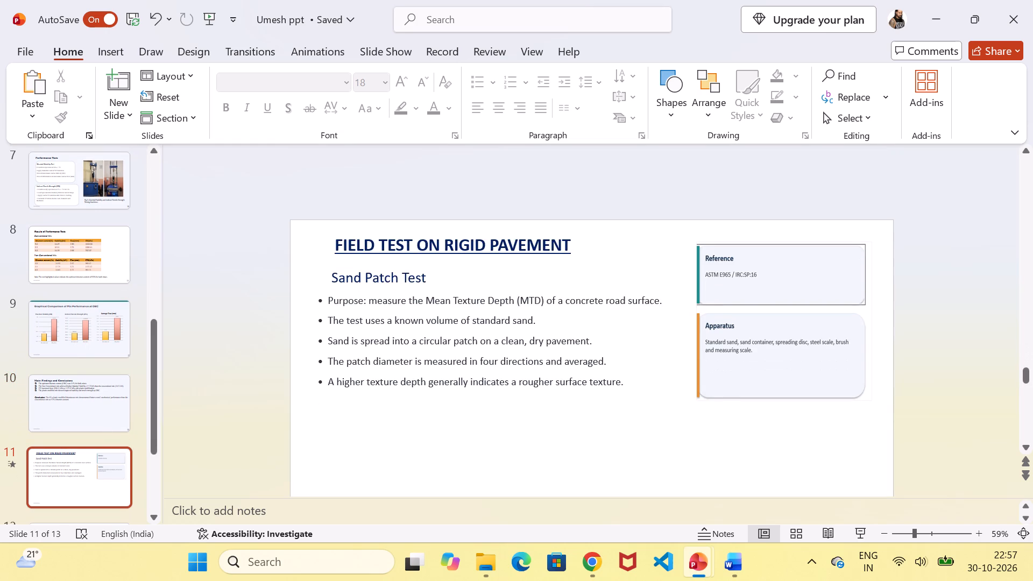
scroll(394, 321, "down", 2)
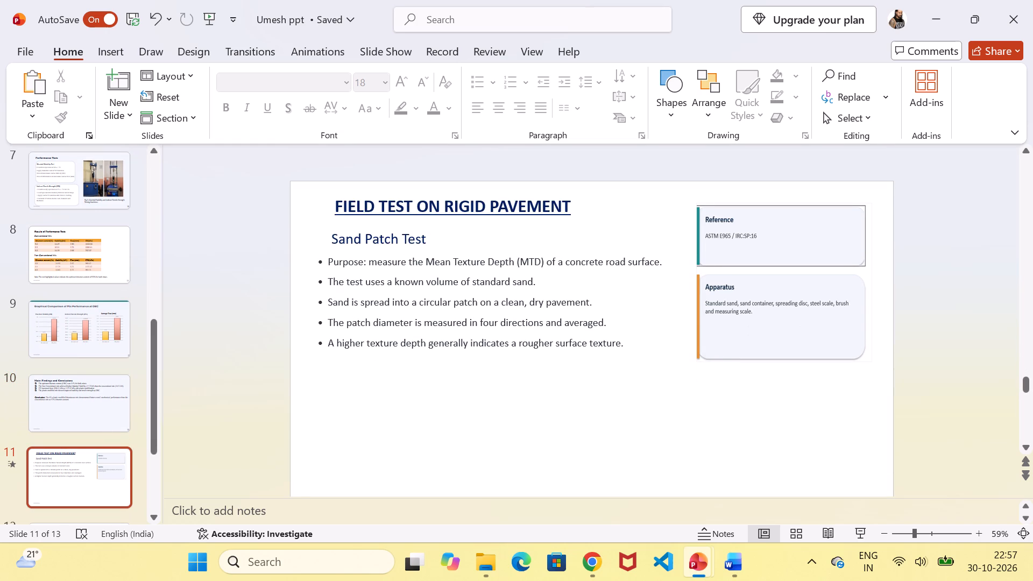
left_click(96, 380)
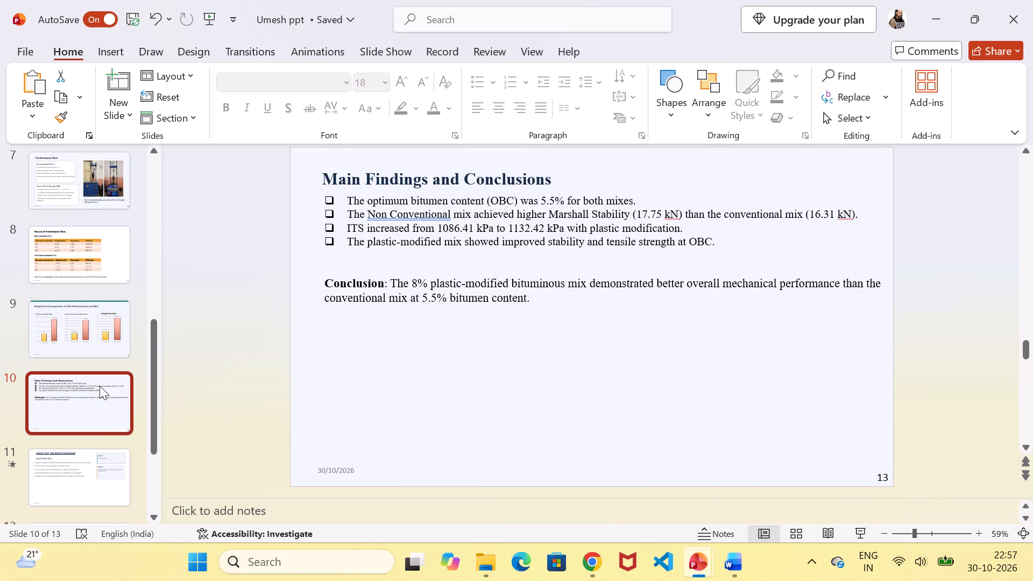
left_click(81, 469)
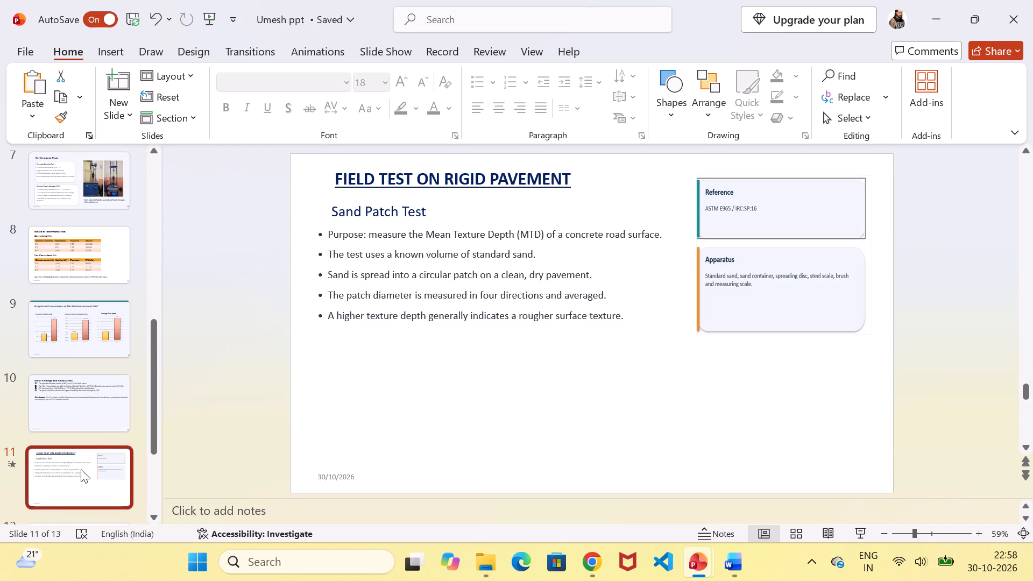
scroll(123, 455, "down", 3)
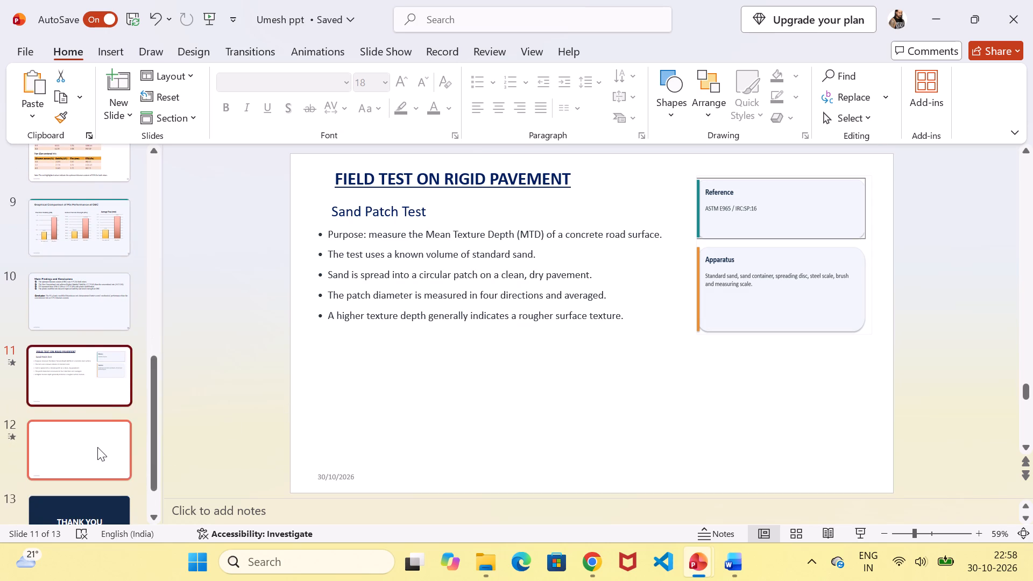
left_click(97, 447)
scroll(110, 441, "down", 1)
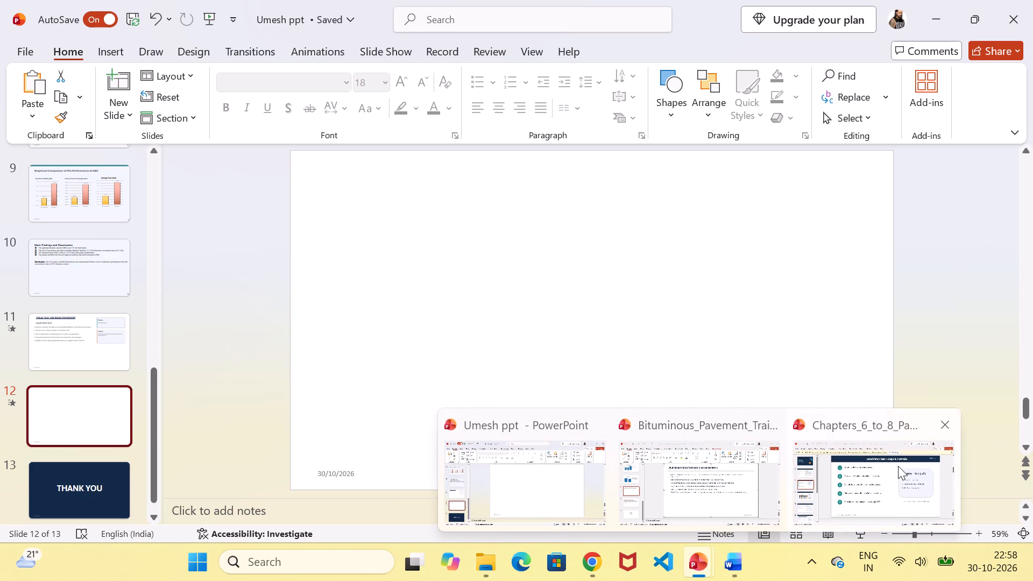
Switch to the Chapters 6 to 8 presentation and review its Chapter 8 pavement analysis slides and the Dynamic Creep Test setup slide.
left_click(898, 466)
scroll(742, 375, "down", 3)
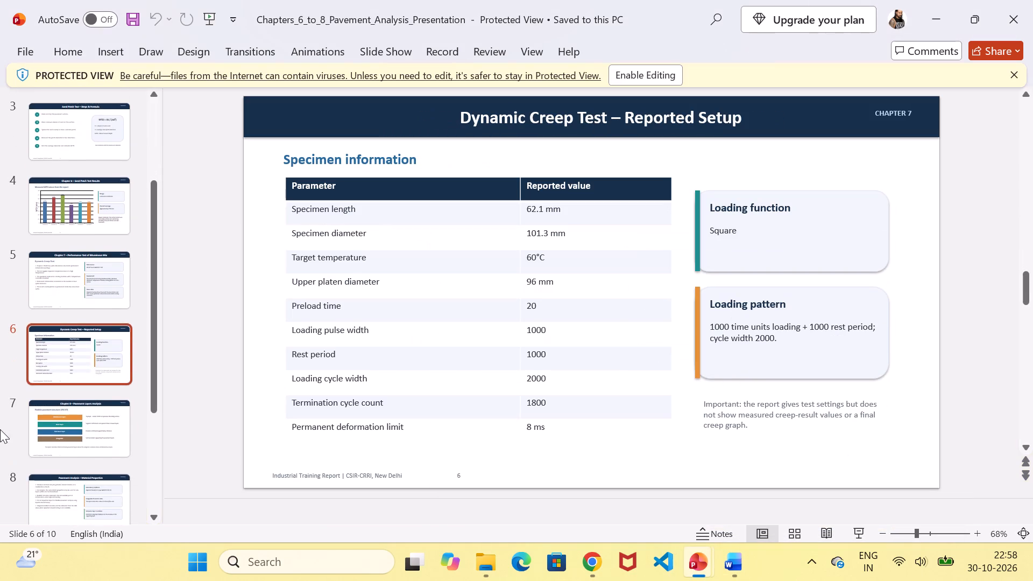
scroll(0, 429, "down", 10)
left_click(53, 440)
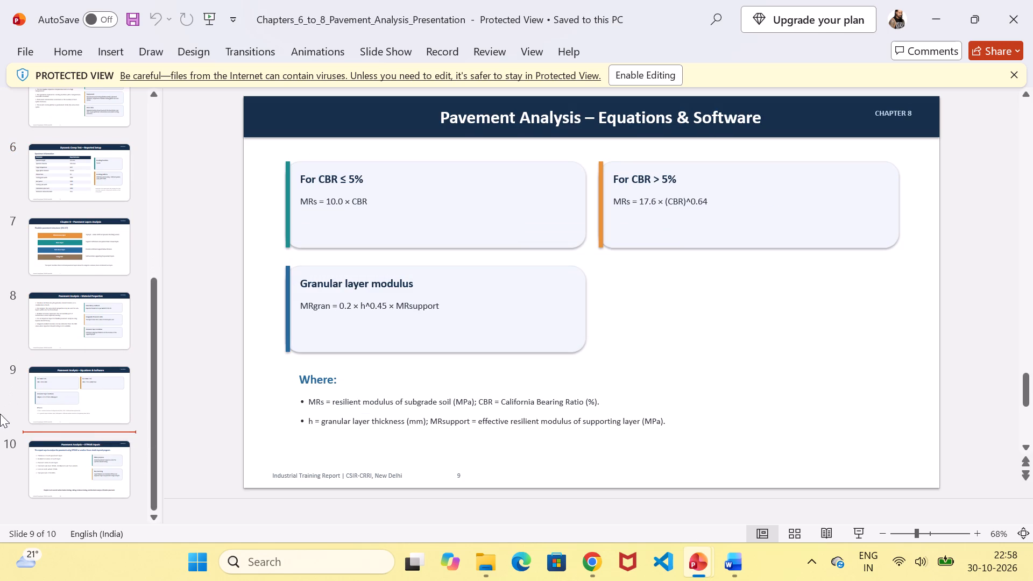
left_click(52, 401)
left_click(53, 333)
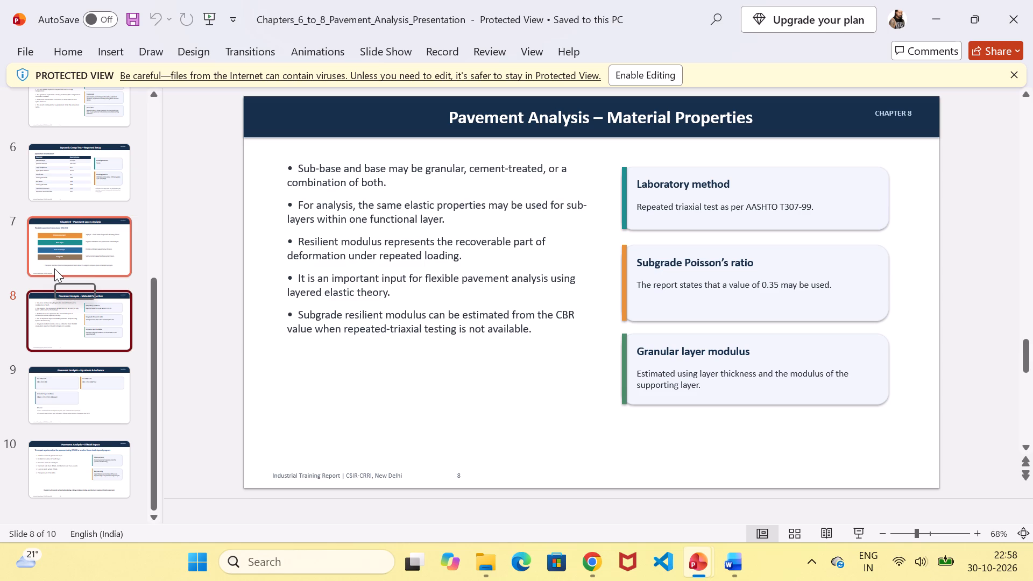
left_click(56, 261)
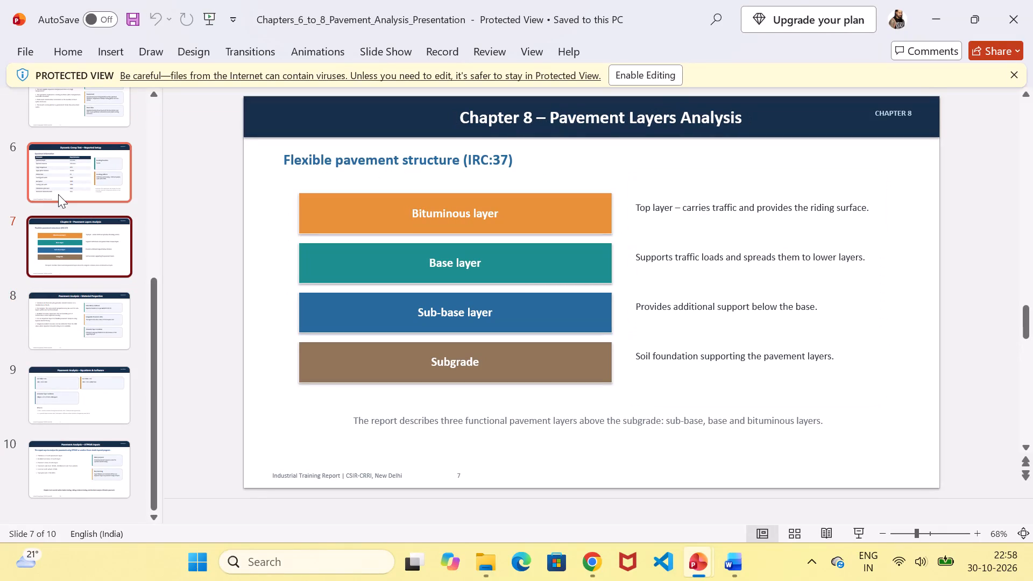
left_click(61, 166)
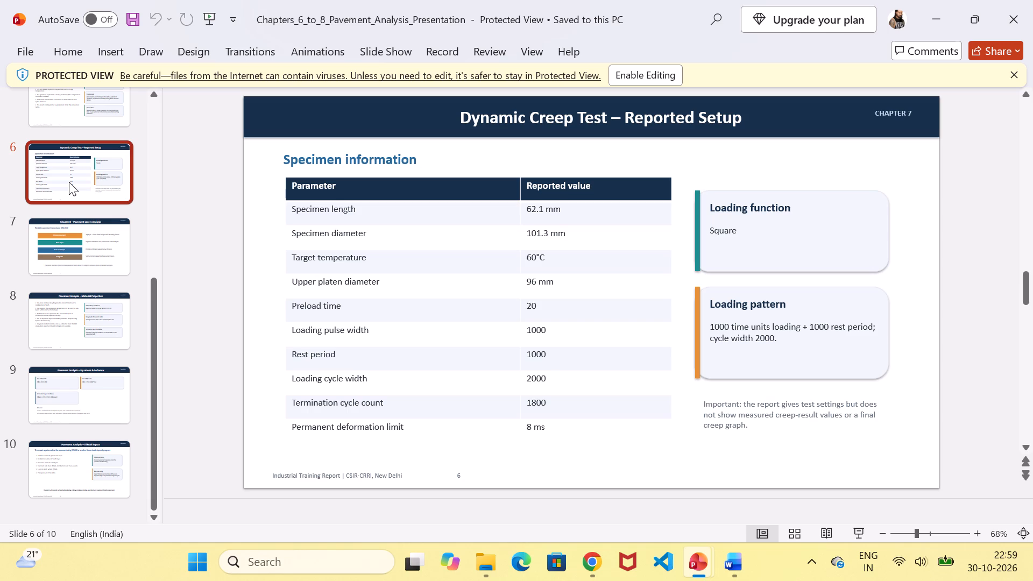
Review the Dynamic Creep Test slide and the Chapter 6 Sand Patch Test overview, steps and results slides.
scroll(90, 224, "up", 3)
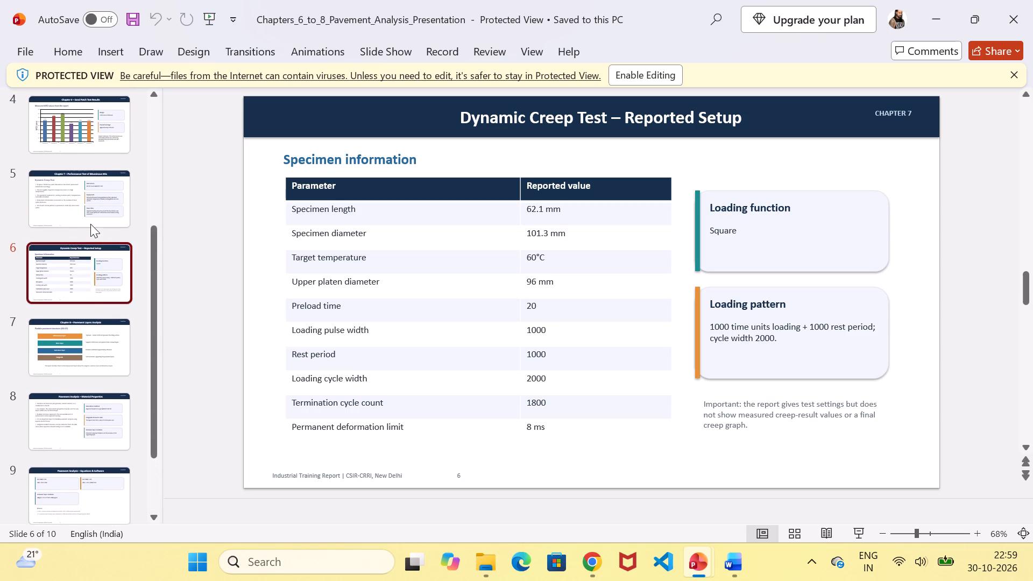
left_click(90, 224)
scroll(90, 224, "up", 3)
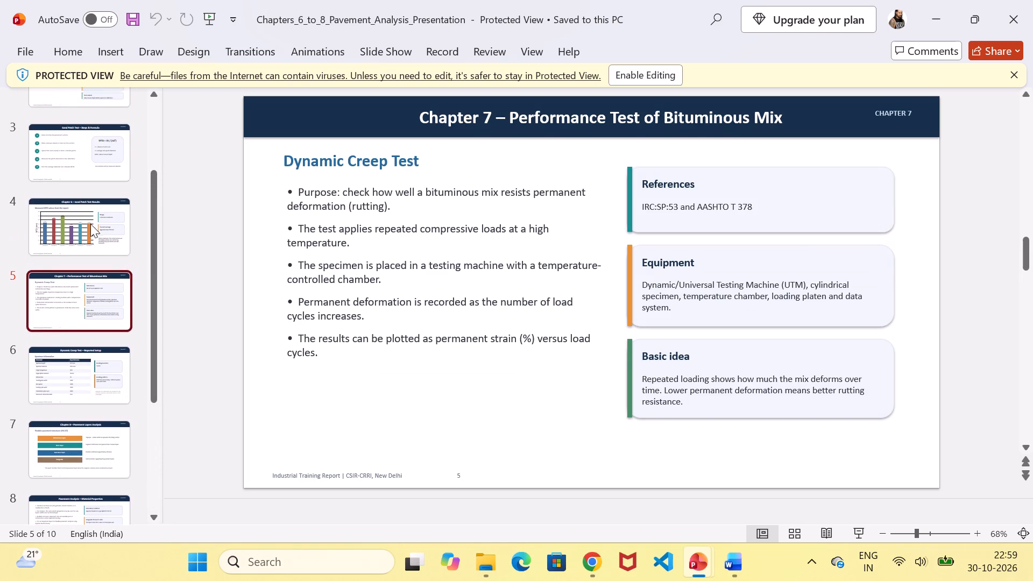
scroll(90, 224, "up", 2)
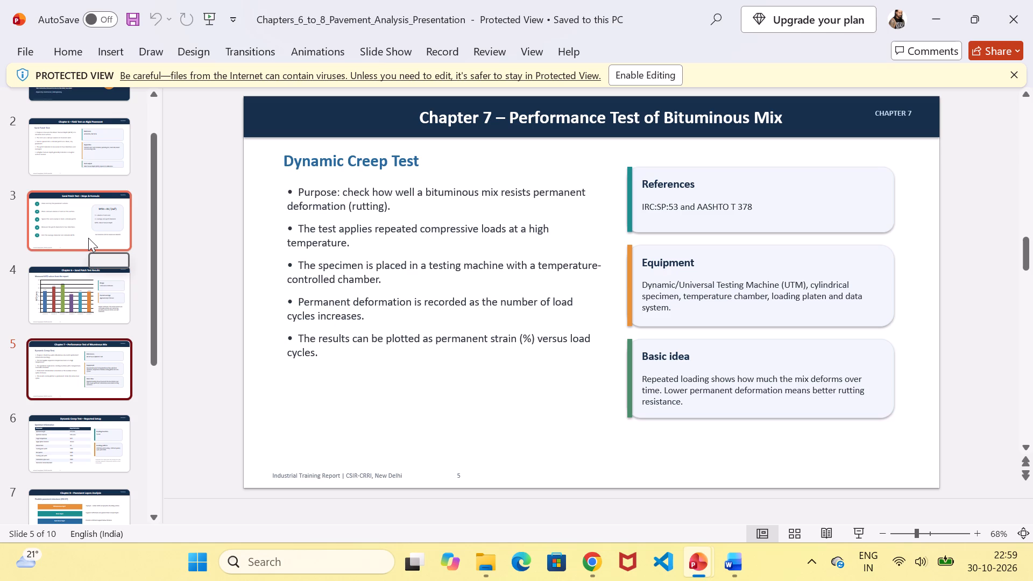
left_click(88, 238)
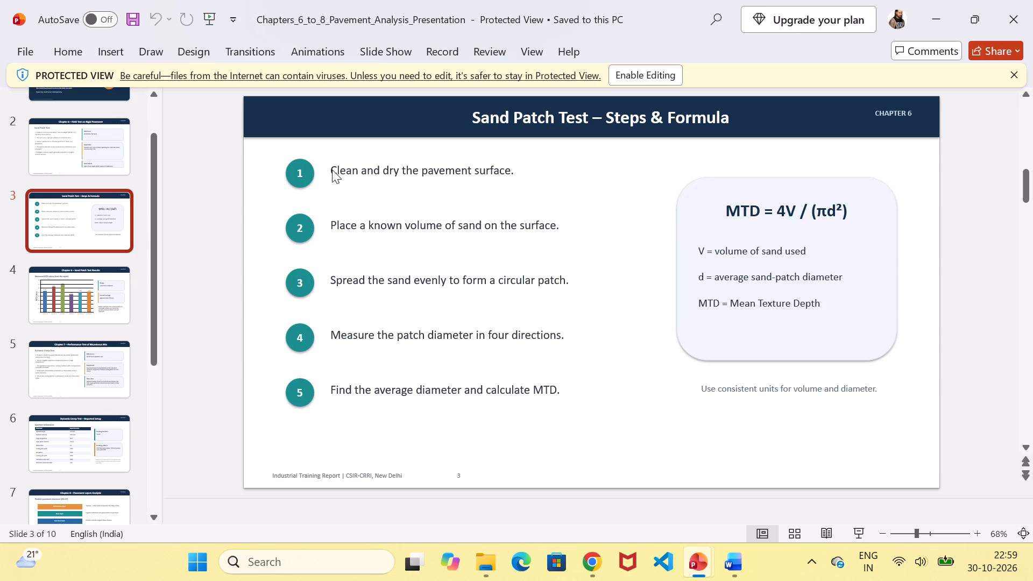
left_click(93, 138)
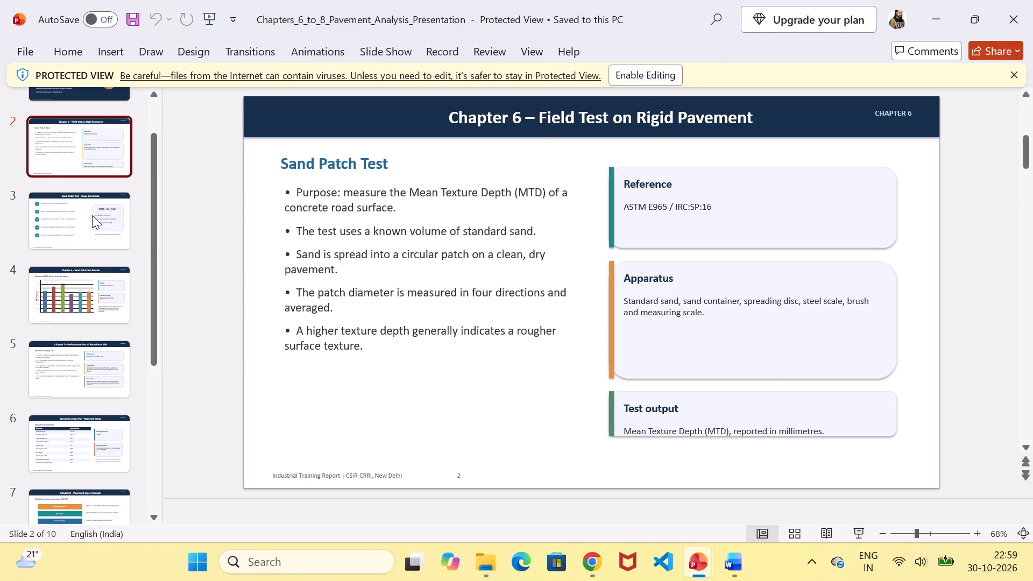
left_click(89, 214)
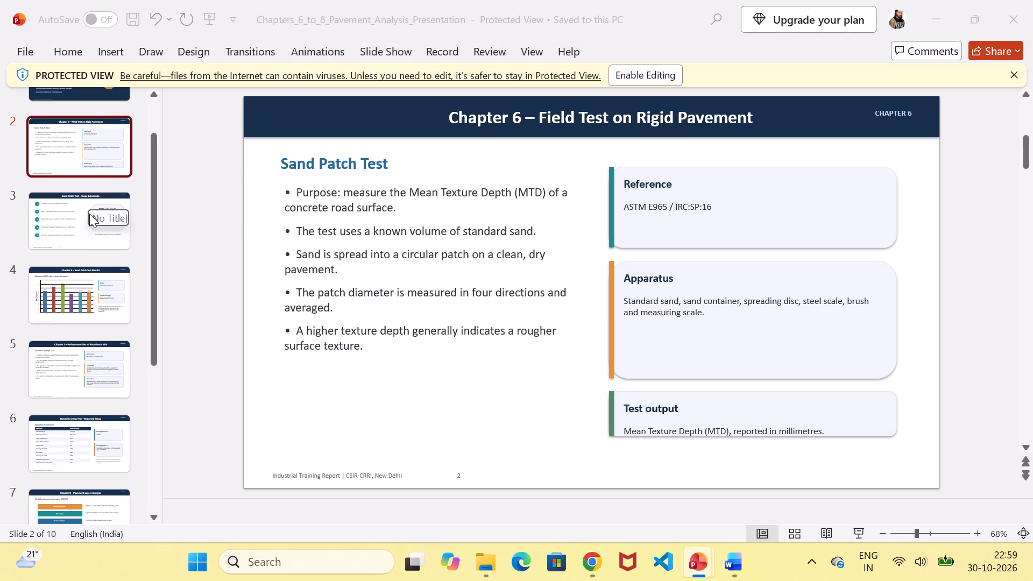
left_click(91, 297)
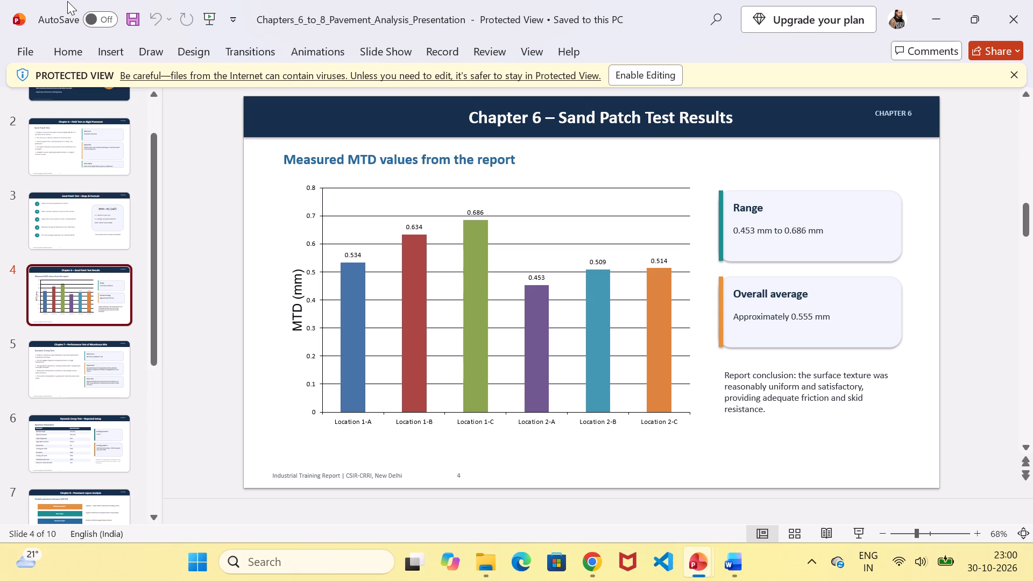
left_click(76, 197)
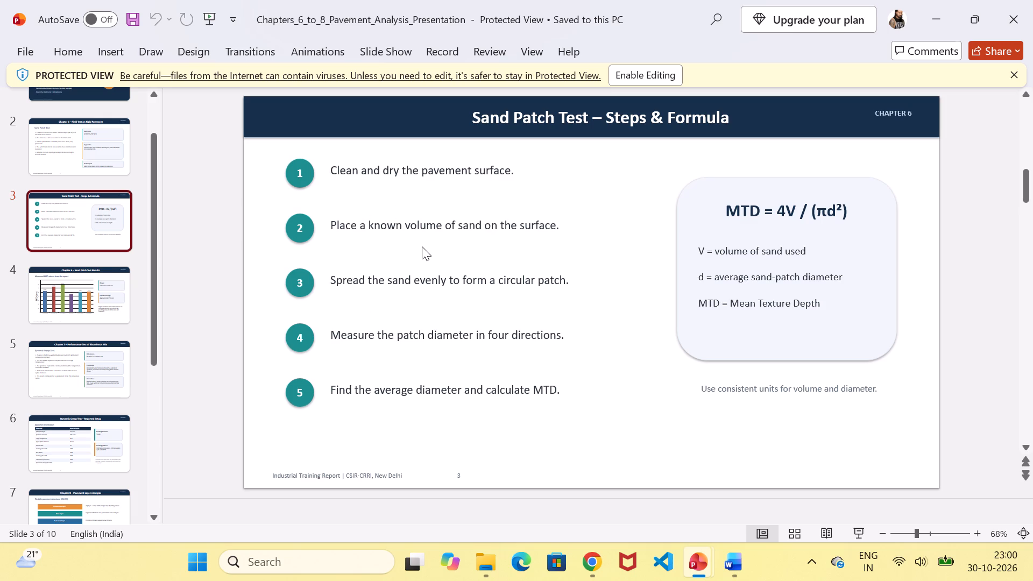
Examine the IITPAVE Inputs slide, and look over the Chapter 6 Sand Patch Test overview, steps and results slides again.
scroll(118, 381, "down", 1)
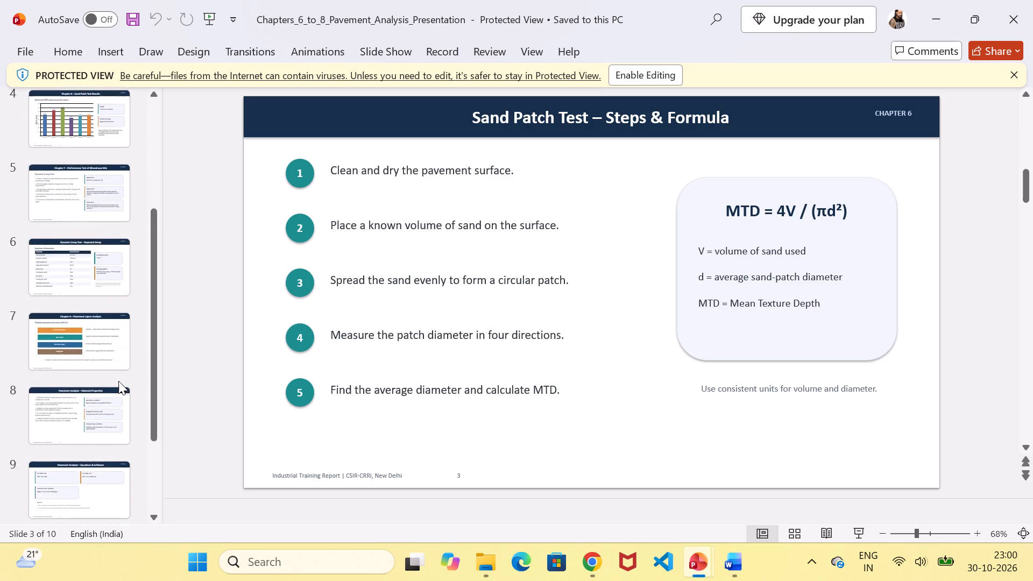
scroll(118, 381, "down", 1)
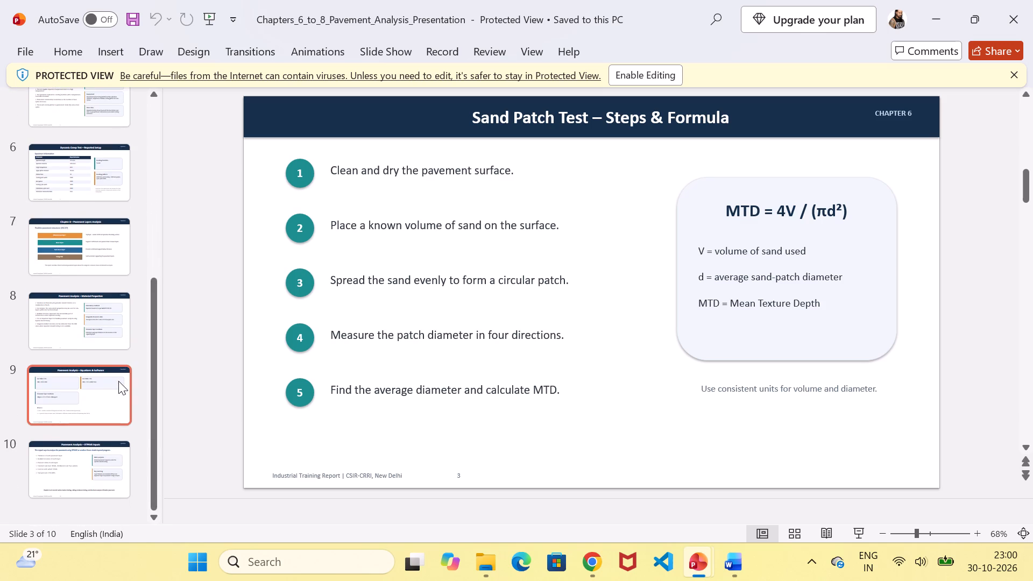
left_click(71, 446)
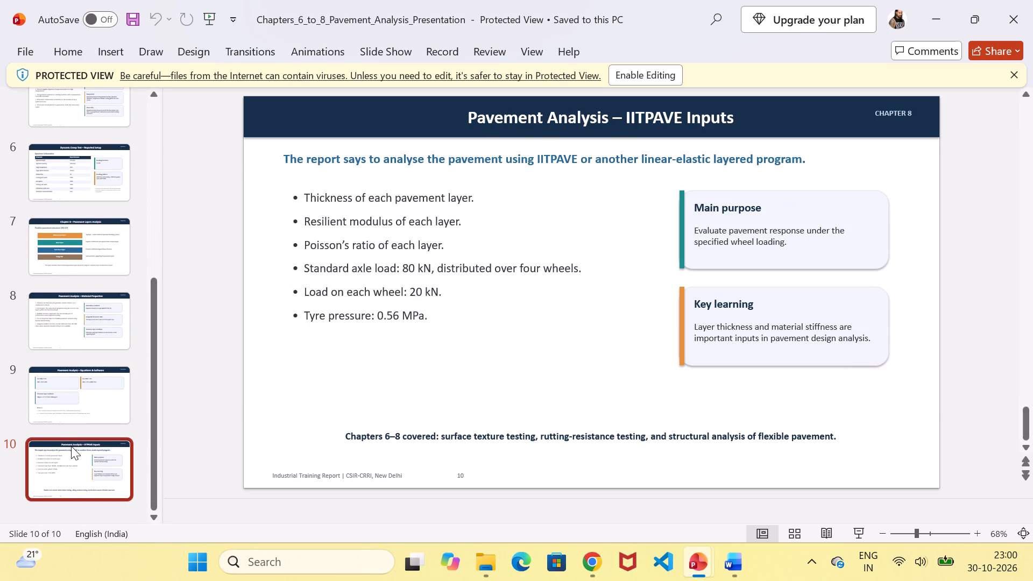
scroll(71, 446, "down", 1)
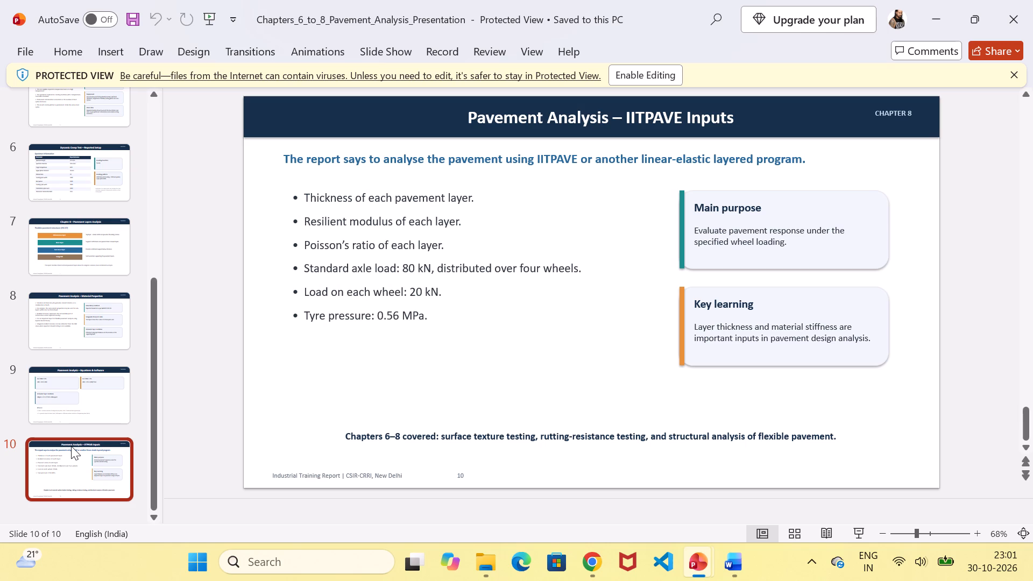
scroll(71, 446, "up", 3)
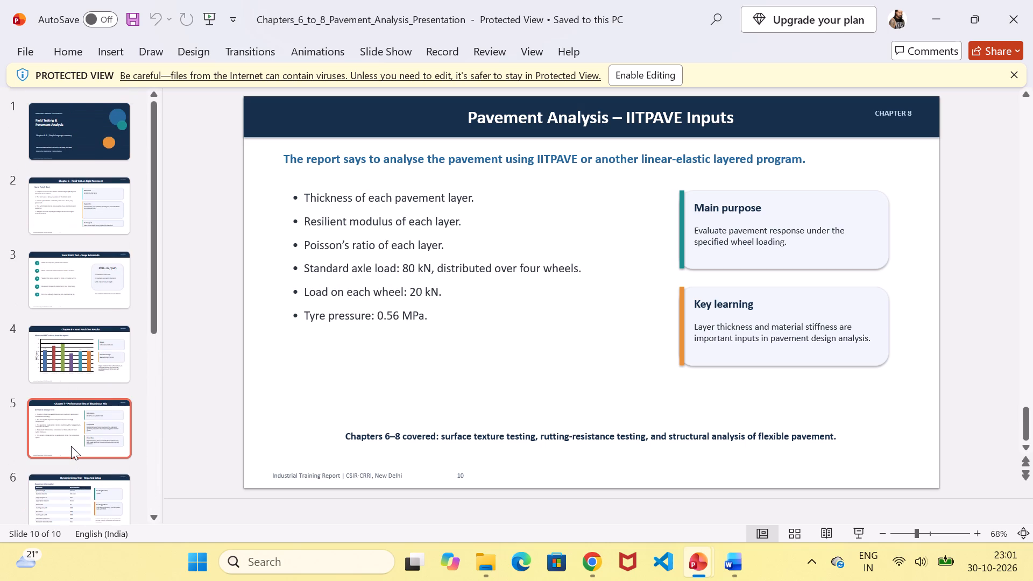
scroll(71, 446, "up", 1)
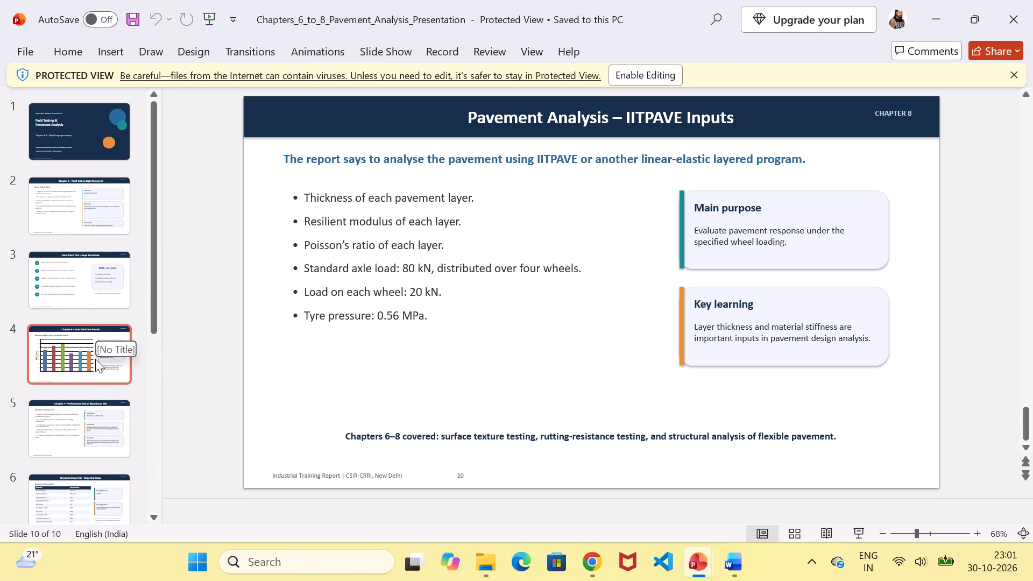
left_click(66, 291)
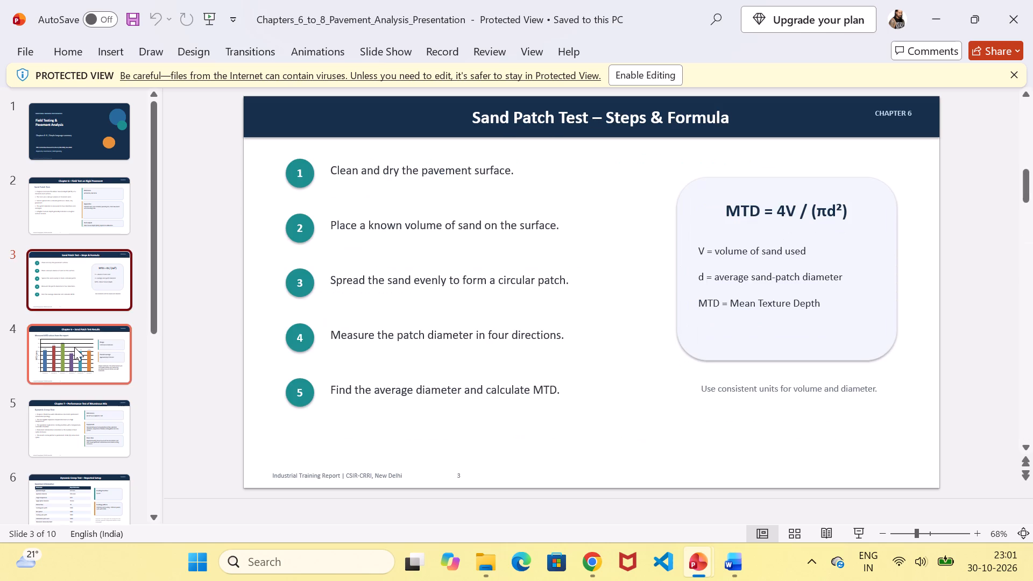
scroll(76, 350, "down", 1)
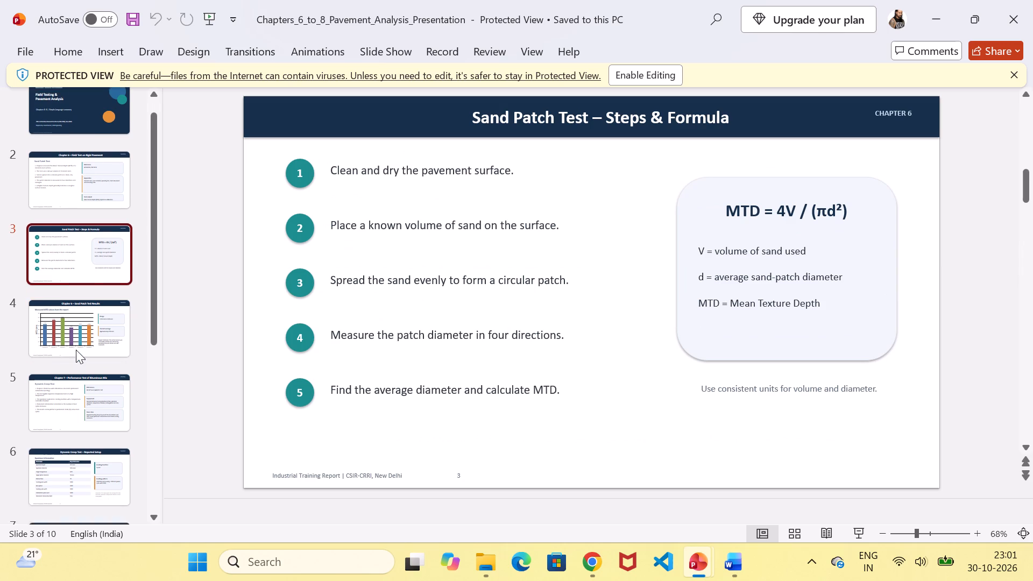
scroll(76, 350, "down", 1)
left_click(61, 182)
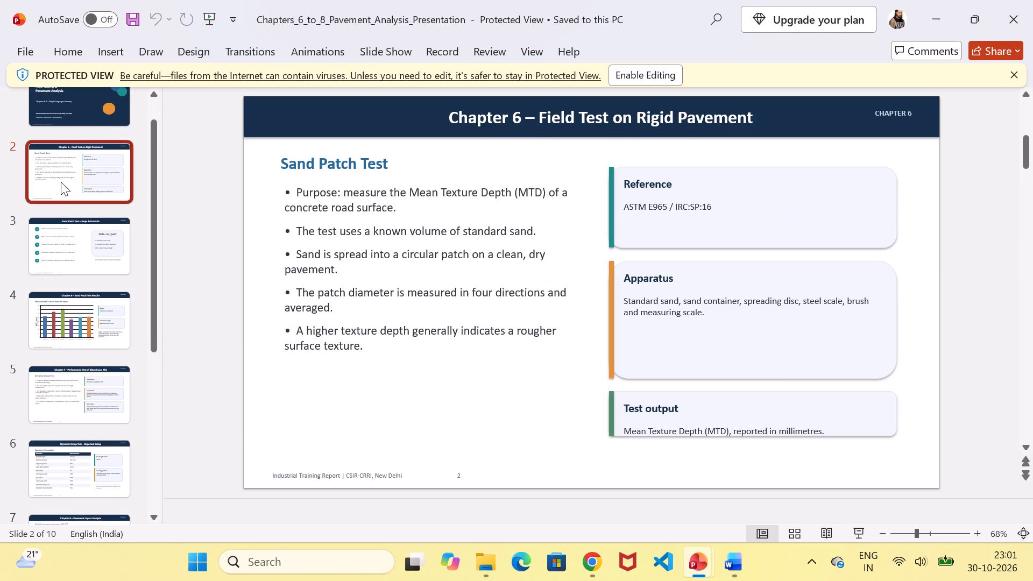
left_click(75, 228)
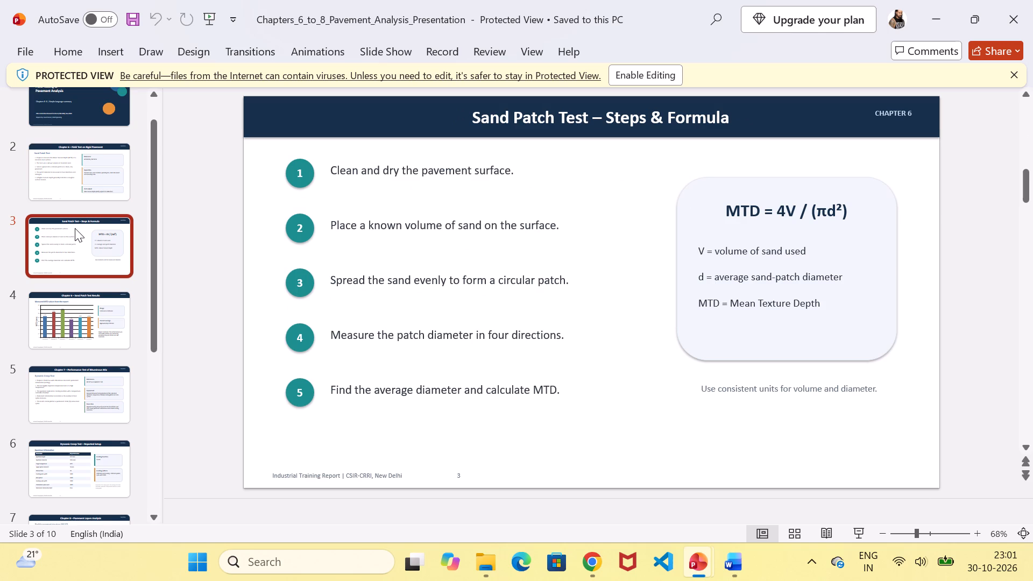
left_click(97, 311)
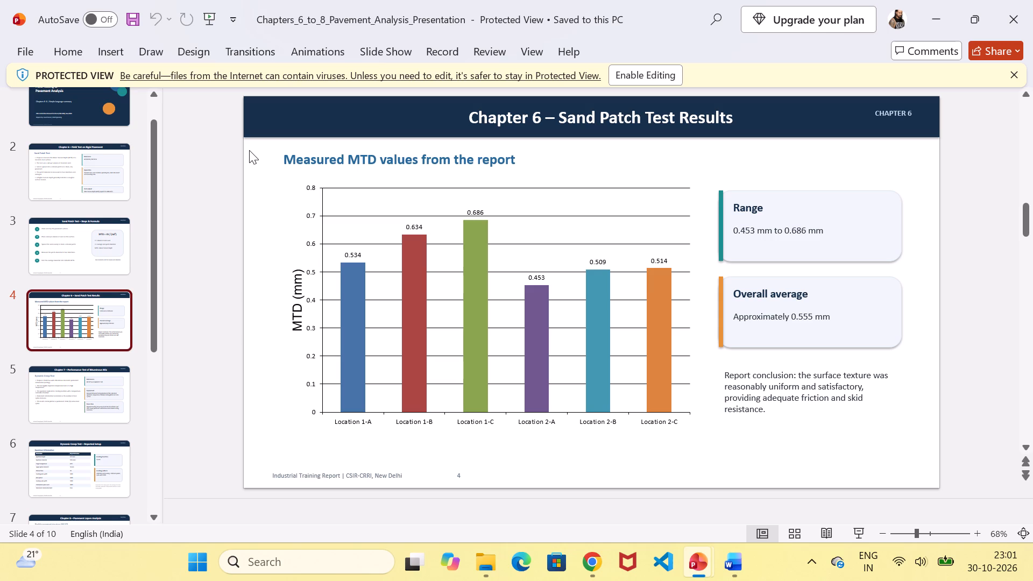
Capture a rectangular screen snip of the MTD = 4V / (πd²) formula and its definitions on the Sand Patch Test – Steps & Formula slide.
left_click(112, 249)
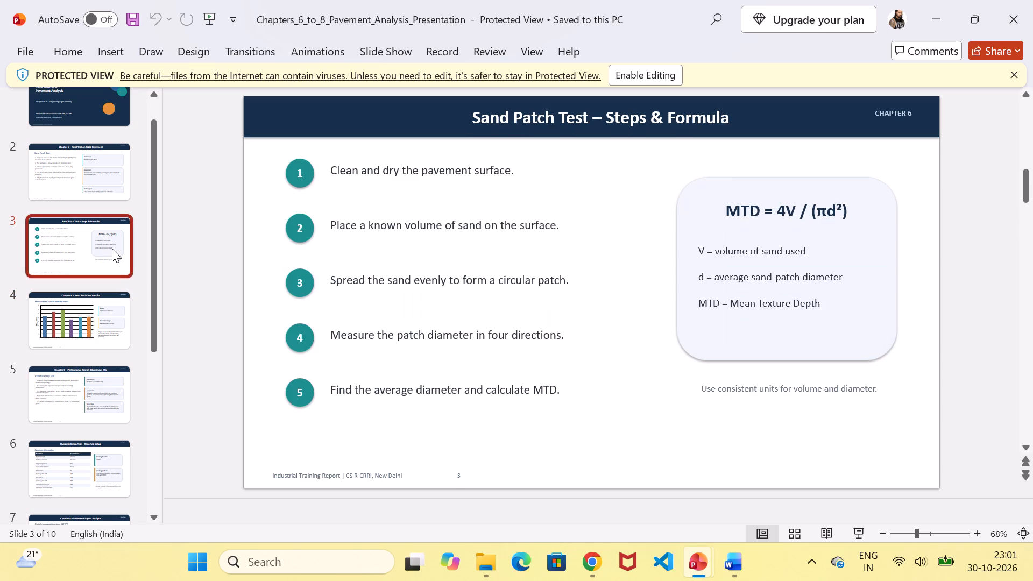
left_click(356, 176)
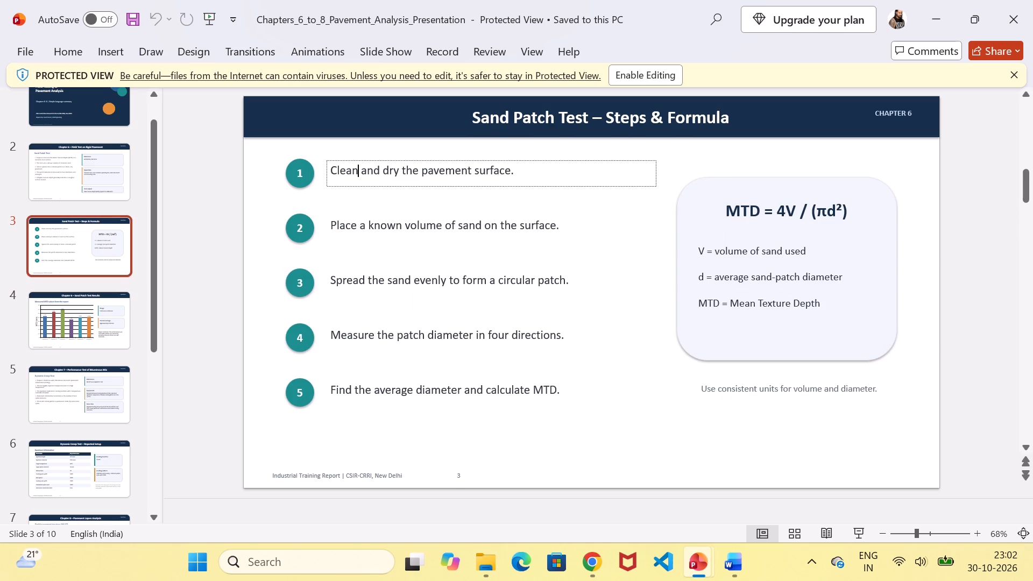
key("shift+super+s")
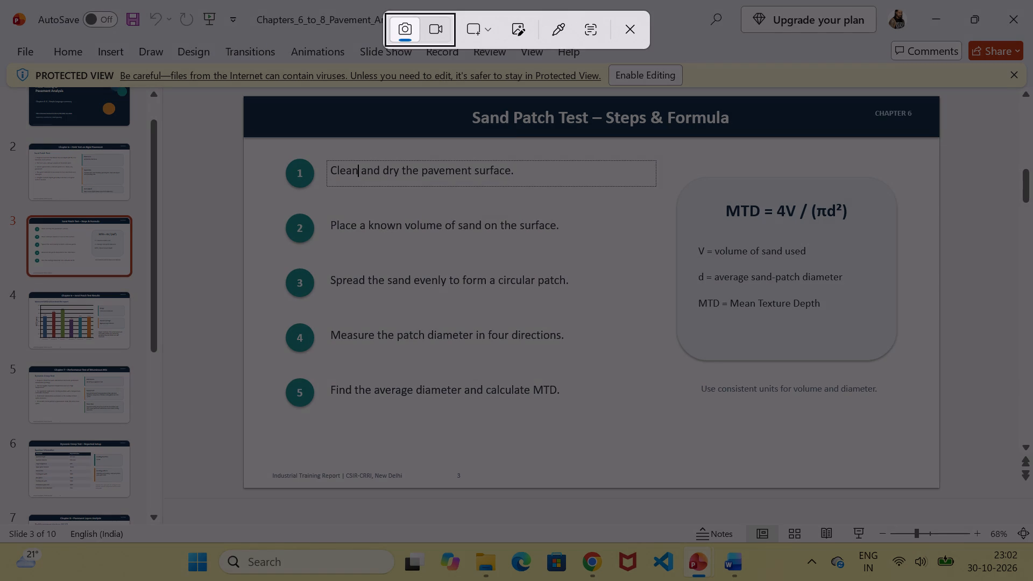
left_click_drag(692, 194, 885, 204)
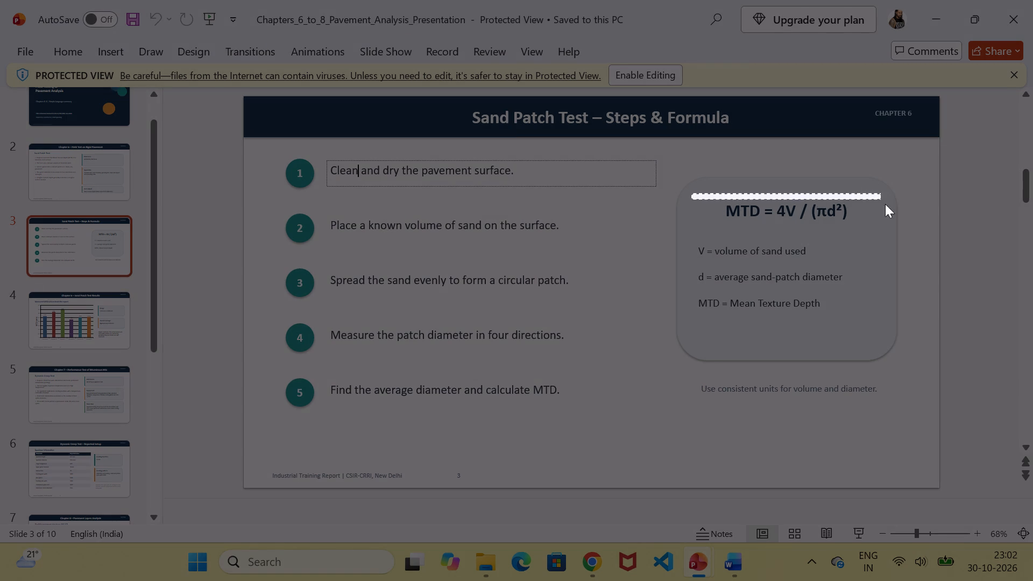
left_click_drag(885, 204, 895, 330)
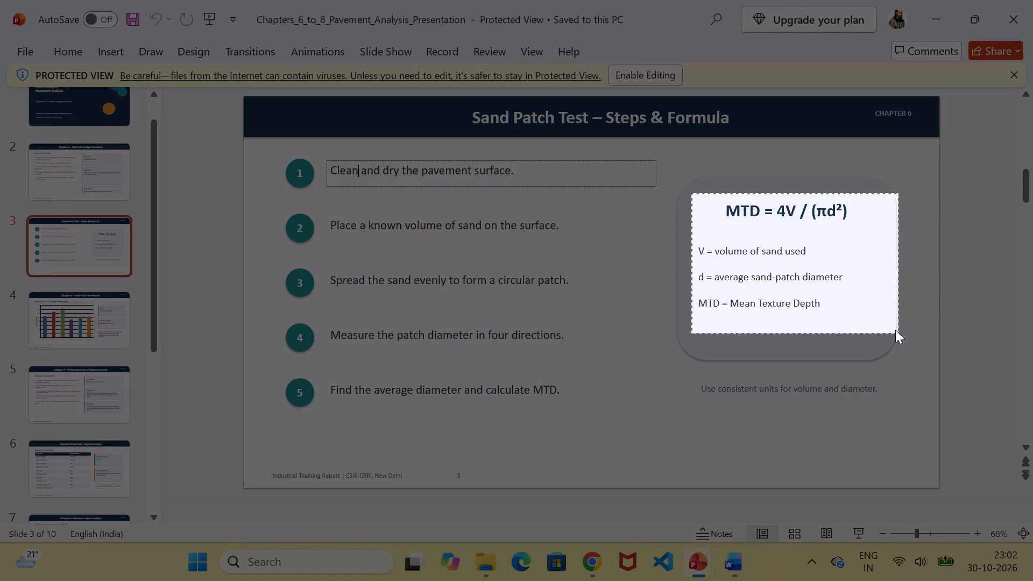
left_click_drag(895, 330, 890, 322)
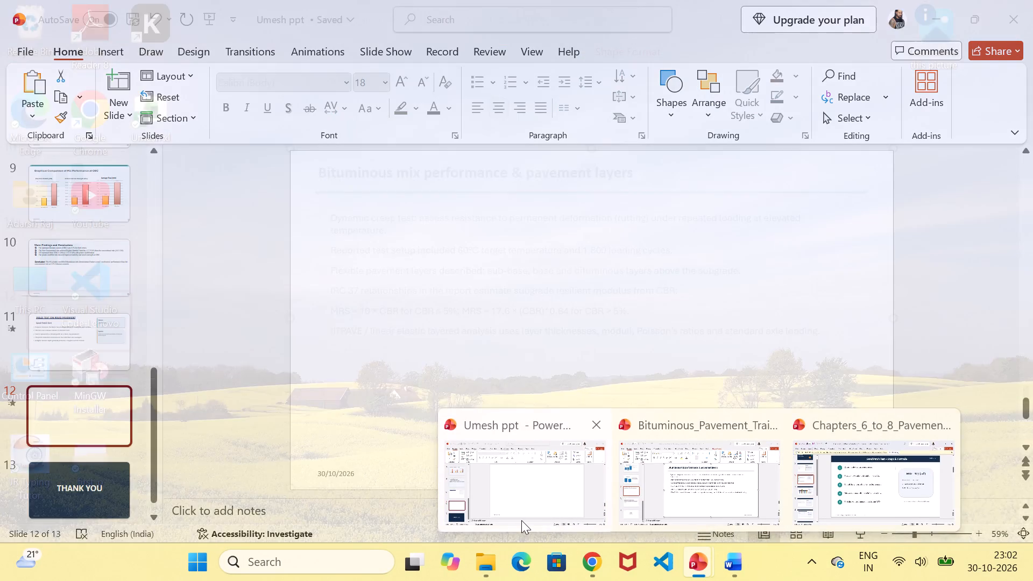
Paste the MTD formula snip onto slide 11, Field Test on Rigid Pavement, of Umesh ppt.
left_click(521, 520)
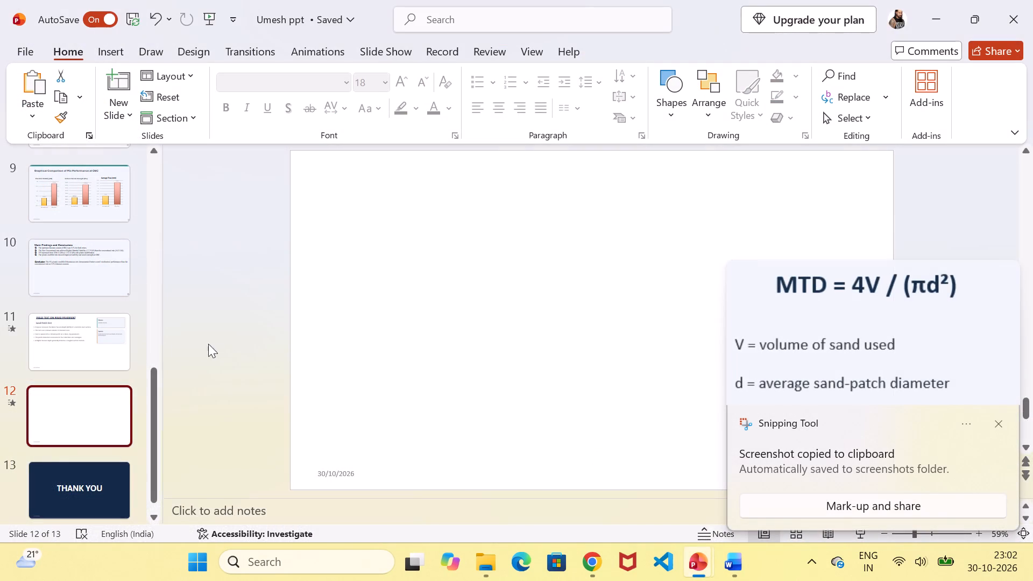
left_click(100, 354)
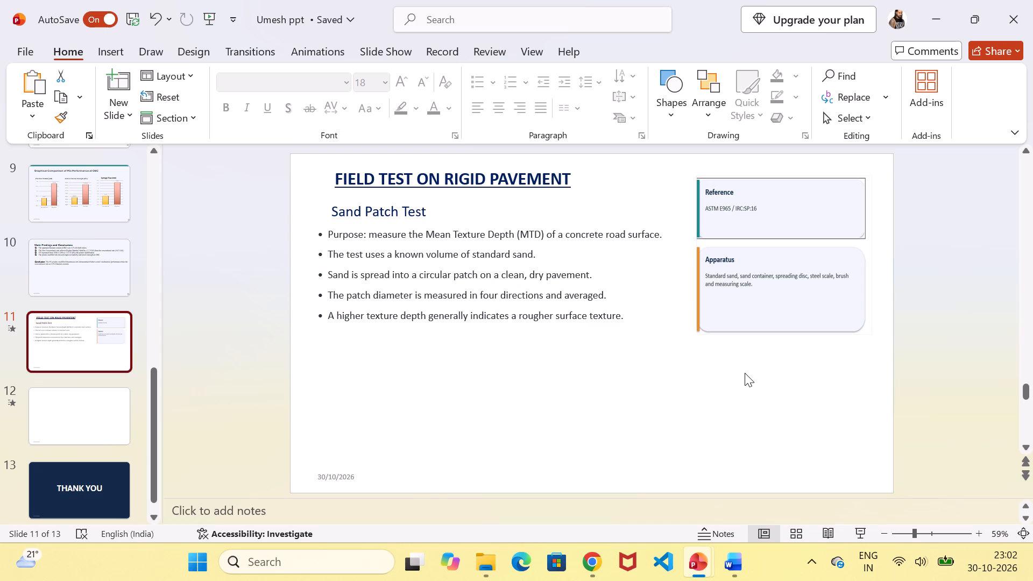
left_click(747, 373)
key("ctrl+v")
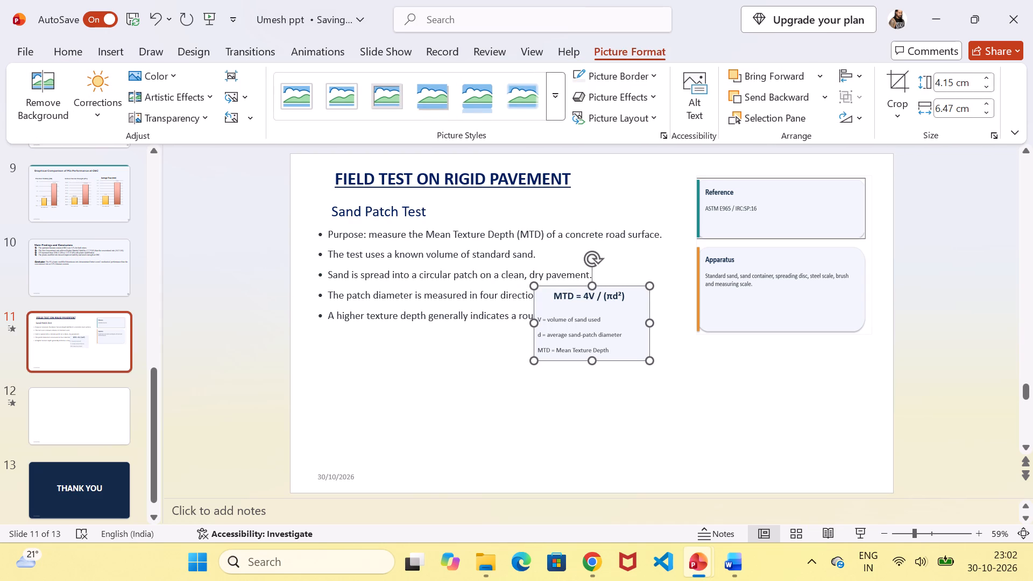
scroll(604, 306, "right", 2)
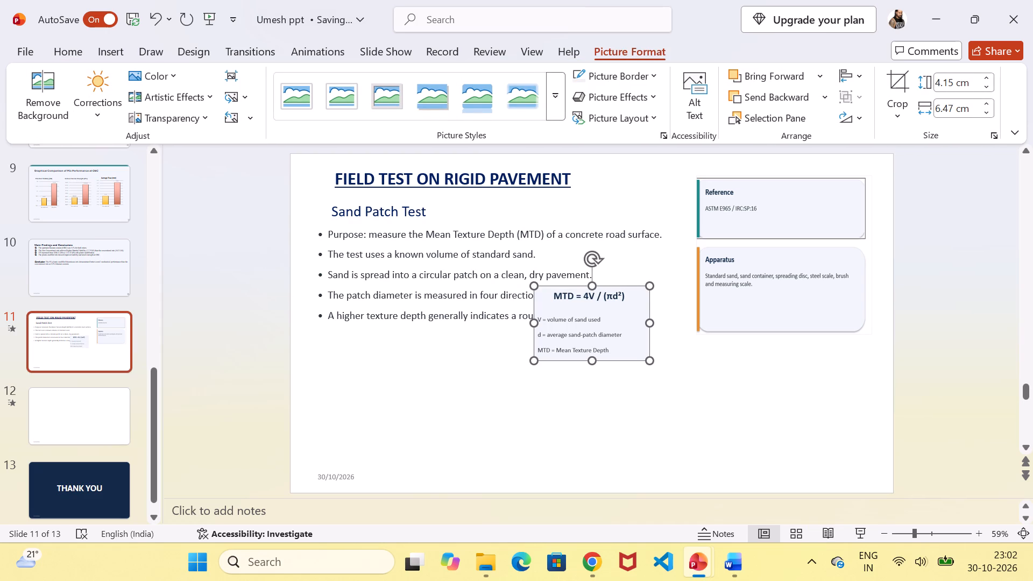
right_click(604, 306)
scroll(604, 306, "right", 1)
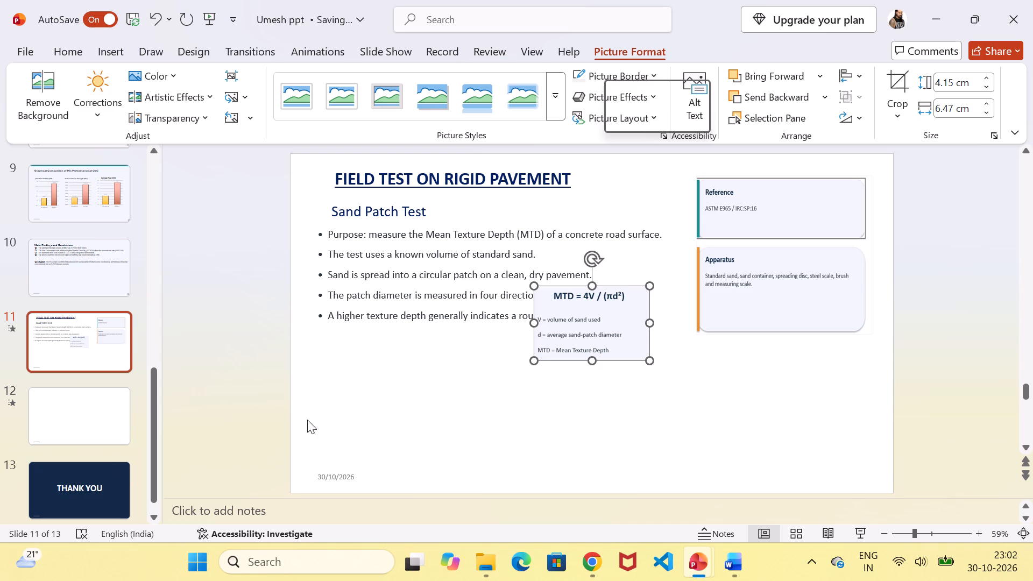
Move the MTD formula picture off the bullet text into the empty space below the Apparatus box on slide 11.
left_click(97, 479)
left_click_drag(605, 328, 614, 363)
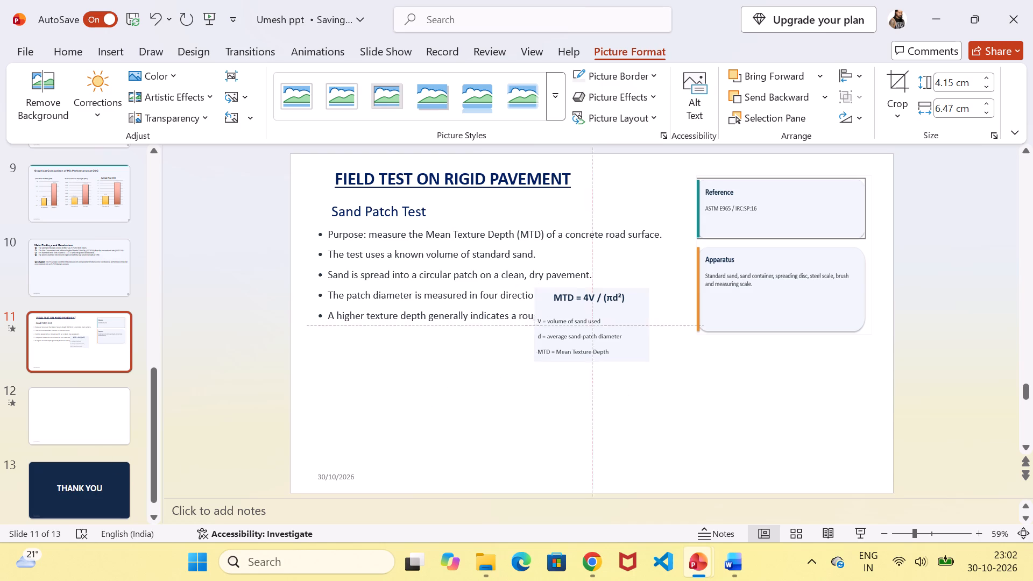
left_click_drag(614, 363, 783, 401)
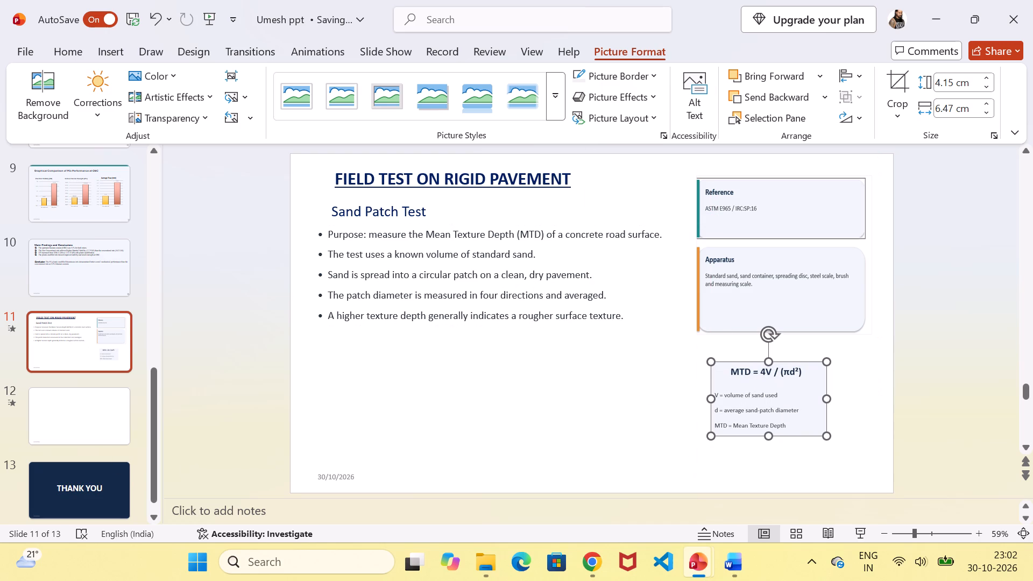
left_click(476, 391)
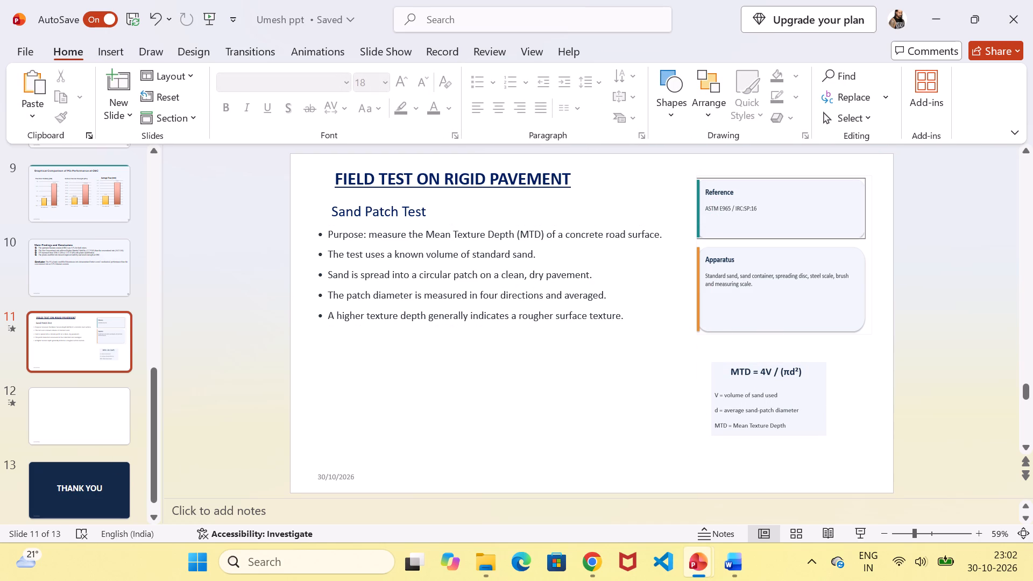
Stretch the MTD formula picture sideways on both sides to match the width of the Reference and Apparatus picture above it.
left_click(774, 376)
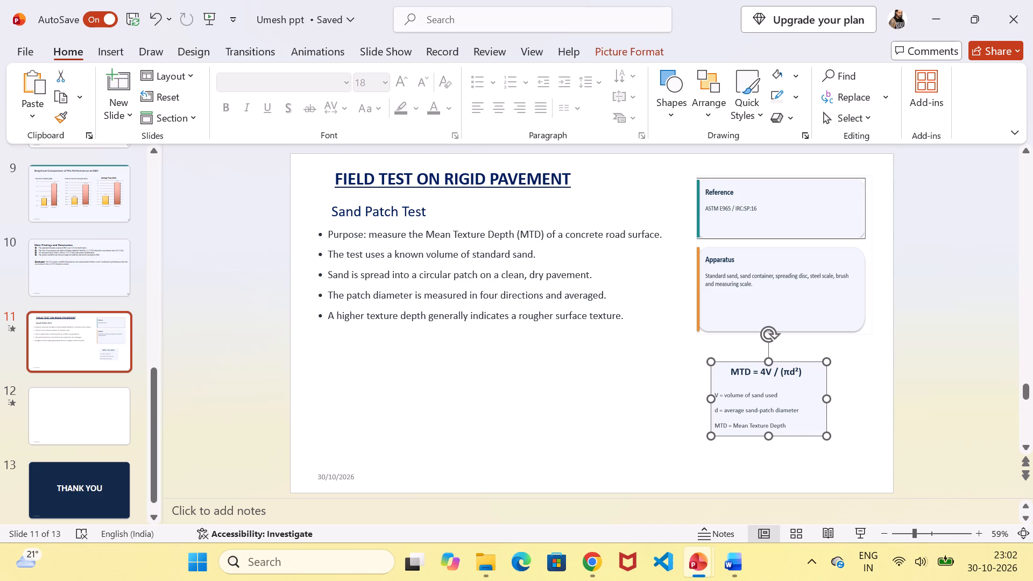
left_click(713, 402)
left_click(706, 390)
left_click_drag(715, 400, 687, 408)
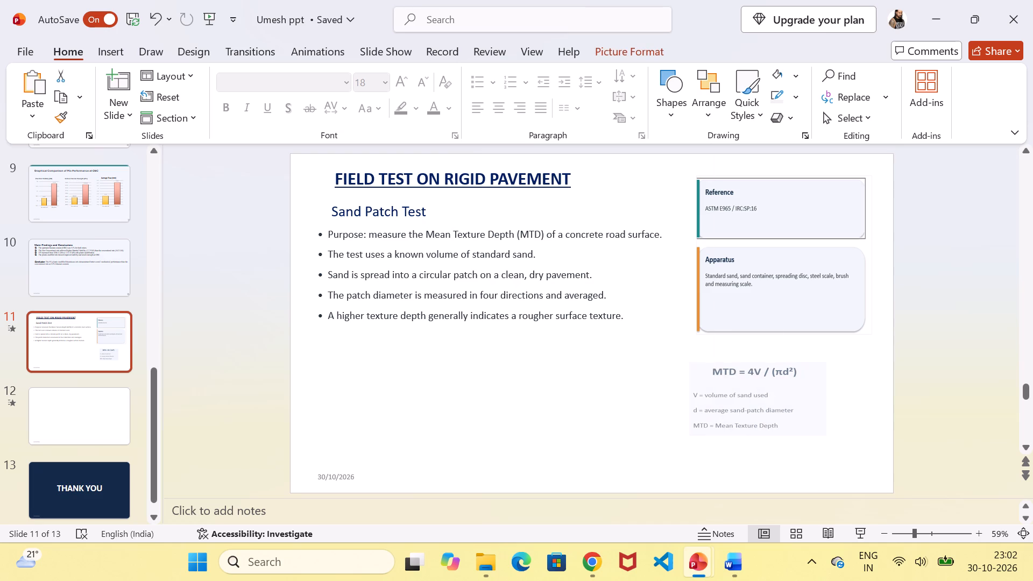
left_click_drag(687, 408, 711, 416)
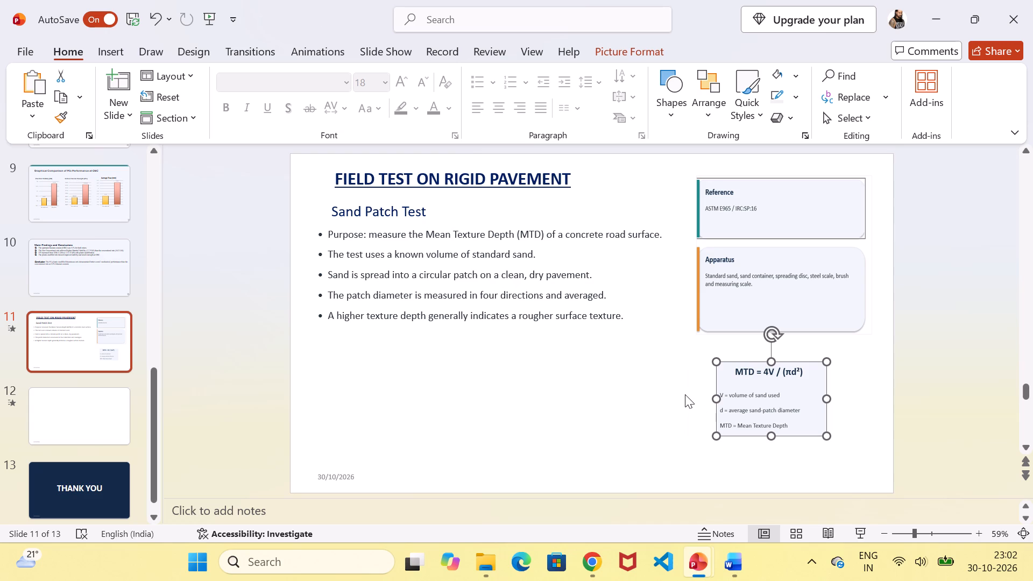
left_click(719, 393)
left_click_drag(718, 398, 700, 414)
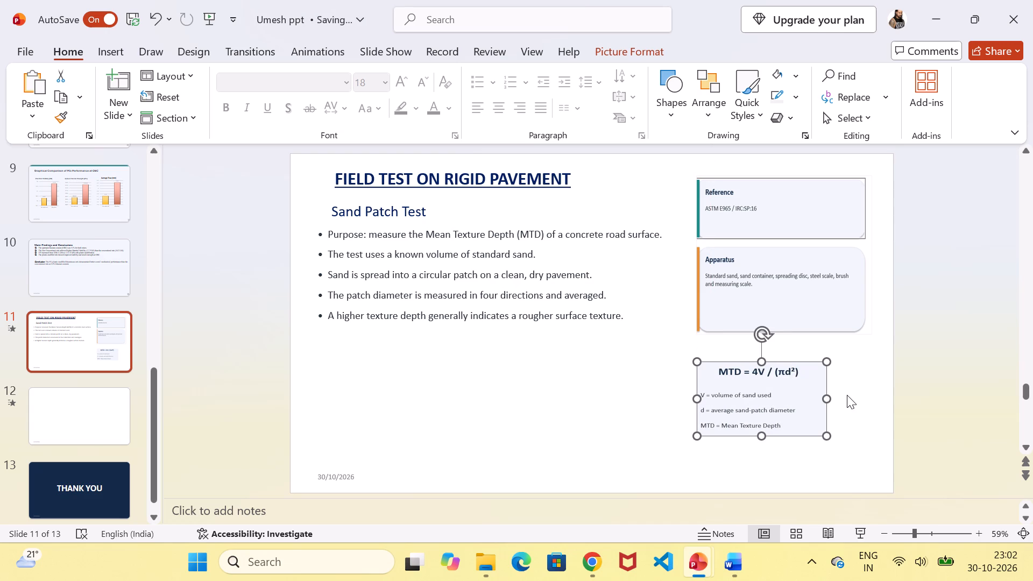
left_click_drag(825, 400, 844, 400)
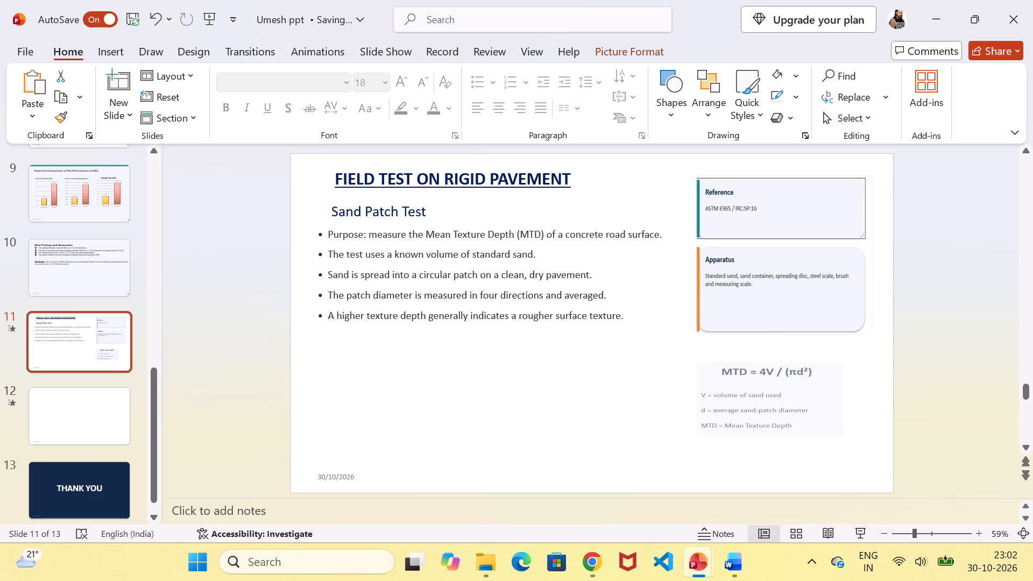
left_click_drag(844, 400, 867, 403)
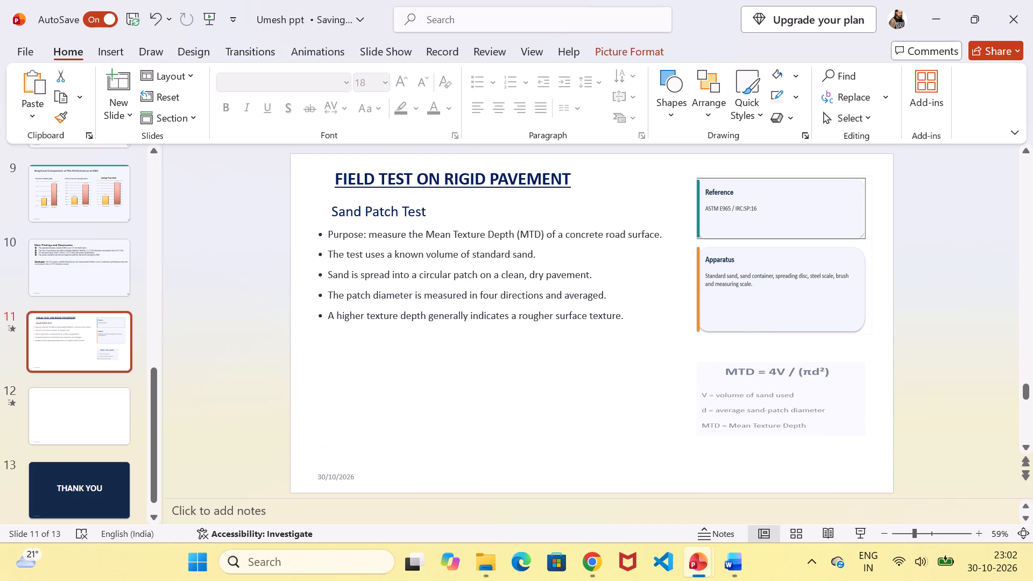
left_click_drag(867, 403, 874, 403)
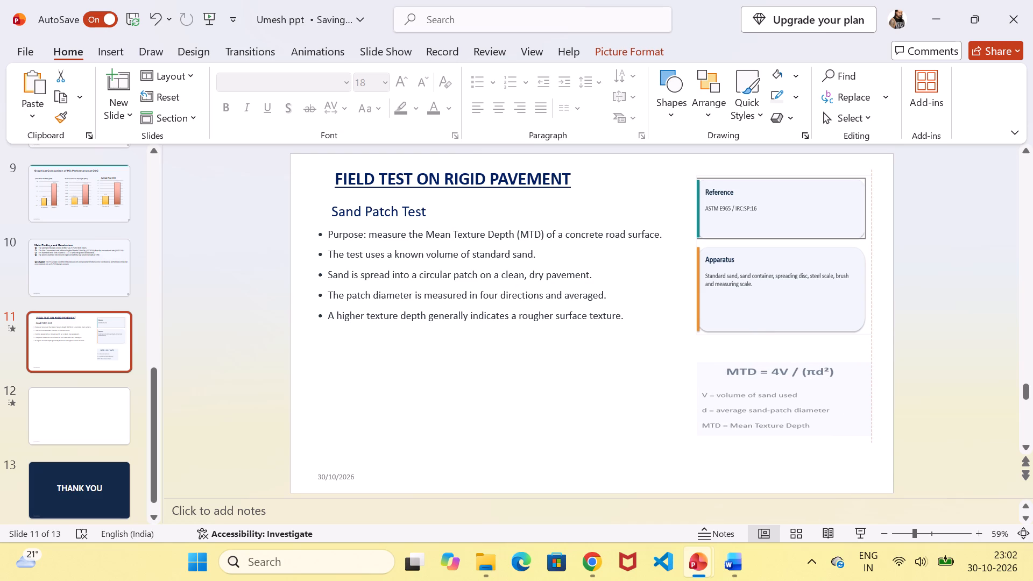
left_click_drag(874, 403, 875, 403)
left_click(867, 487)
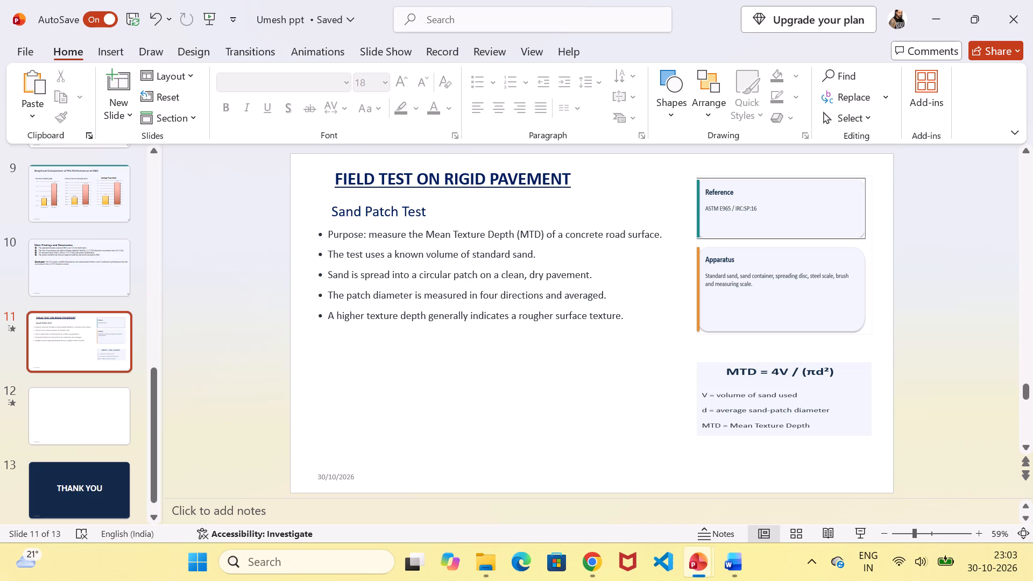
Give the MTD formula picture a grey outline.
left_click(786, 382)
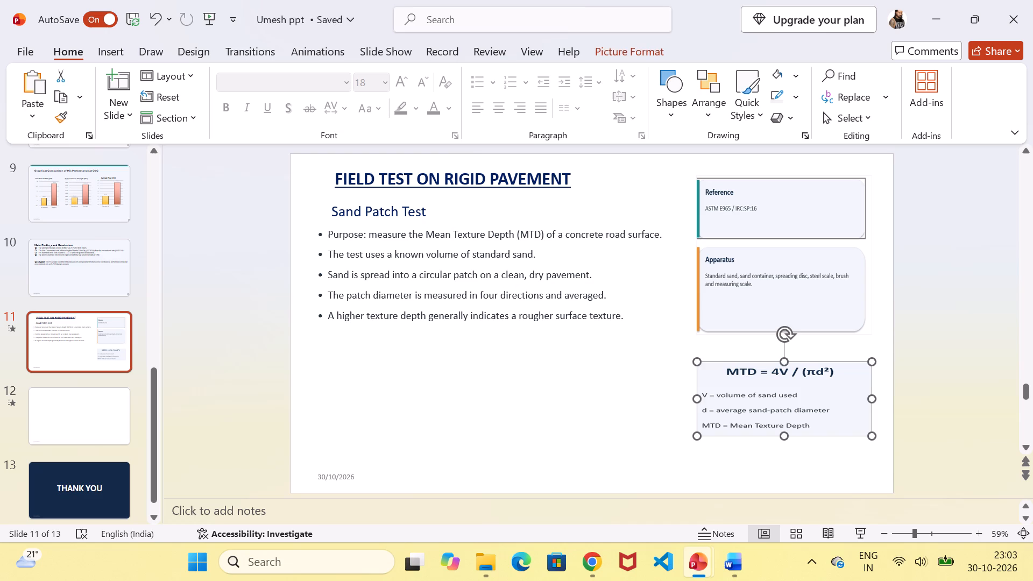
left_click(789, 101)
left_click(801, 162)
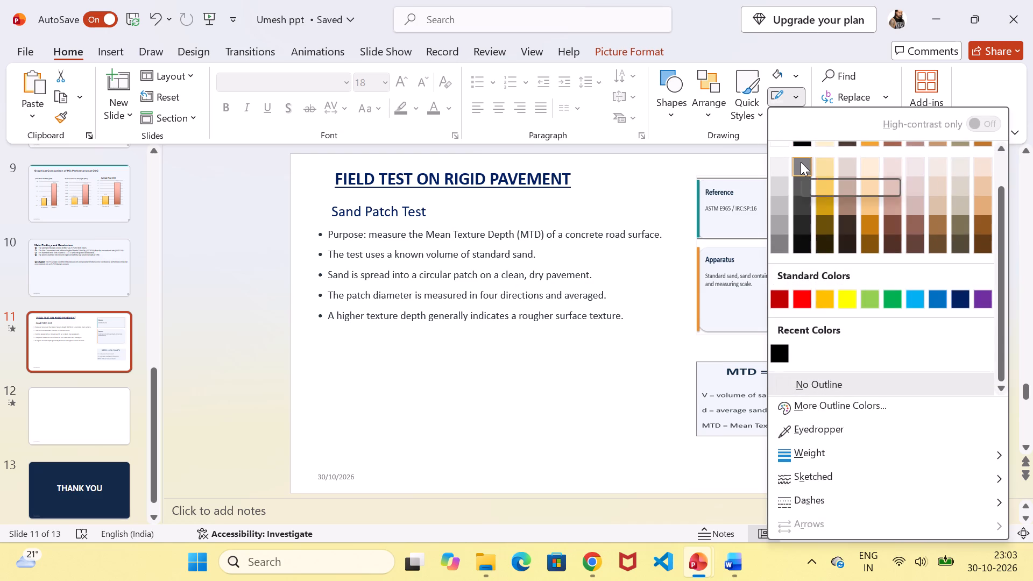
left_click(641, 393)
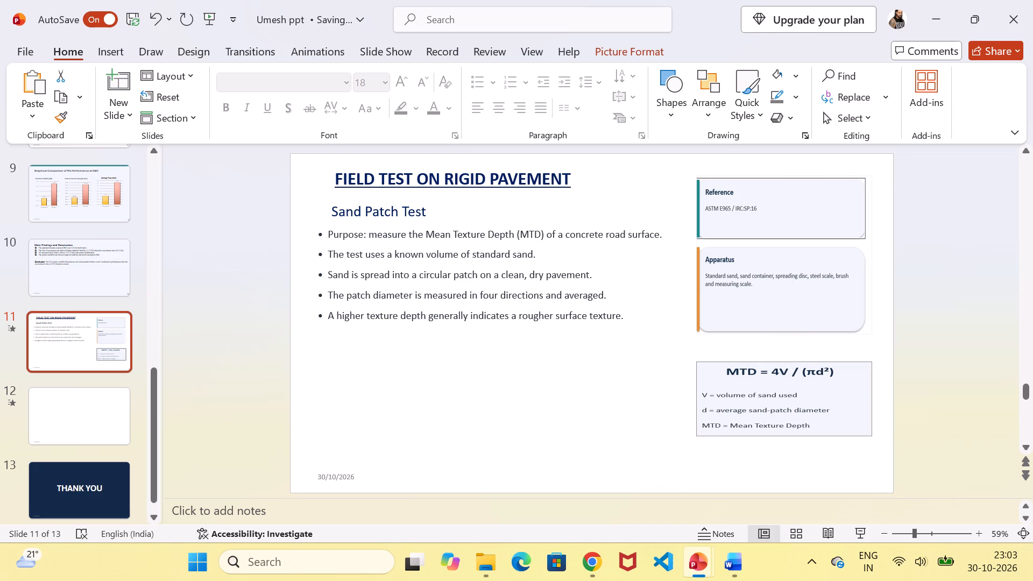
Remove the Reference and Apparatus picture from slide 11.
left_click(738, 310)
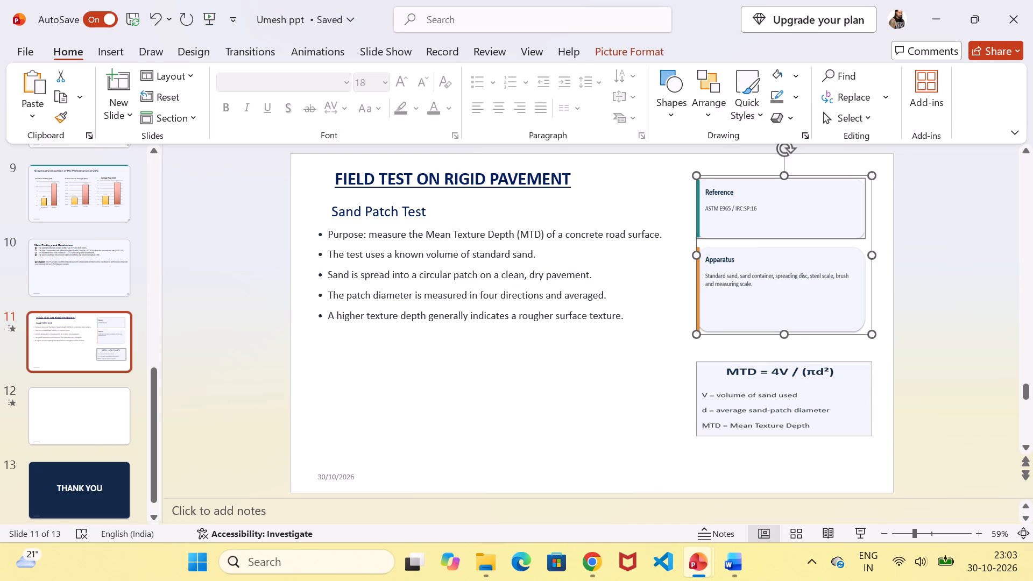
left_click(838, 314)
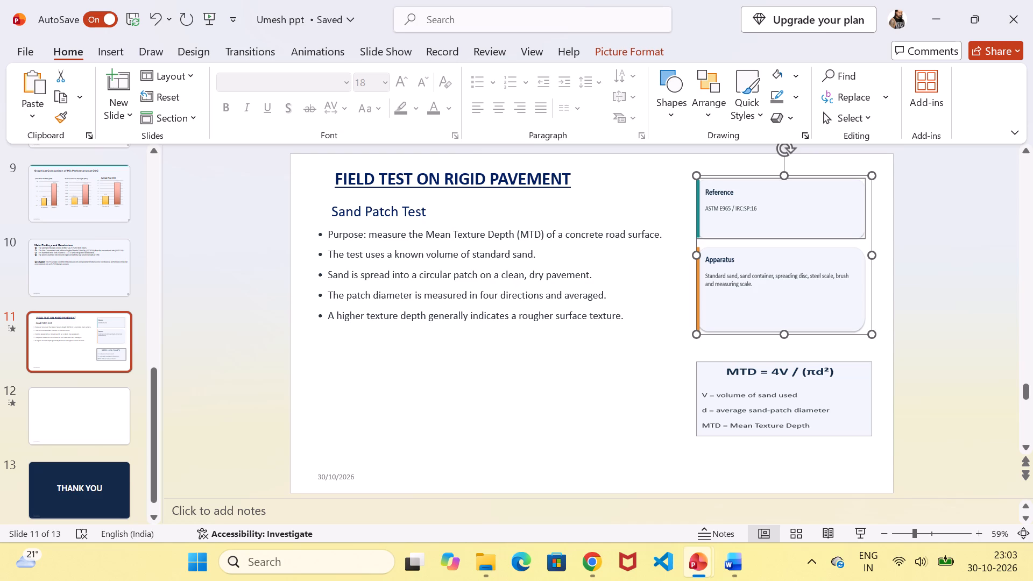
right_click(803, 211)
left_click(803, 211)
right_click(803, 211)
left_click(818, 181)
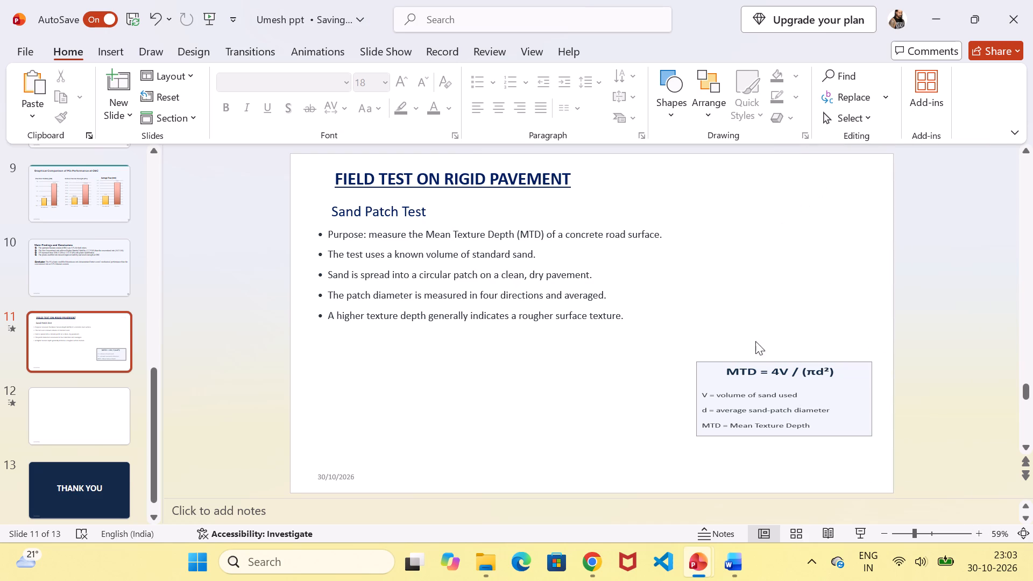
Move the MTD formula picture up beside the Sand Patch Test bullets, level with the Purpose line.
left_click_drag(755, 390, 746, 254)
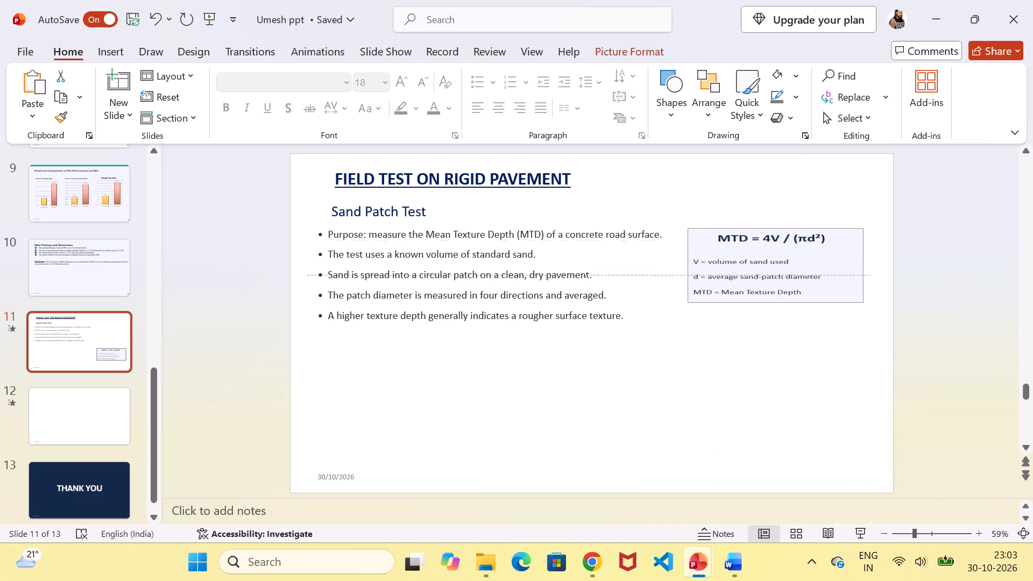
left_click_drag(746, 254, 753, 228)
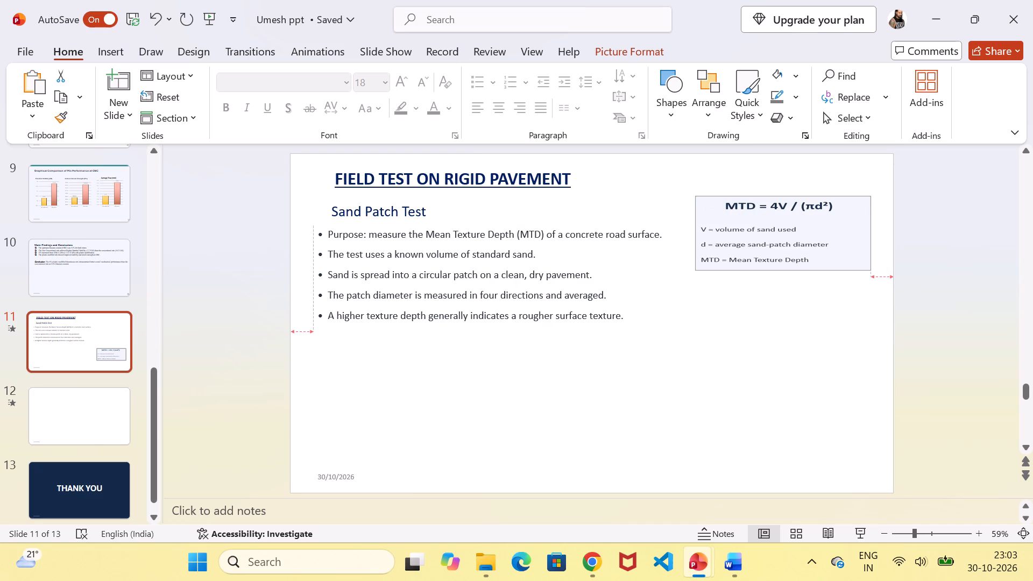
left_click_drag(753, 228, 758, 259)
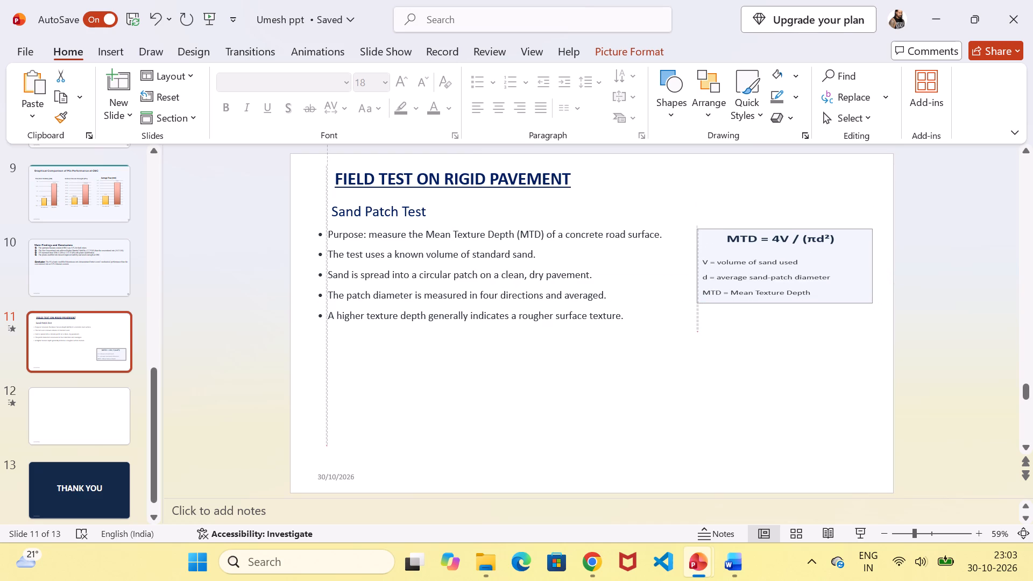
left_click_drag(758, 259, 756, 260)
left_click_drag(756, 260, 756, 260)
left_click(719, 475)
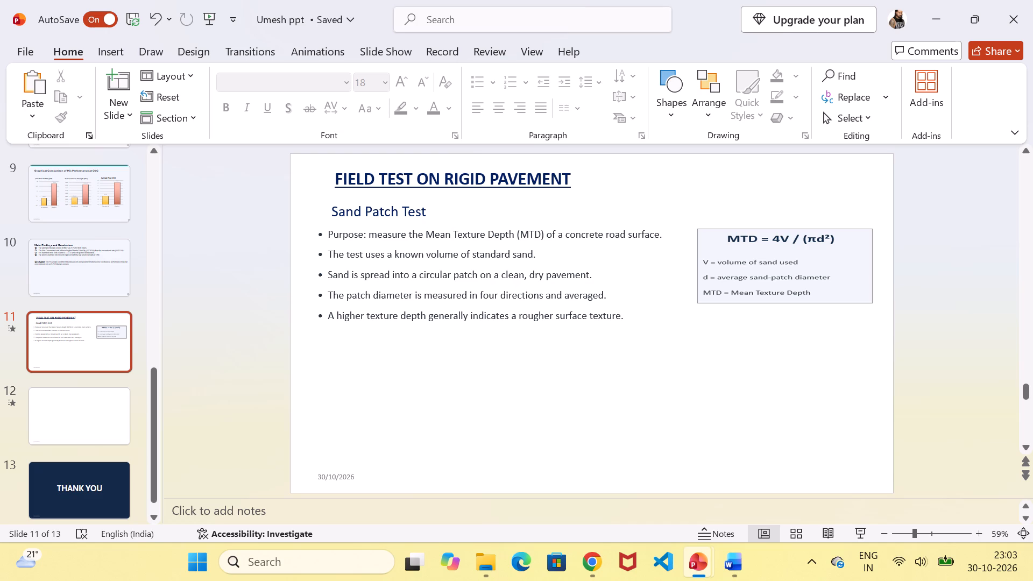
Move the Sand Patch Test heading slightly down, closer to its bullet list.
left_click(327, 208)
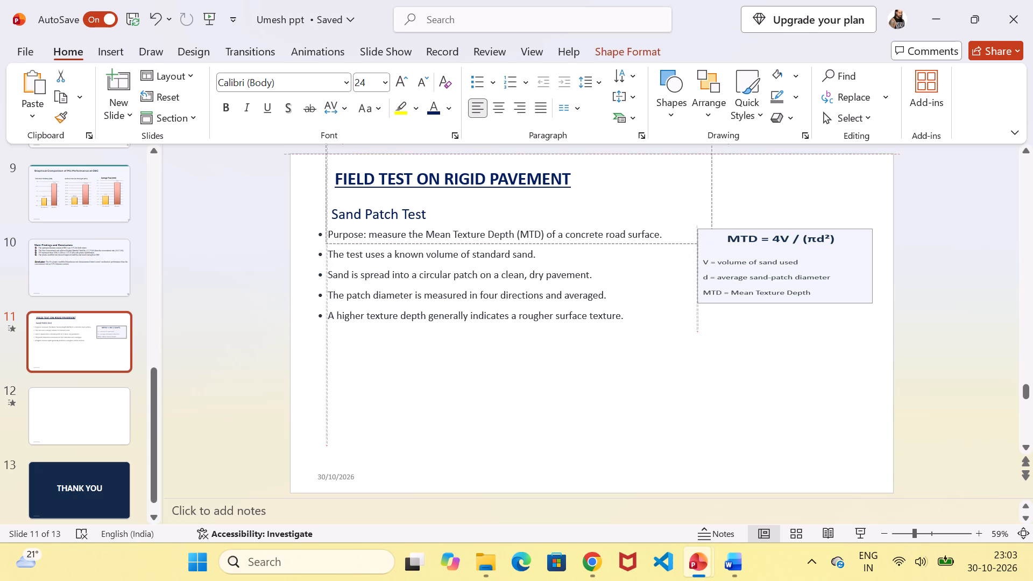
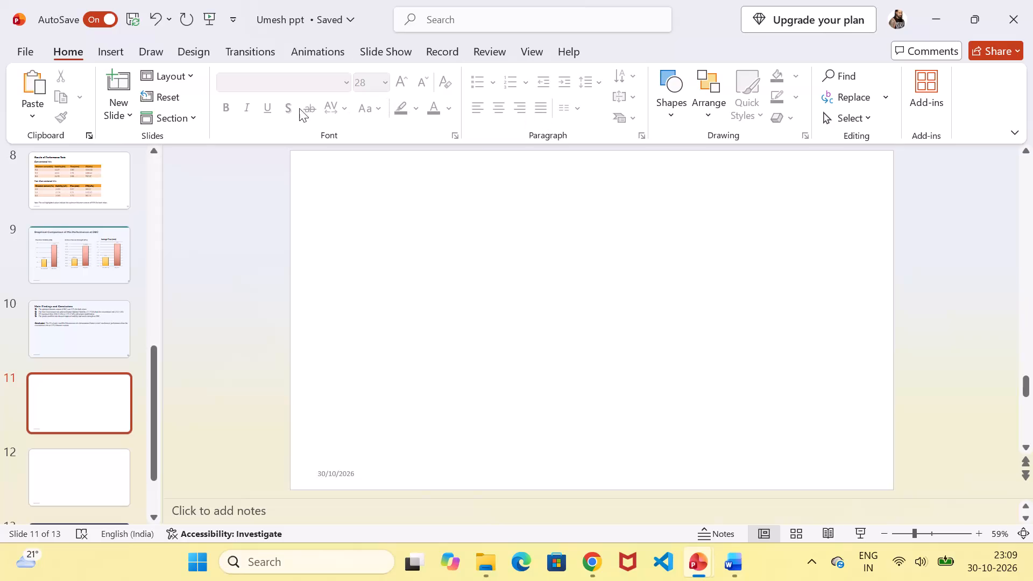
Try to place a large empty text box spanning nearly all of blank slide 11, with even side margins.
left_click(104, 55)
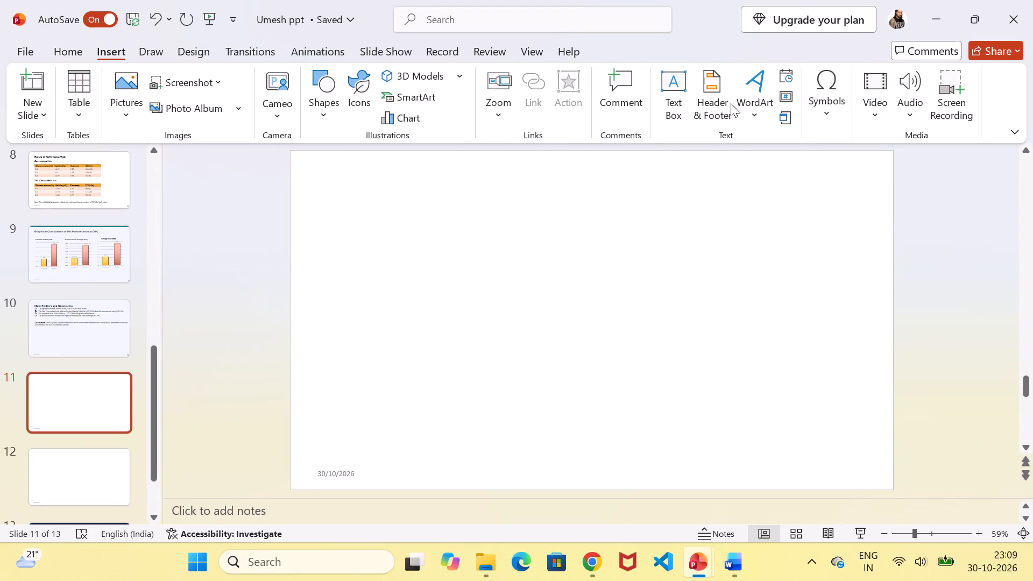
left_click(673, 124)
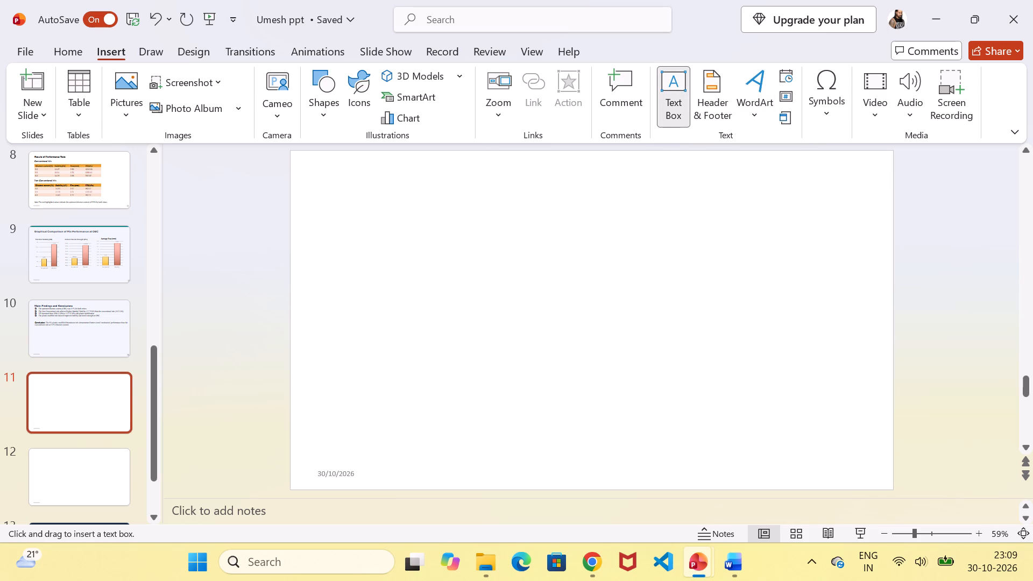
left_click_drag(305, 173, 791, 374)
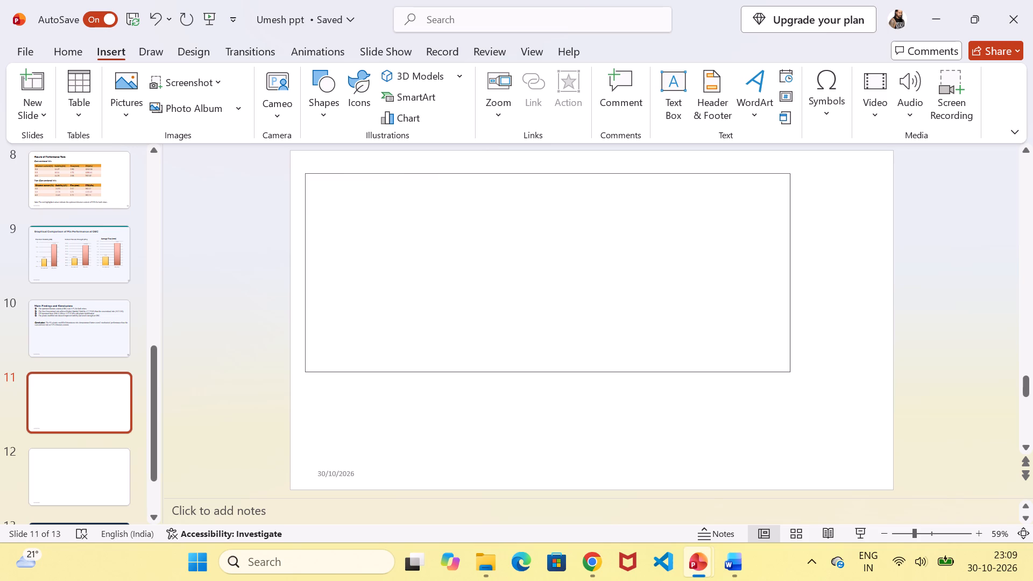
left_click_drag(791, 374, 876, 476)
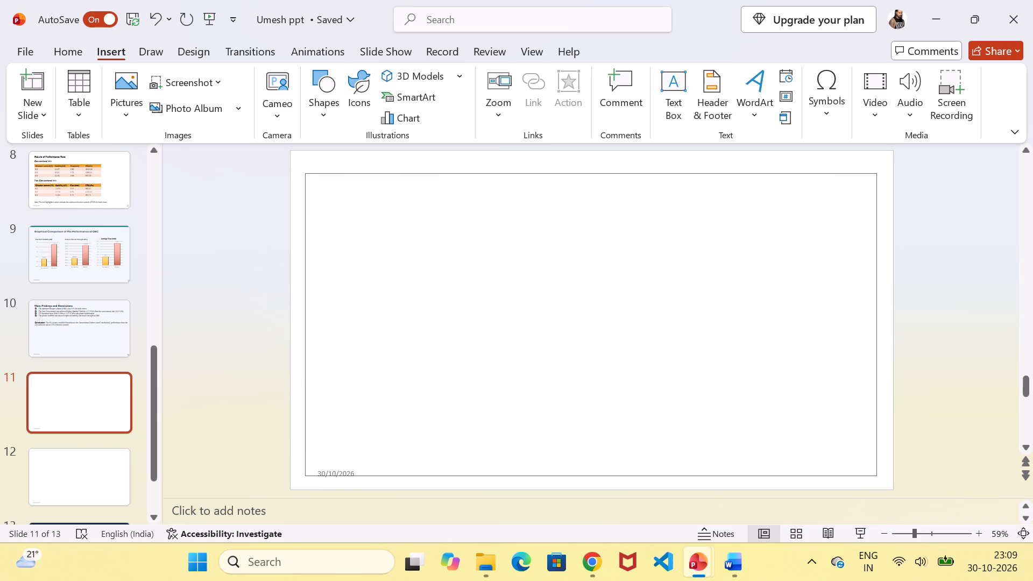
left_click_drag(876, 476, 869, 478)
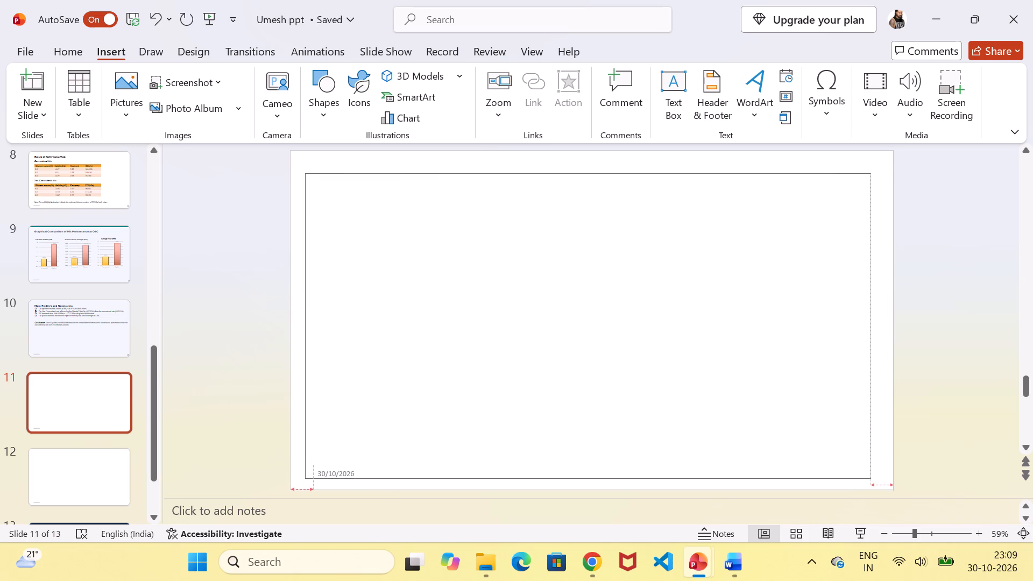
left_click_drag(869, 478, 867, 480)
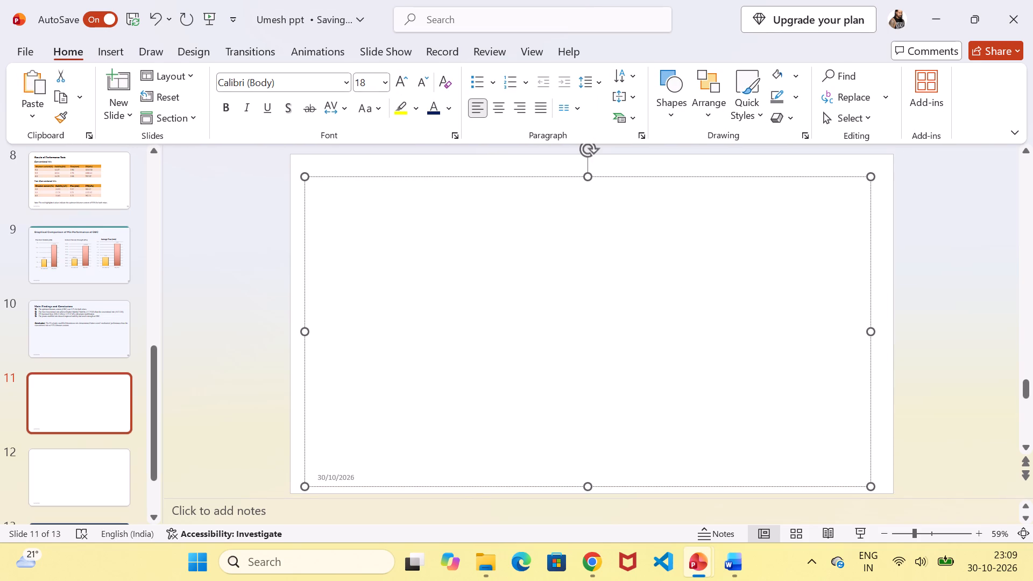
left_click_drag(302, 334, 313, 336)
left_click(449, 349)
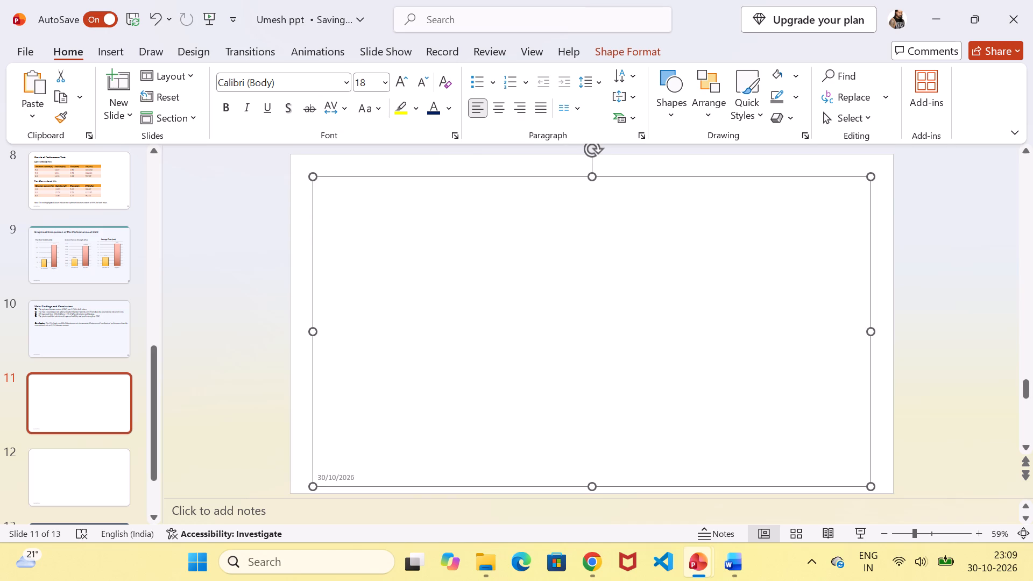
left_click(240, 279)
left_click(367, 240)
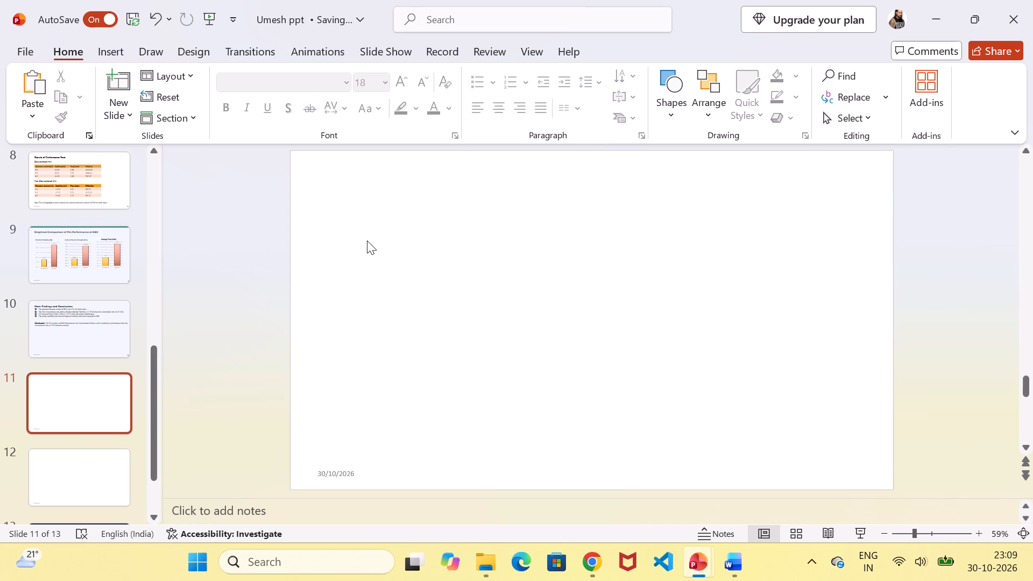